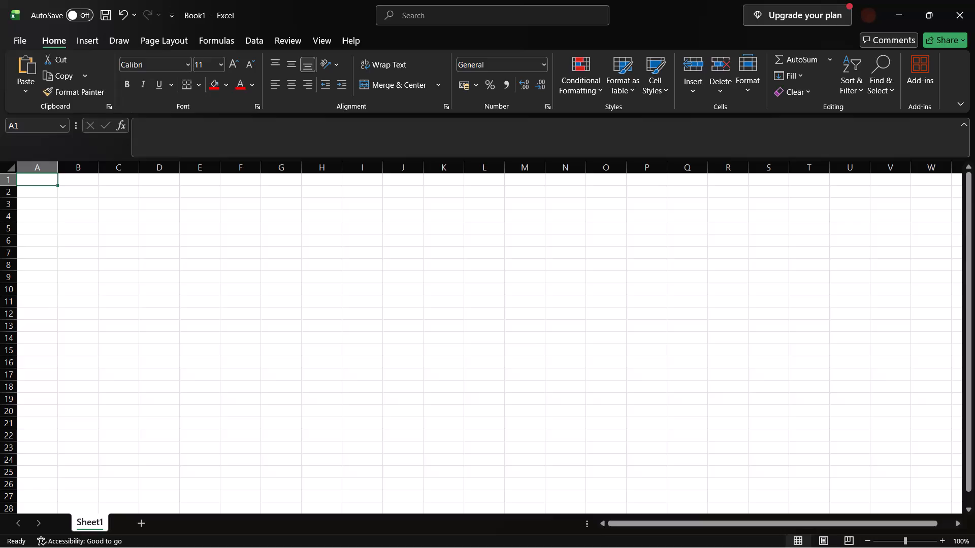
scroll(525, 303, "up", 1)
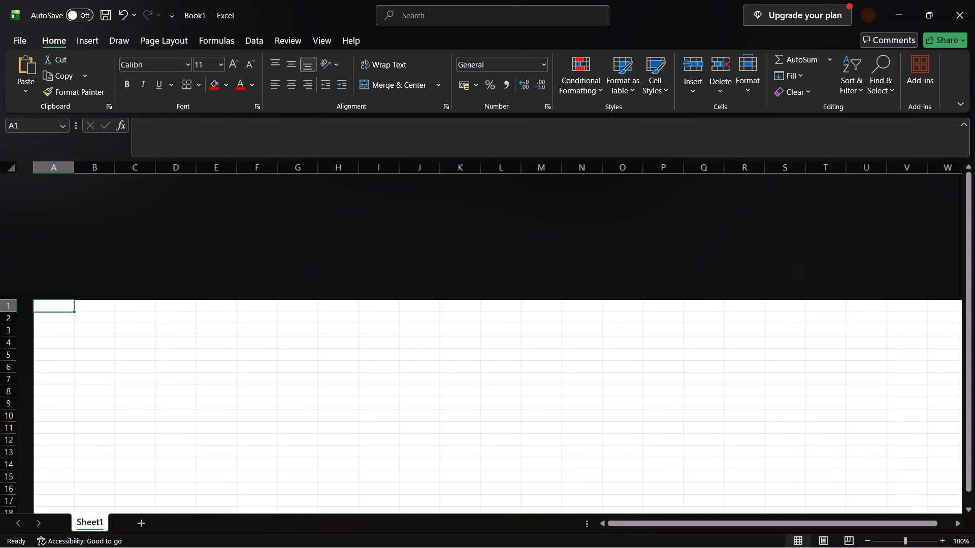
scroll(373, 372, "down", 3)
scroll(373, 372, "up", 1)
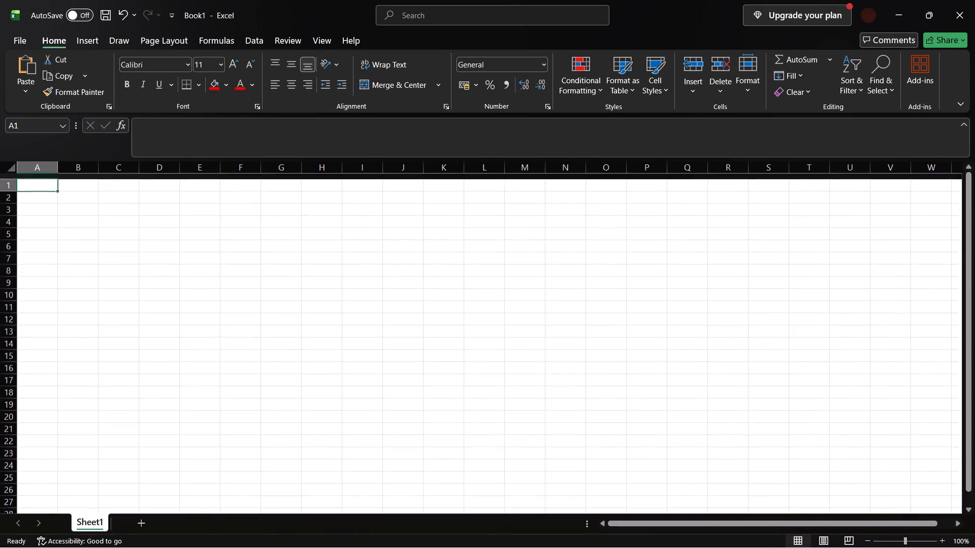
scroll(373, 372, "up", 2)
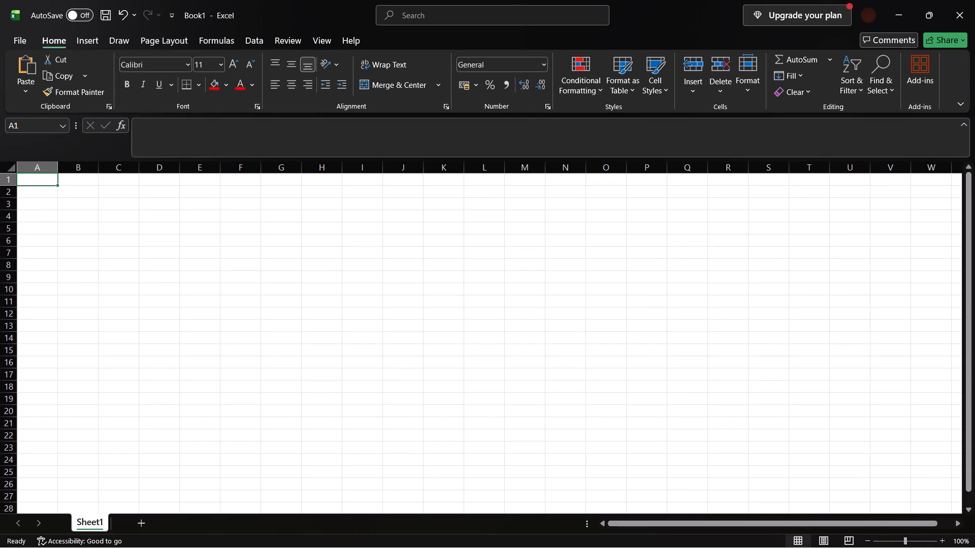
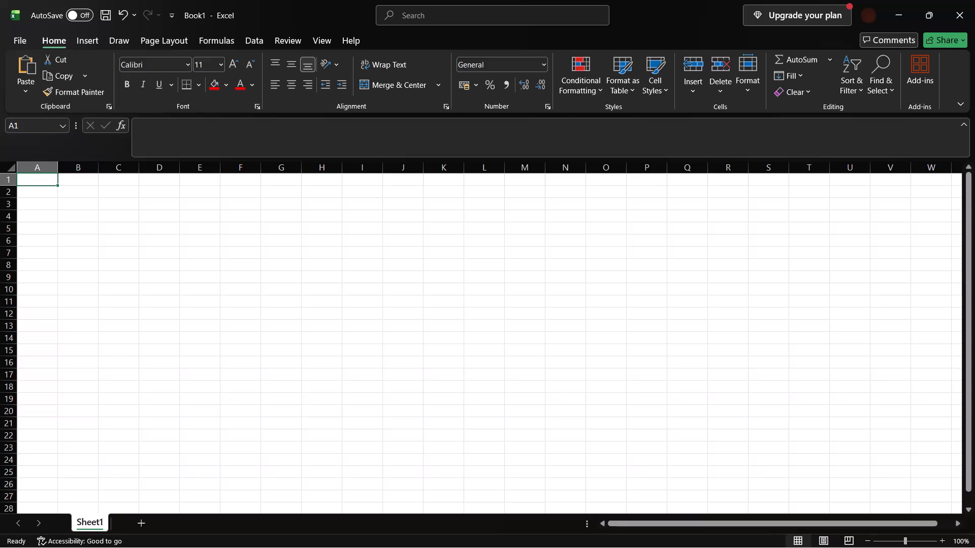
Enter the column headers "Sl No.", "Visit Details" and "Contact Person" in cells A1 to C1.
type("Sl")
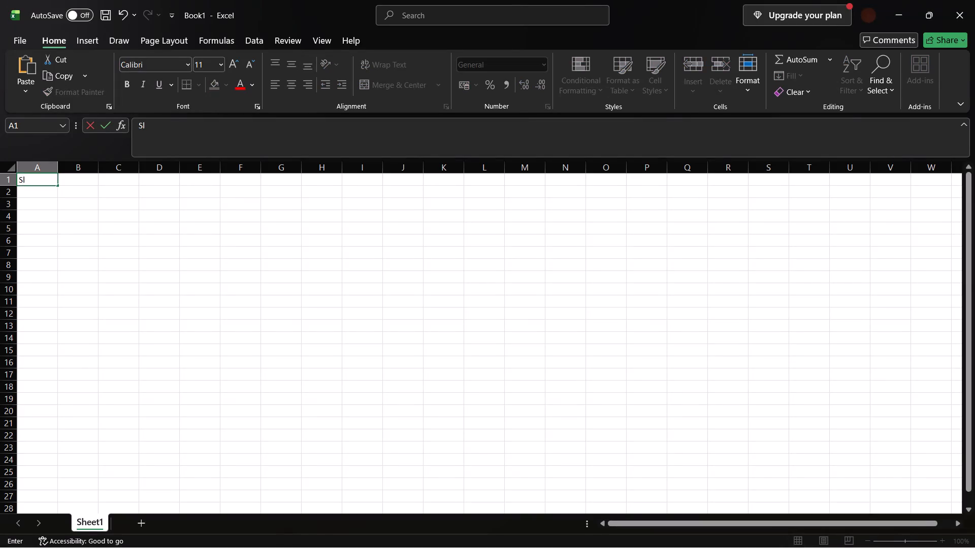
key("space")
type("No.")
key("Right")
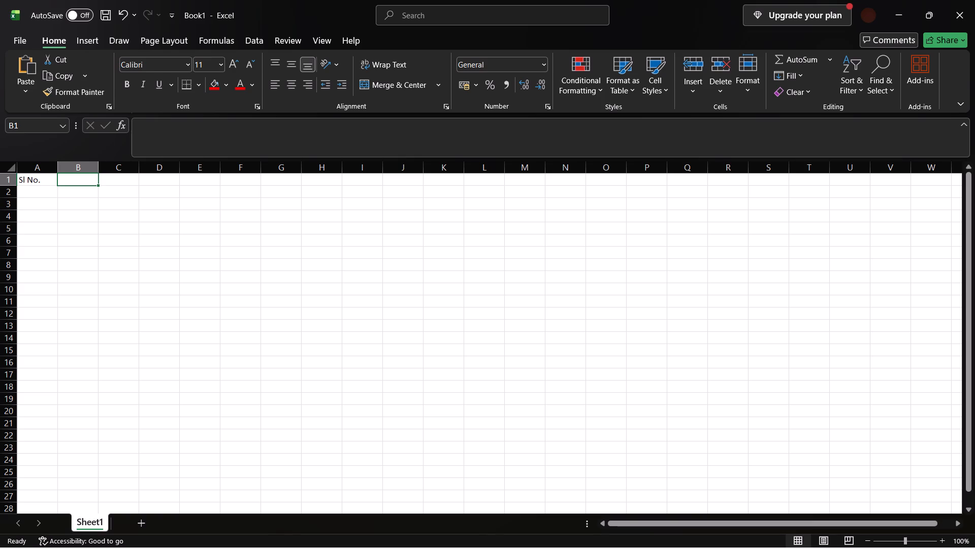
key("shift+v")
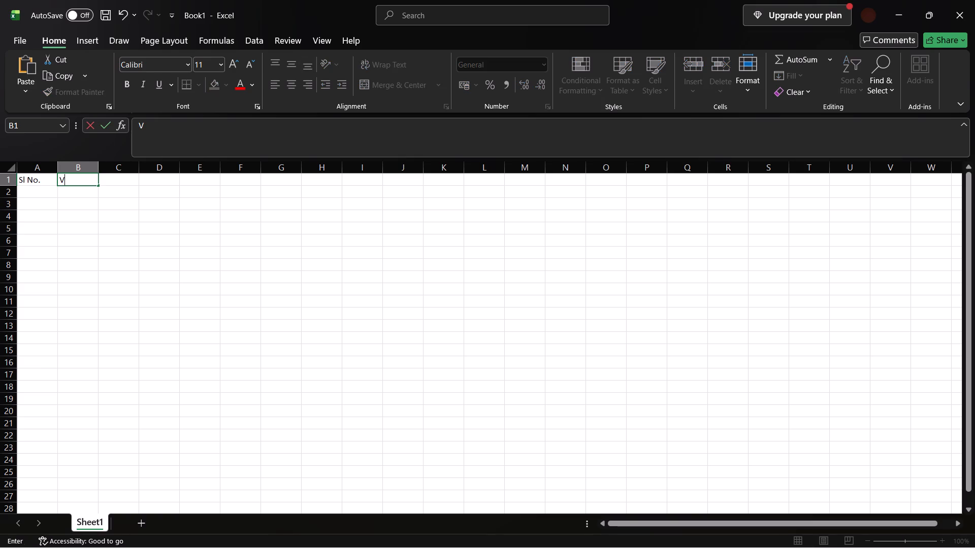
type("isit")
key("space")
key("shift+d")
type("etails")
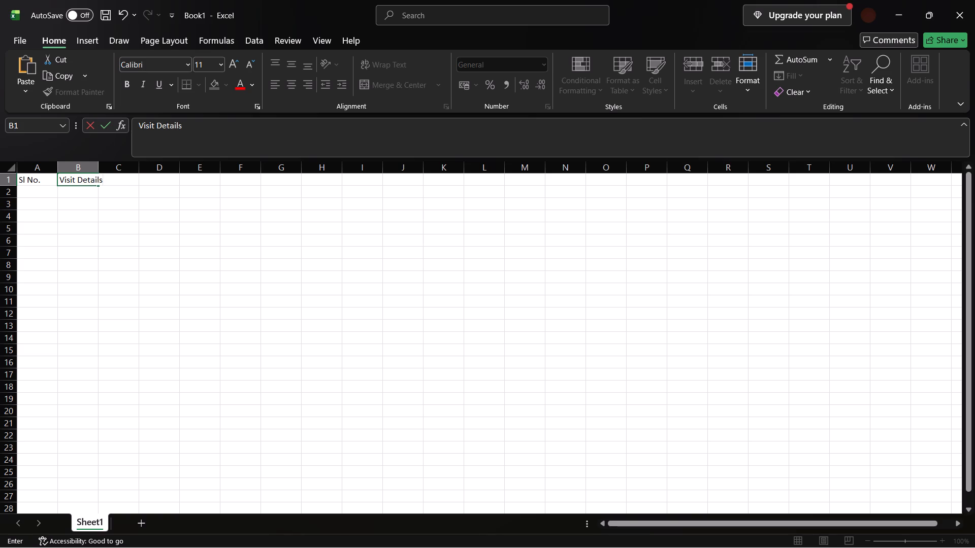
key("Right")
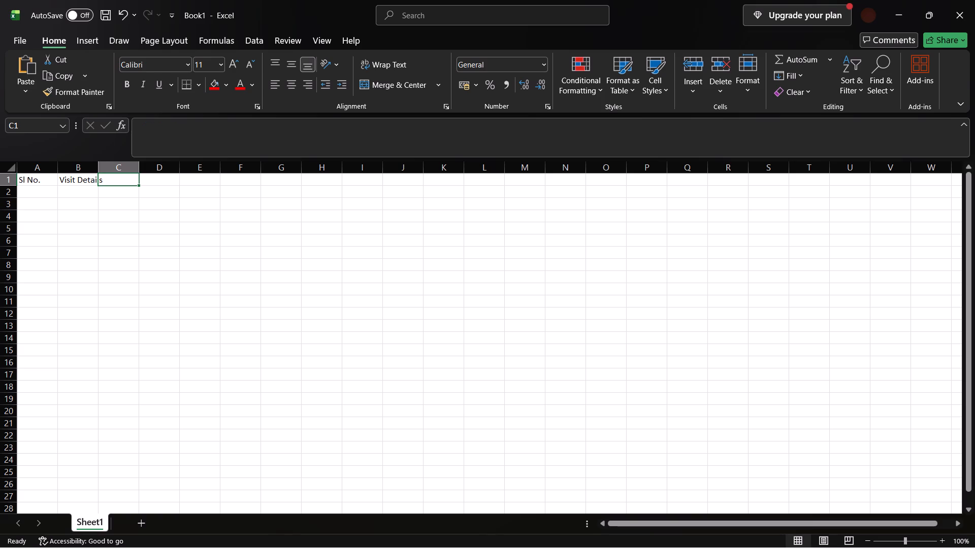
type("Contact")
key("space")
type("Person")
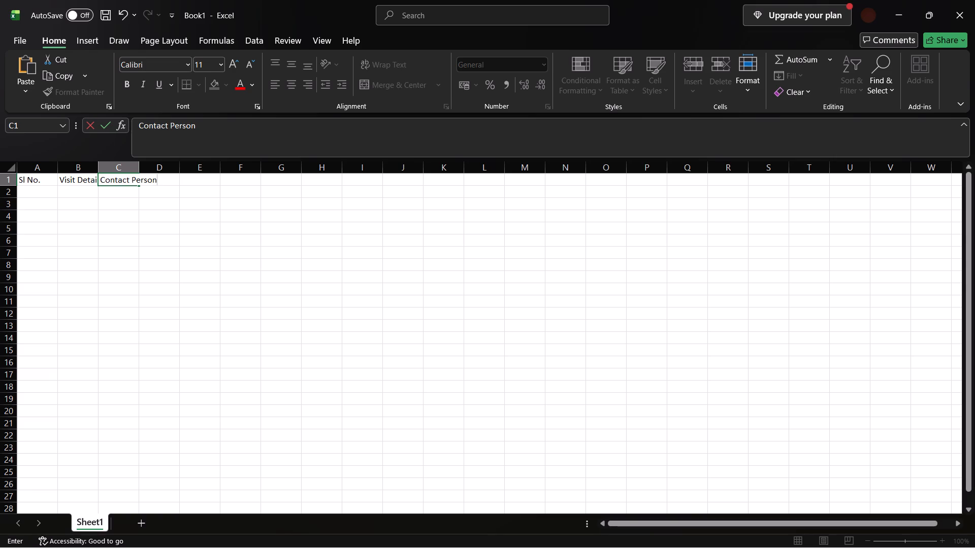
key("Right")
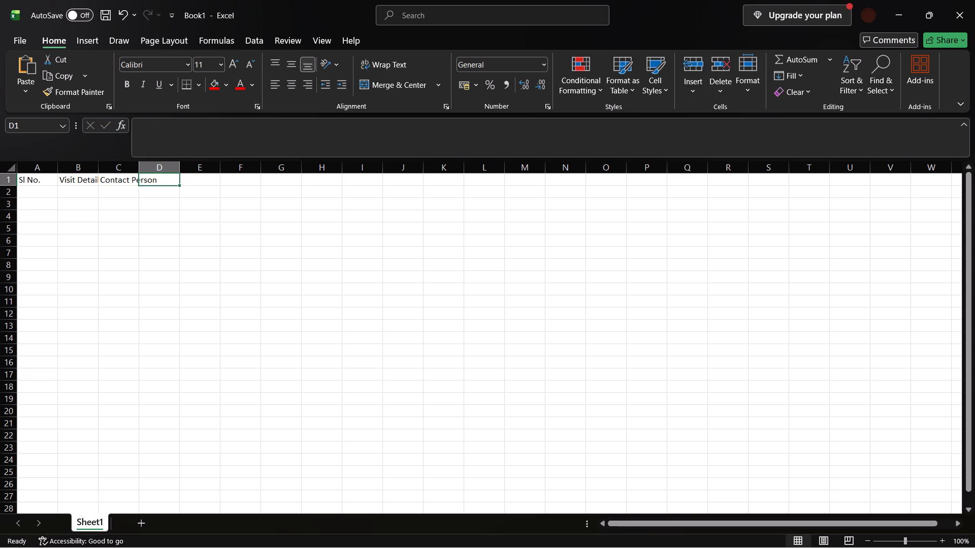
Enter the header "Phone No. of Contact Person" in cell D1.
type("Phone")
key("space")
key("shift+n")
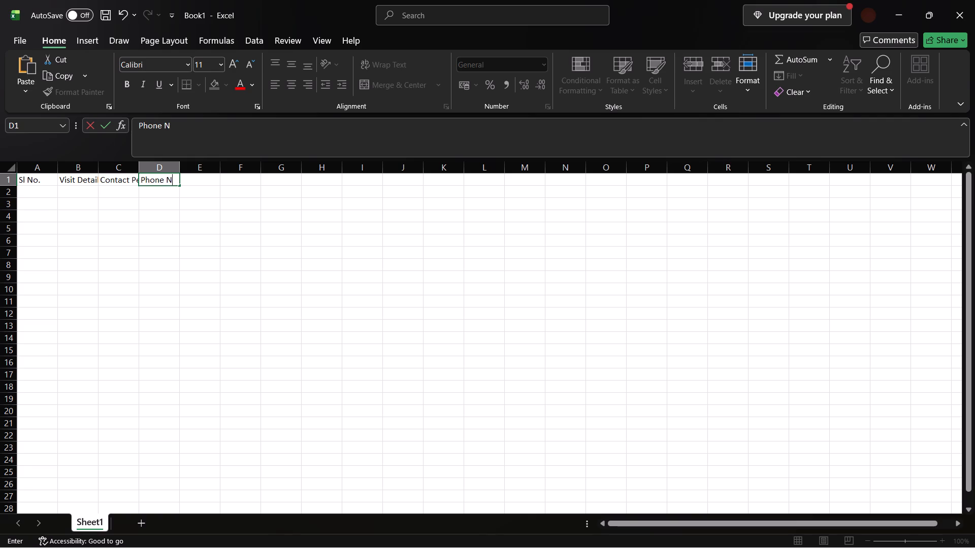
type("o. of")
key("space")
type("Contact")
key("space")
key("Up")
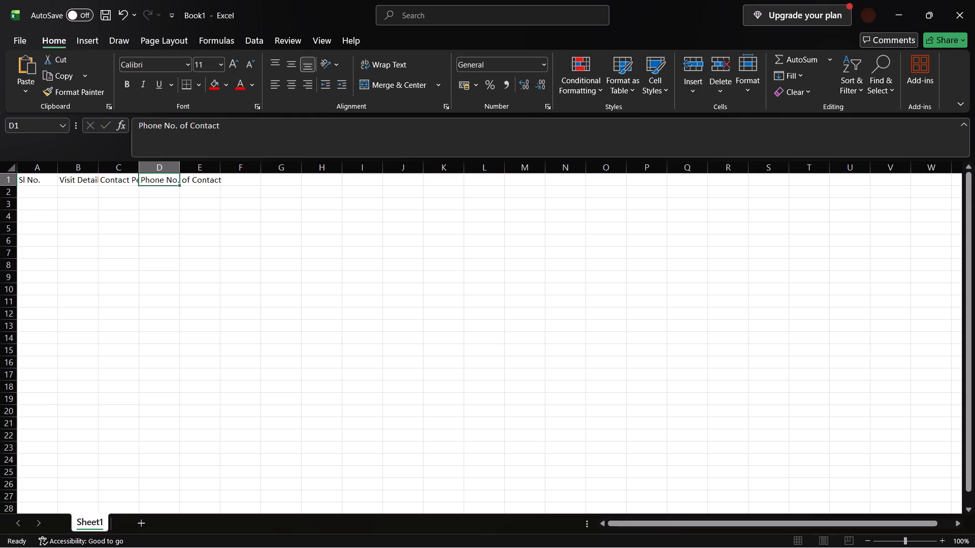
key("Right")
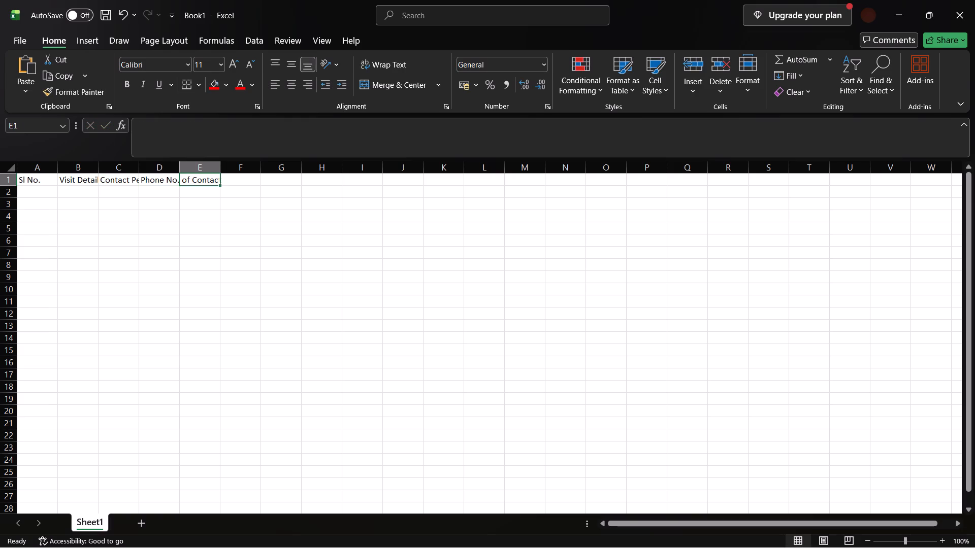
key("Left")
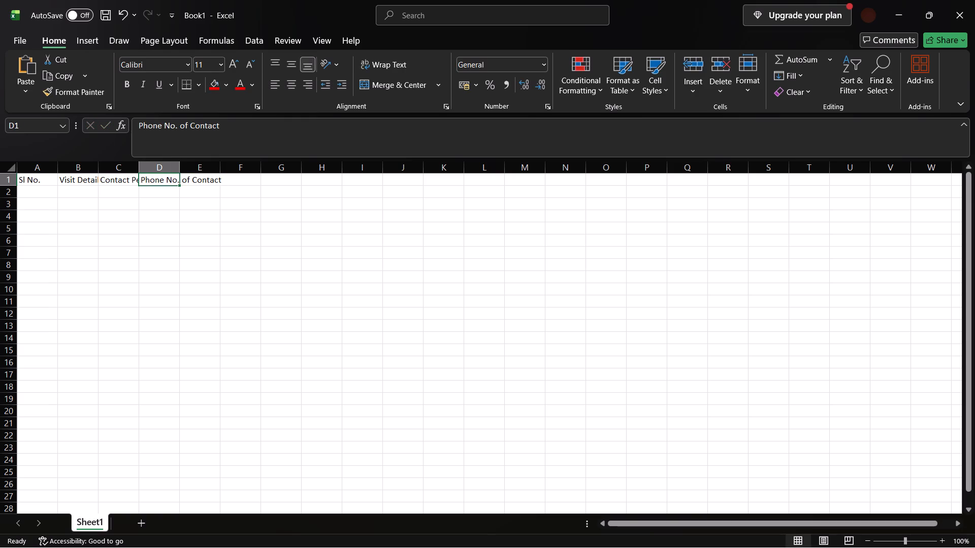
left_click(252, 121)
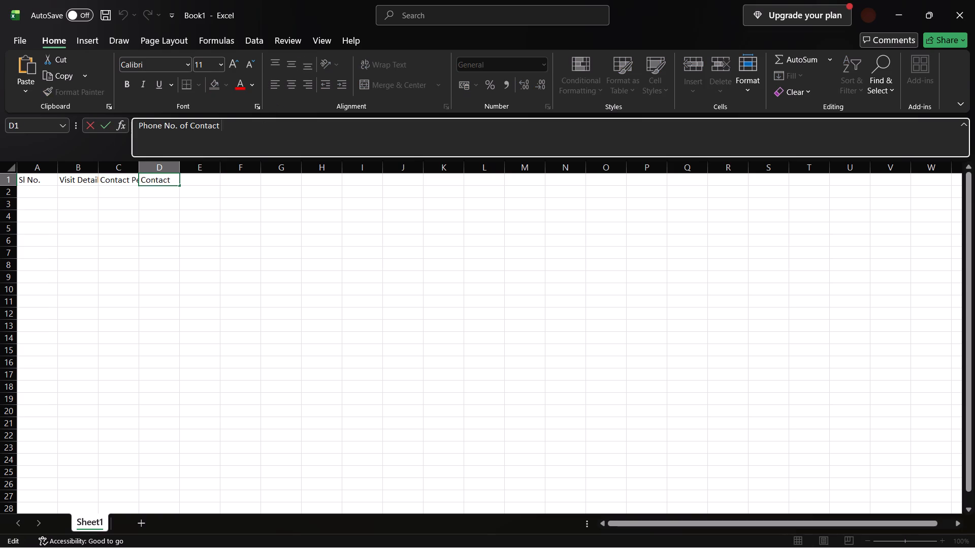
key("shift+p")
type("erson")
key("Right")
key("Return")
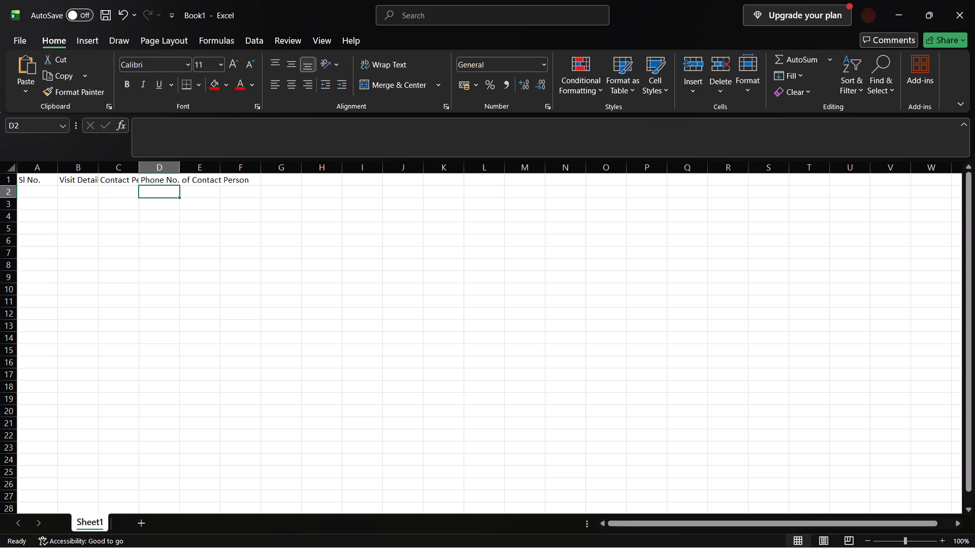
Enter the header "Designation" in cell E1.
key("Right")
key("Up")
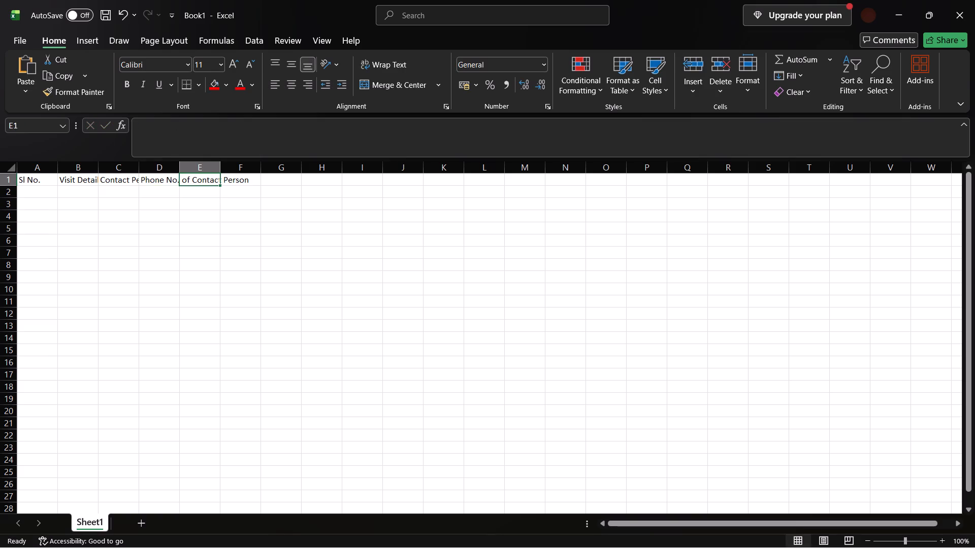
key("Left")
key("Right")
key("z")
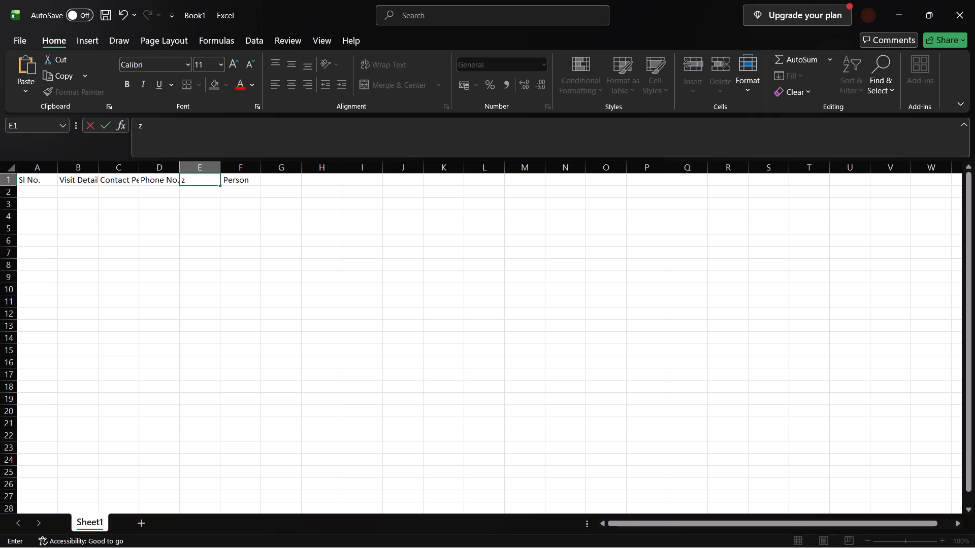
key("BackSpace")
type("Designation")
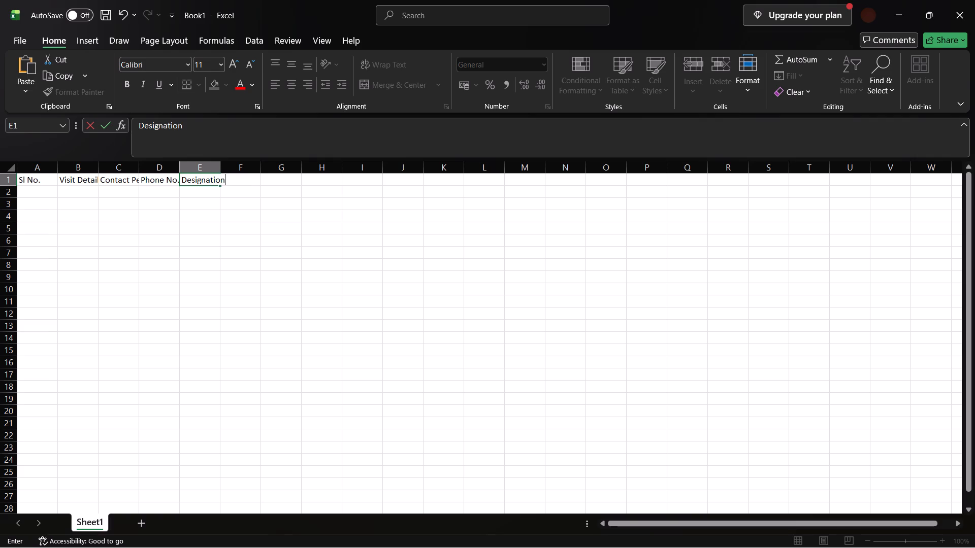
key("Right")
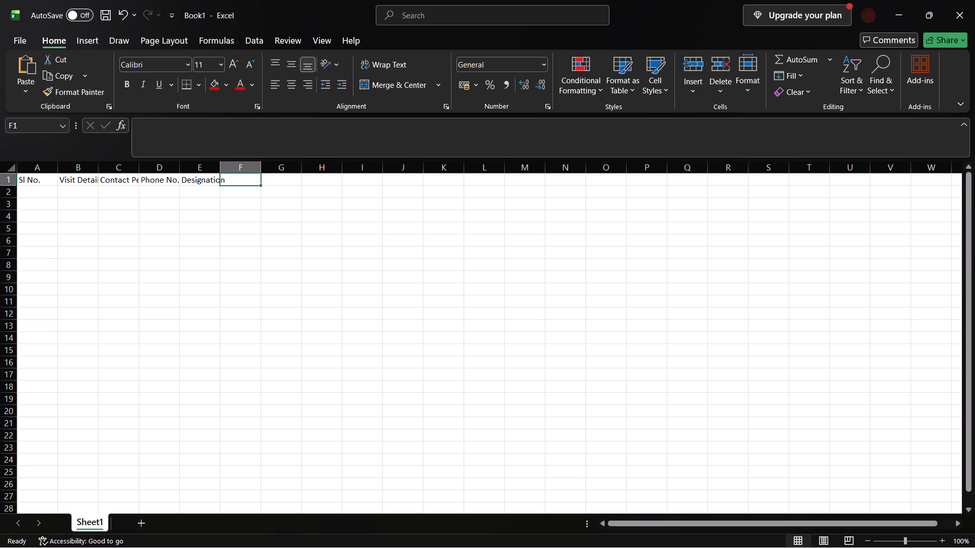
Narrow column A to fit its header and widen columns B through E for their longer headers.
left_click_drag(55, 167, 41, 163)
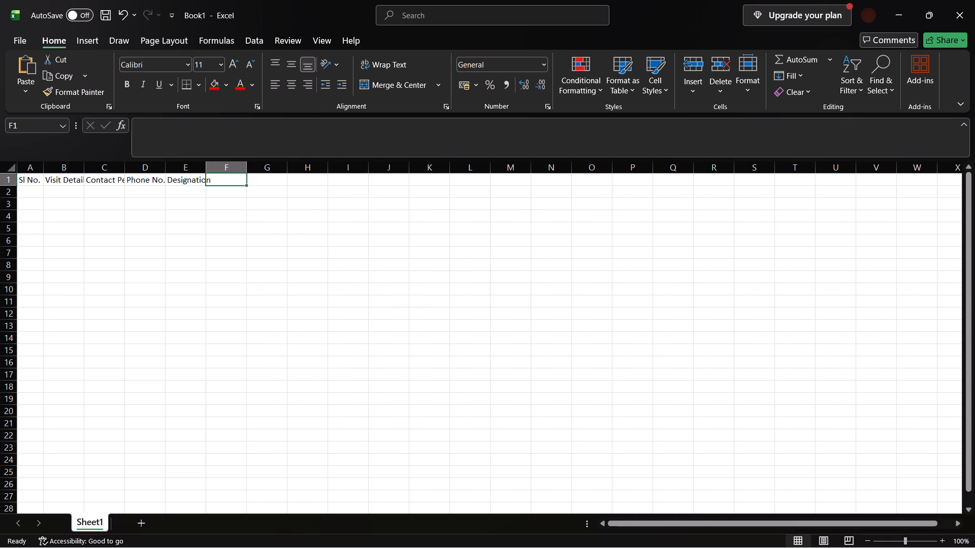
left_click_drag(83, 167, 91, 168)
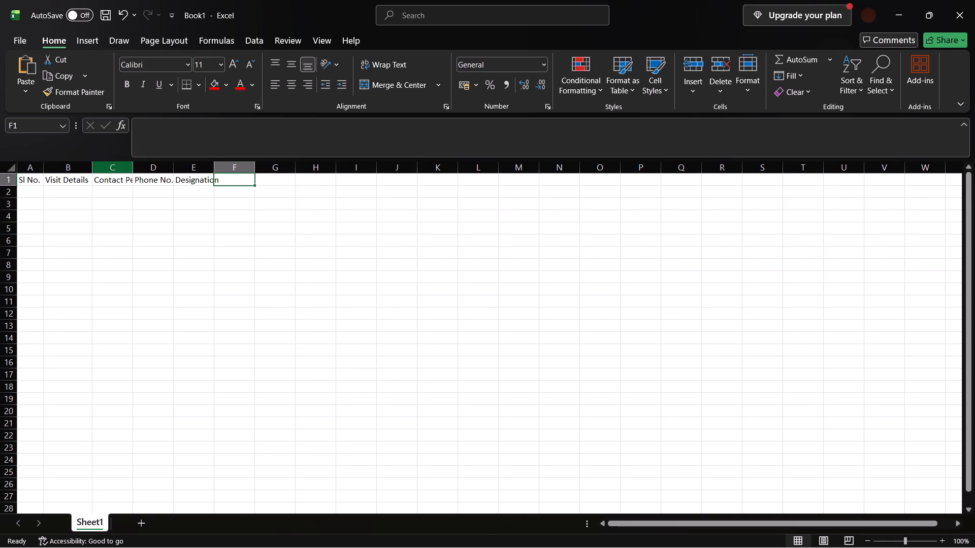
left_click_drag(133, 162, 155, 164)
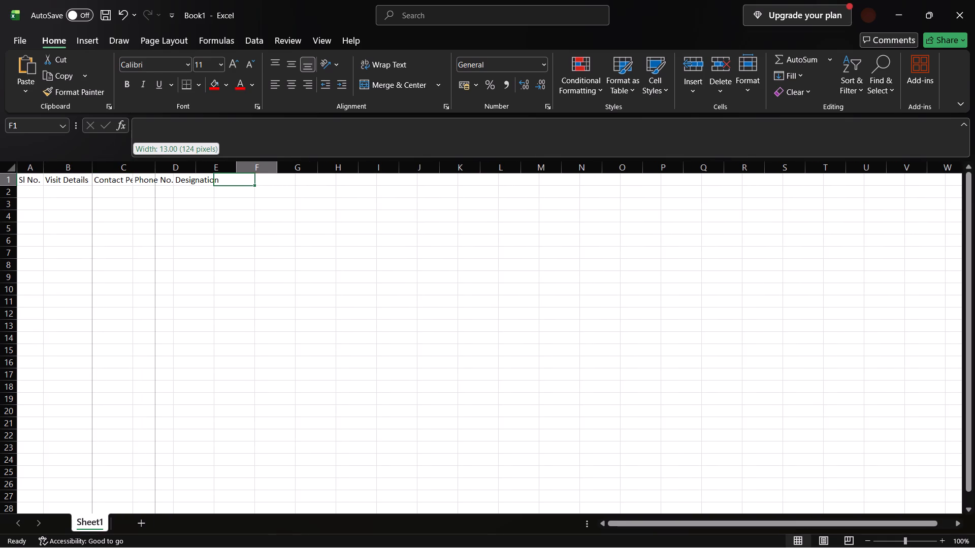
left_click_drag(155, 164, 150, 163)
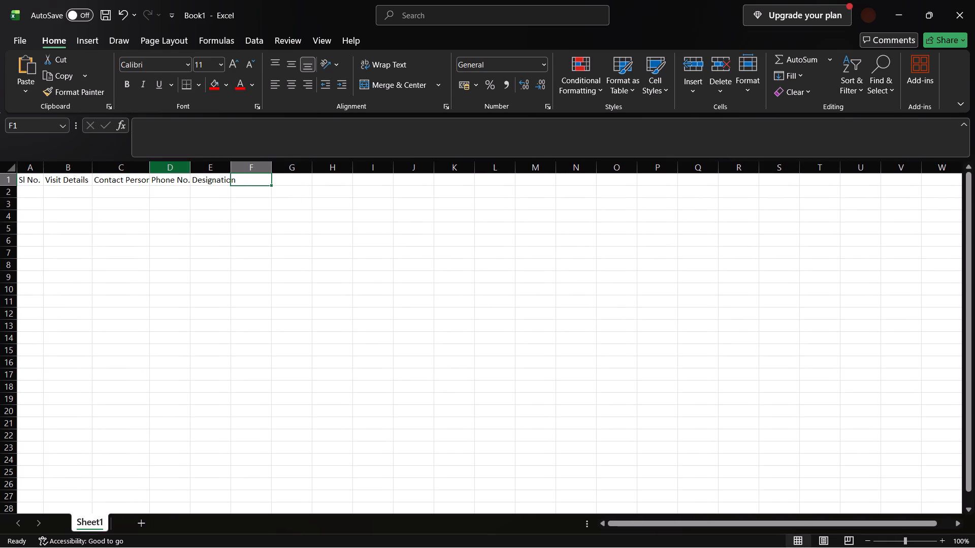
left_click_drag(190, 164, 206, 163)
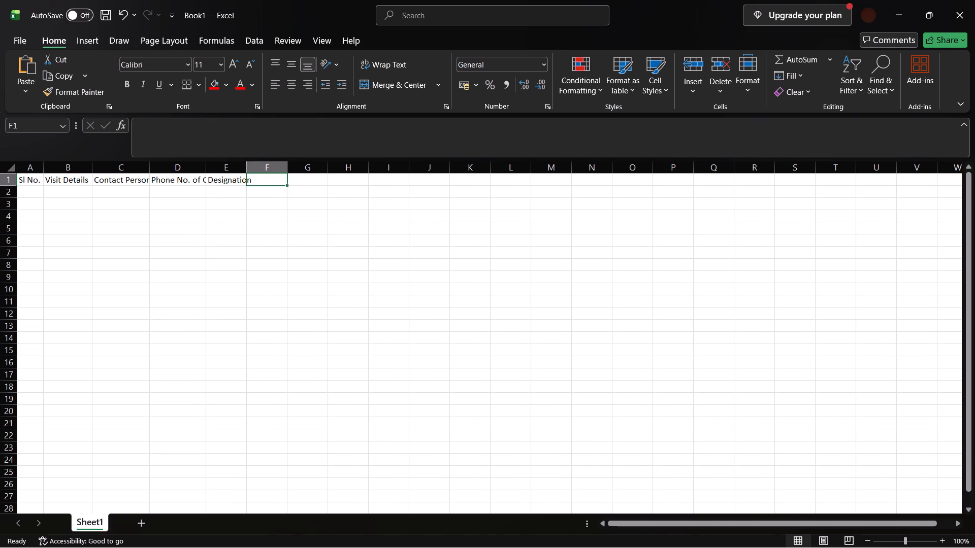
left_click_drag(246, 167, 269, 166)
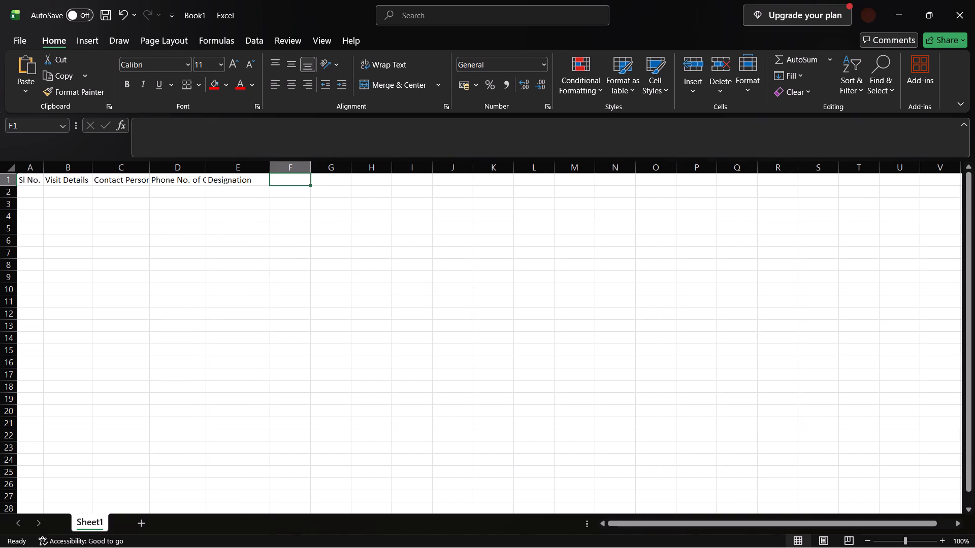
Increase the height of header row 1 to about twice the default row height.
left_click_drag(4, 185, 9, 196)
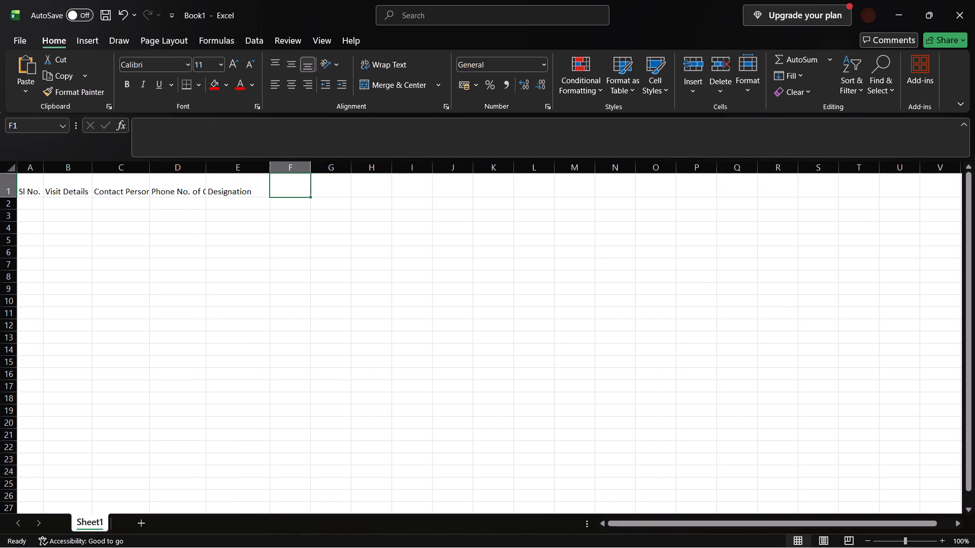
Format headers A1 to E1 with middle vertical alignment, centred horizontal alignment and wrapped text.
left_click(173, 181)
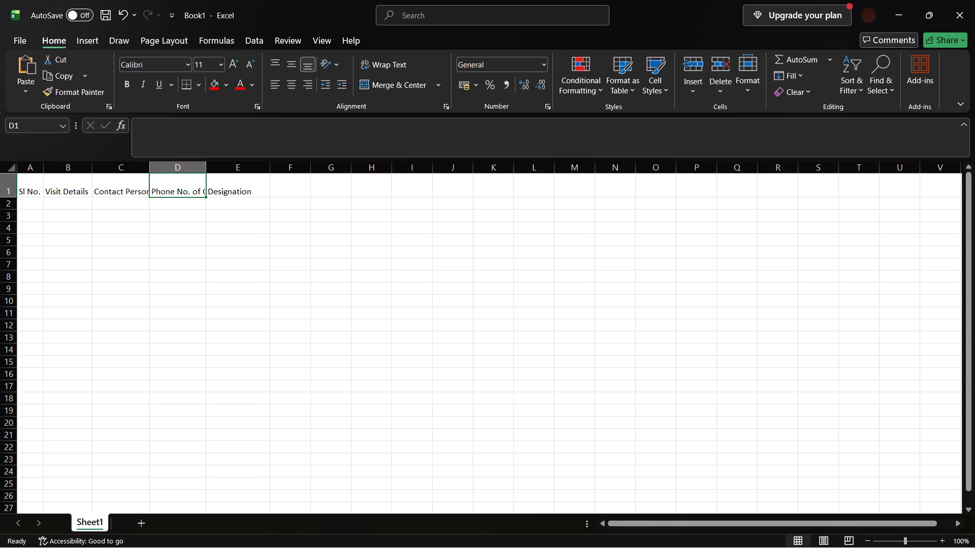
left_click_drag(35, 186, 221, 184)
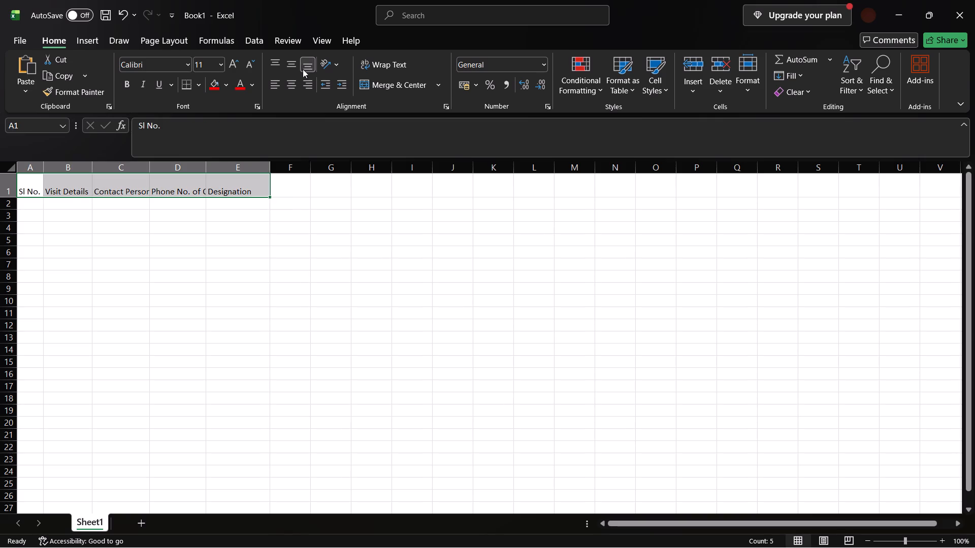
left_click(291, 66)
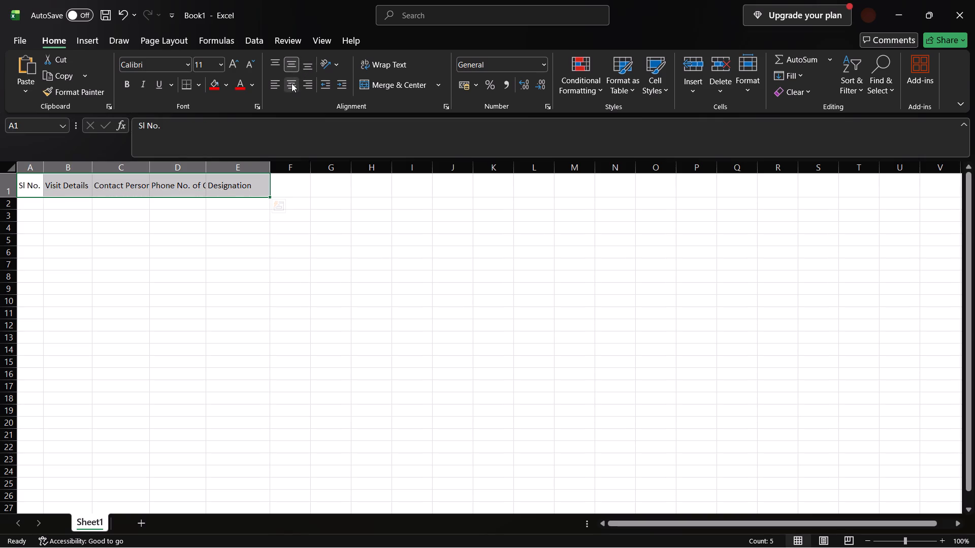
left_click(291, 83)
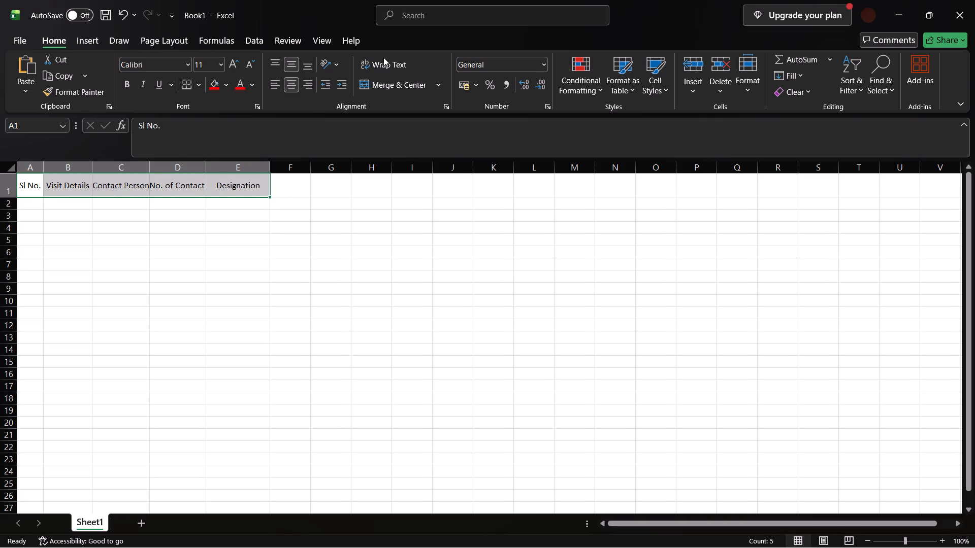
left_click(383, 57)
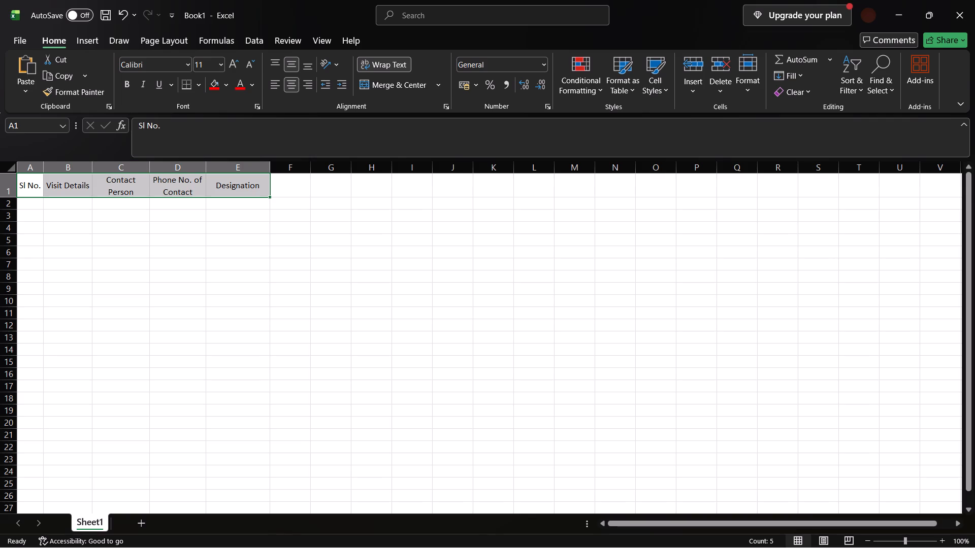
Widen columns B through E further, making Visit Details the widest and fitting Contact Person on one line.
left_click_drag(90, 168, 165, 166)
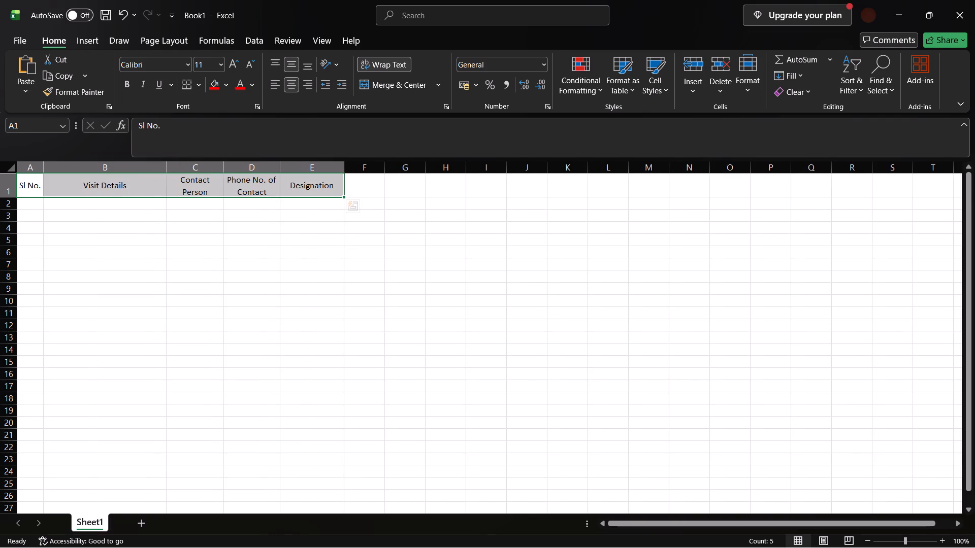
left_click_drag(226, 163, 254, 165)
left_click_drag(309, 168, 323, 168)
left_click_drag(388, 167, 393, 168)
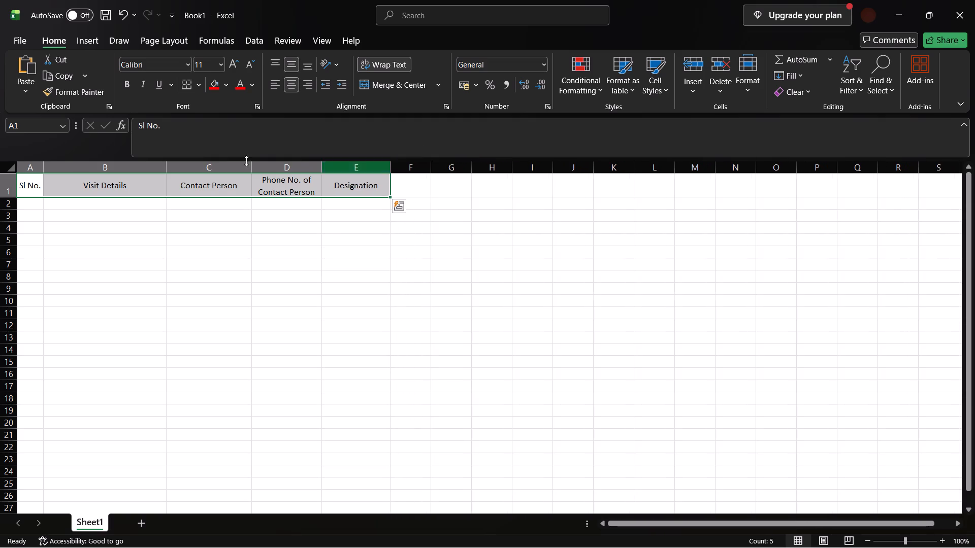
Select the "Sl No." header cell A1.
left_click(31, 204)
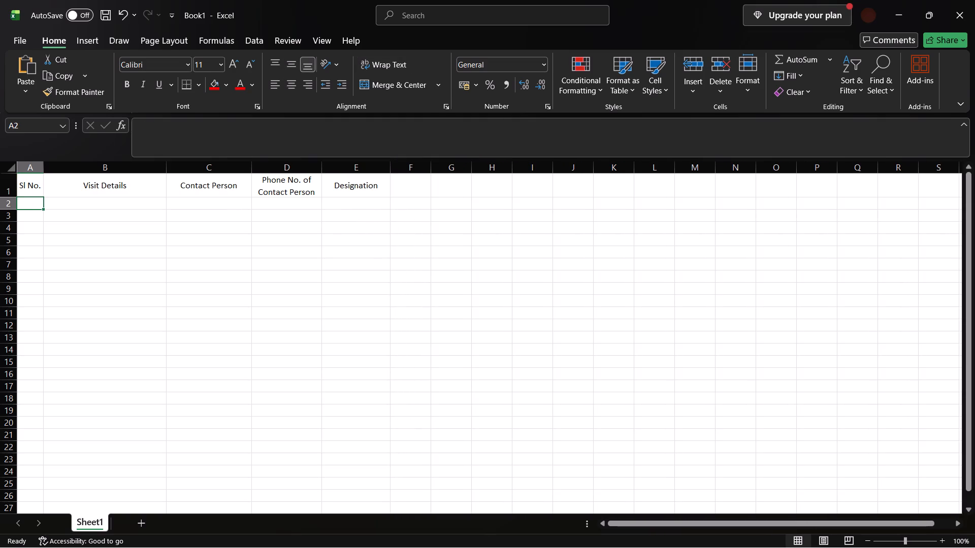
left_click(28, 190)
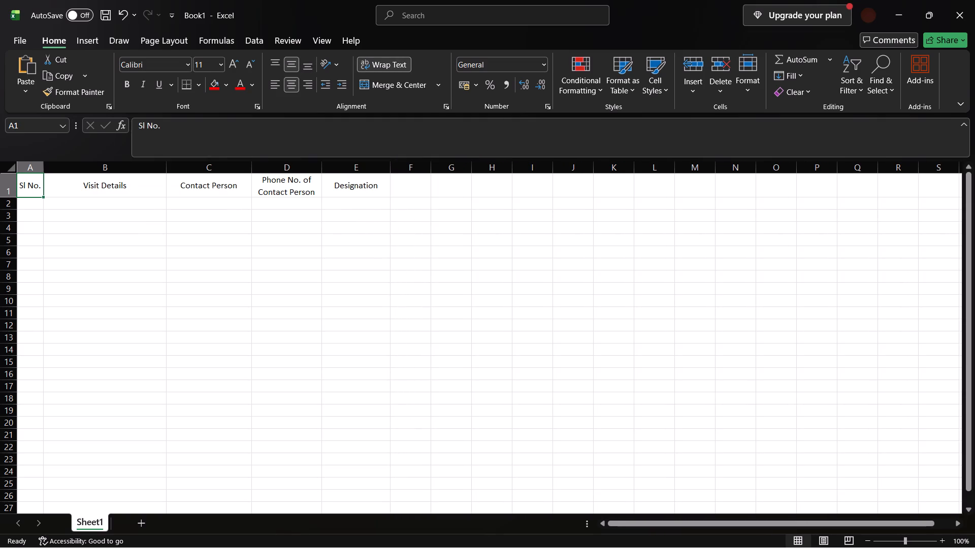
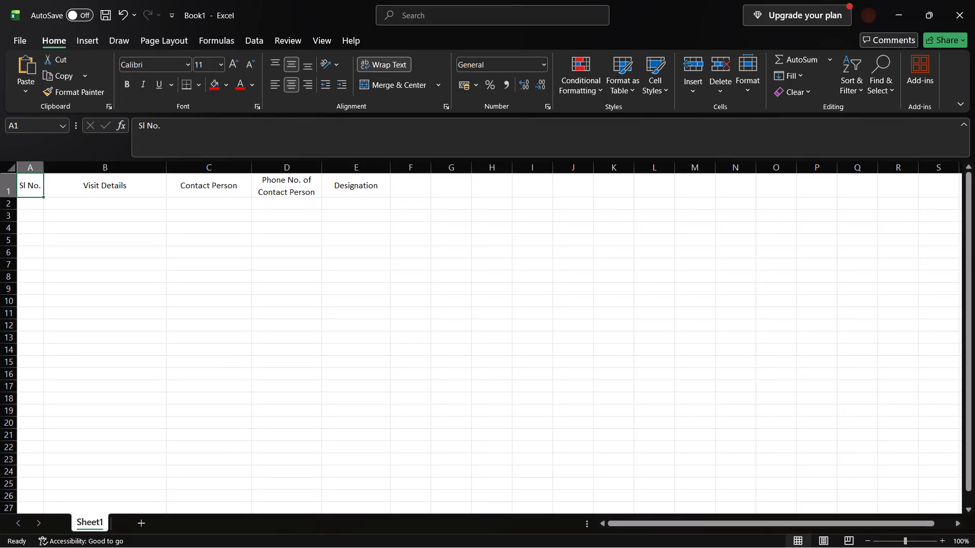
Fill header cells A1 to E1 with the standard yellow colour.
left_click_drag(34, 191, 248, 169)
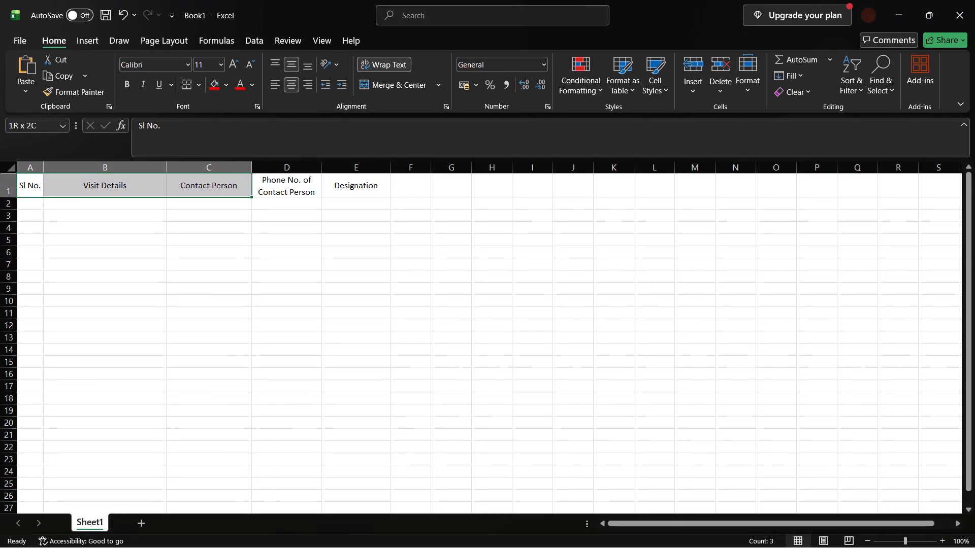
left_click_drag(248, 169, 343, 183)
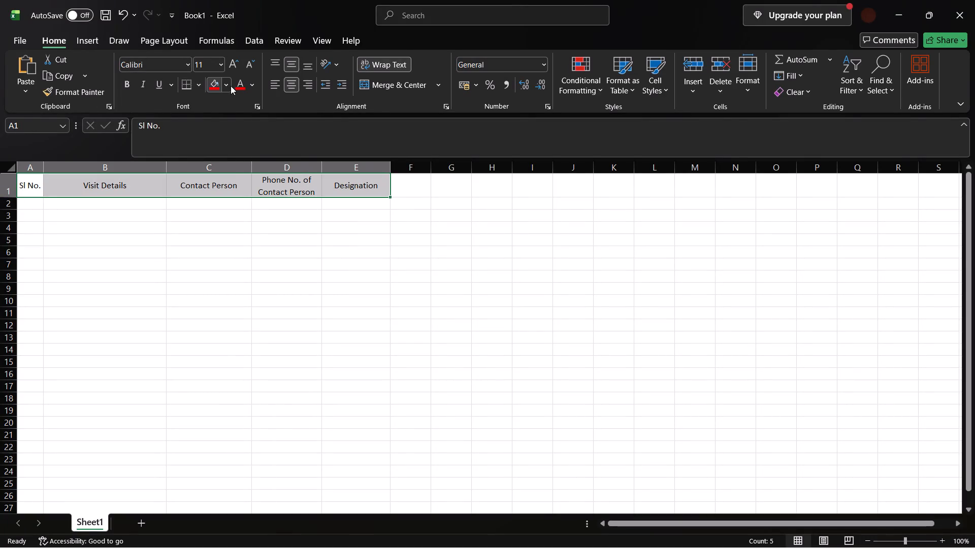
left_click(227, 83)
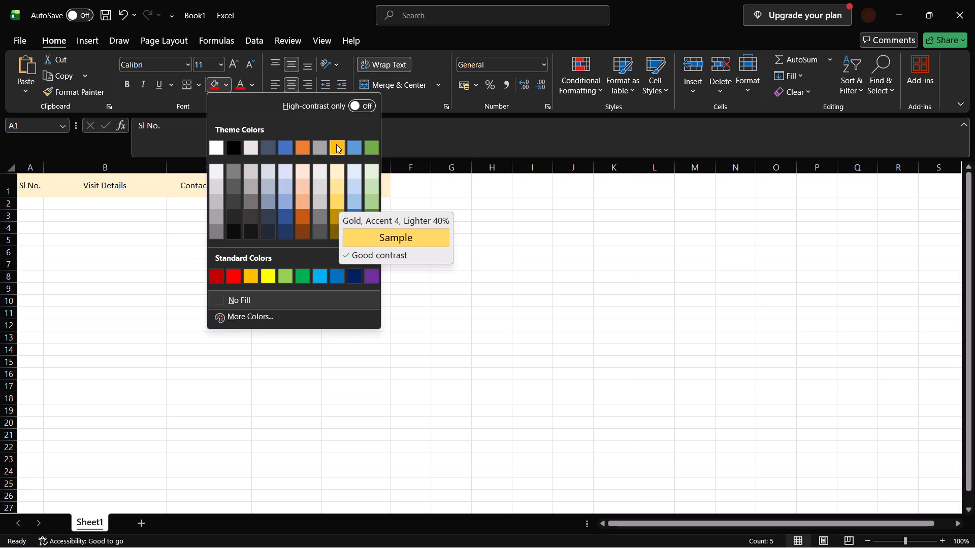
left_click(264, 276)
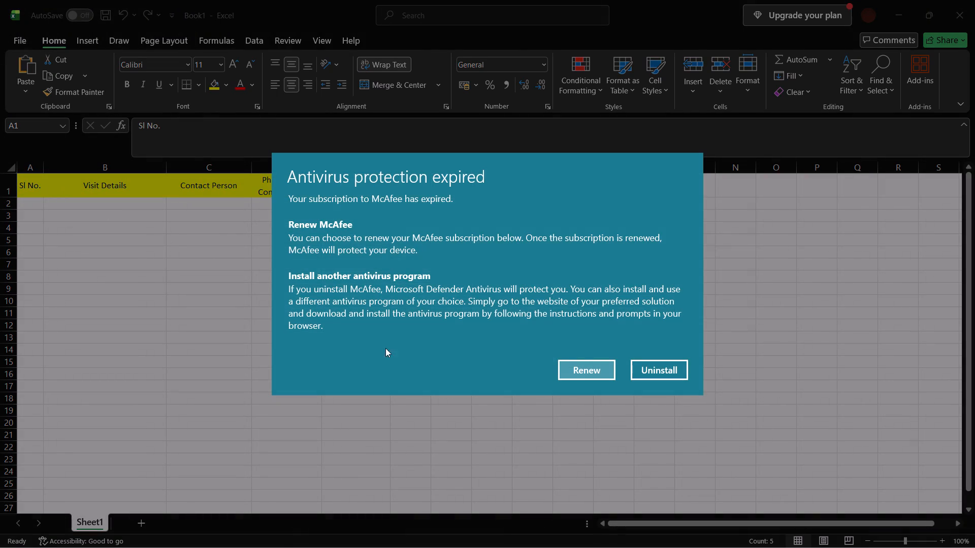
Answer the antivirus expiry notice by choosing to renew McAfee.
left_click(581, 365)
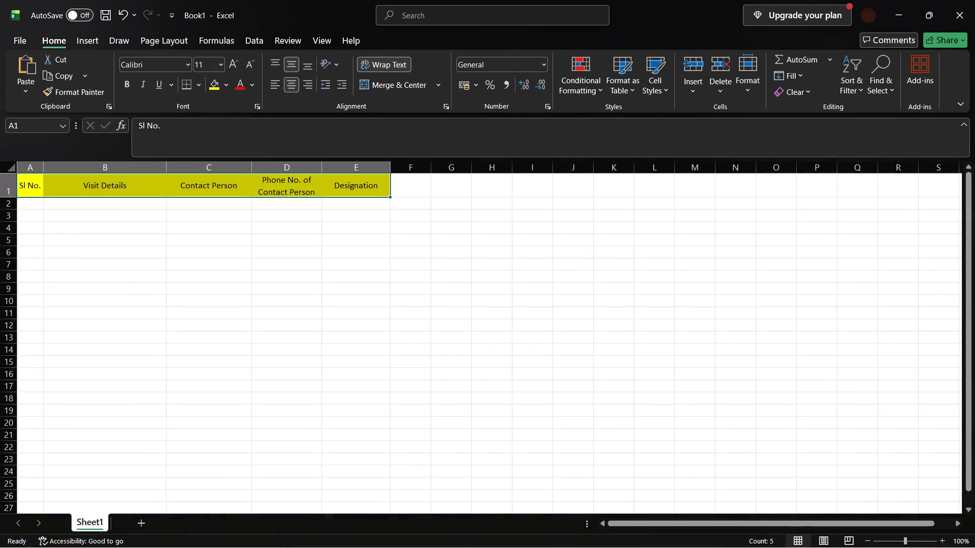
Apply All Borders to header cells A1 to E1.
left_click(448, 21)
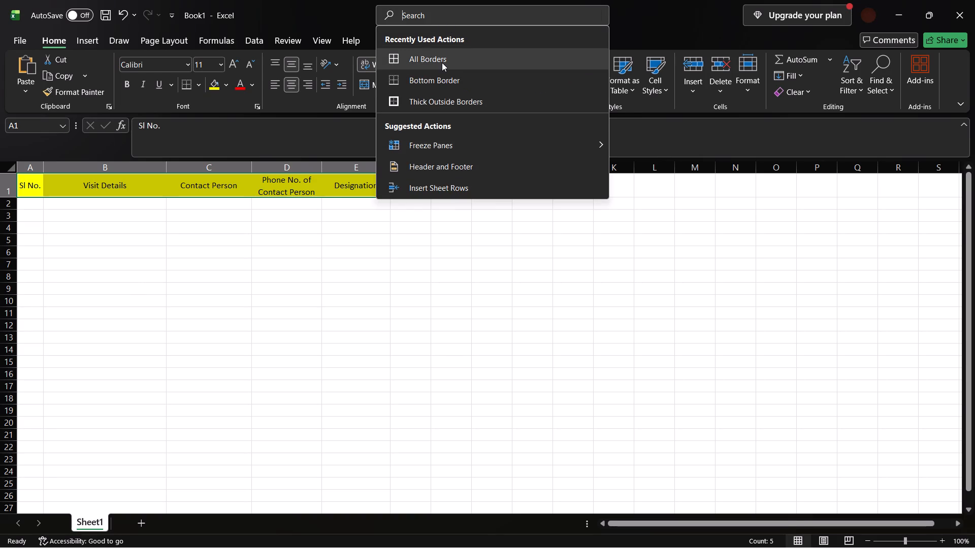
left_click(442, 60)
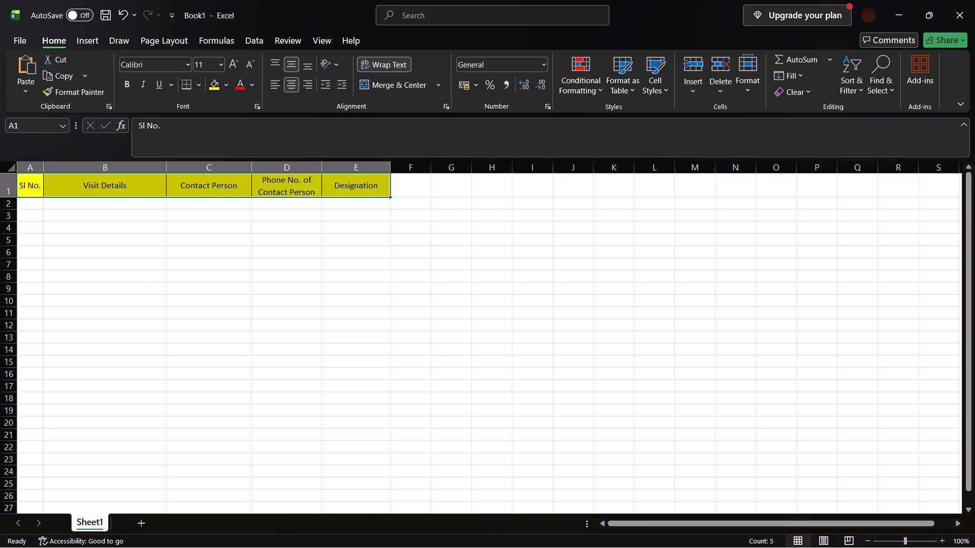
Increase the height of row 2 to about 20 points.
left_click(29, 205)
left_click_drag(8, 211, 9, 216)
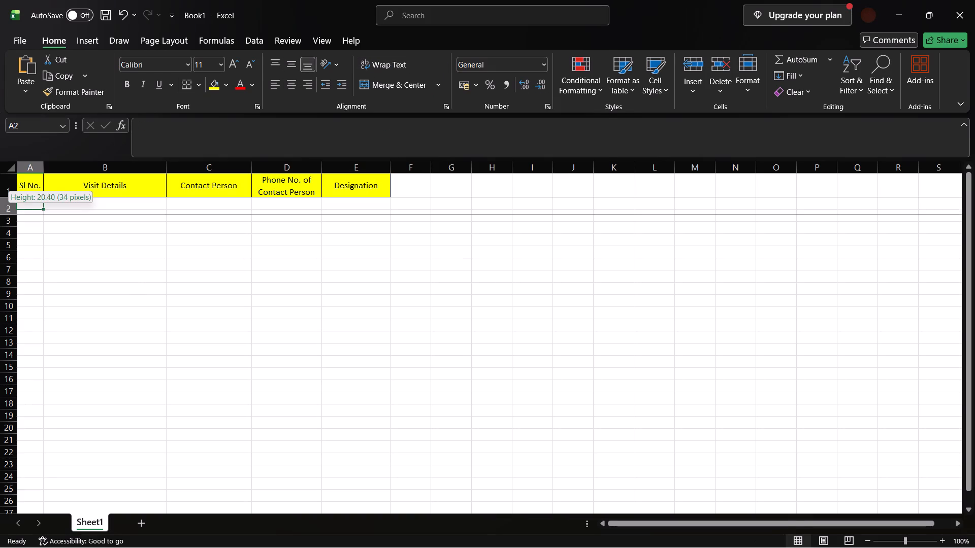
left_click_drag(9, 216, 10, 215)
left_click(11, 223)
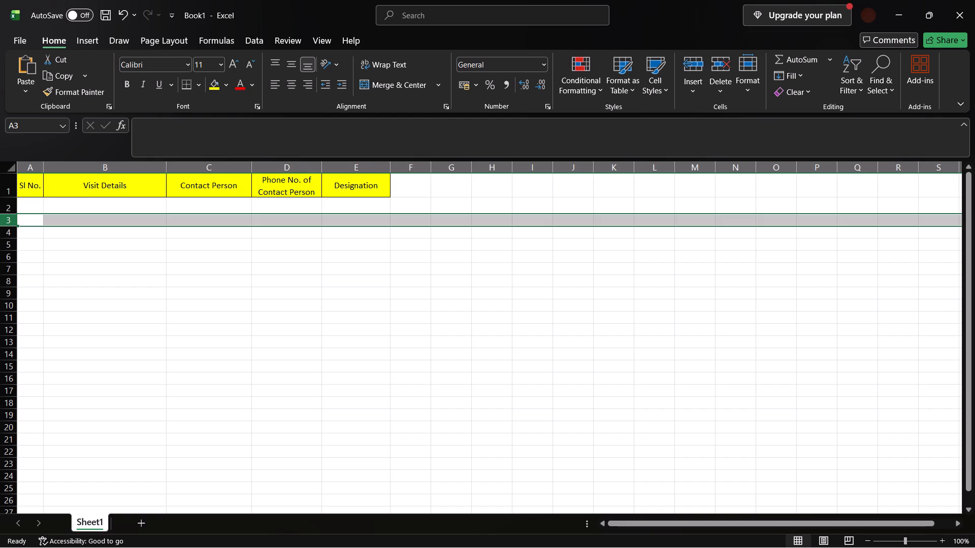
Merge and centre cells A2 and A3, and enter 1 as the serial number in the merged cell.
left_click_drag(32, 202, 32, 218)
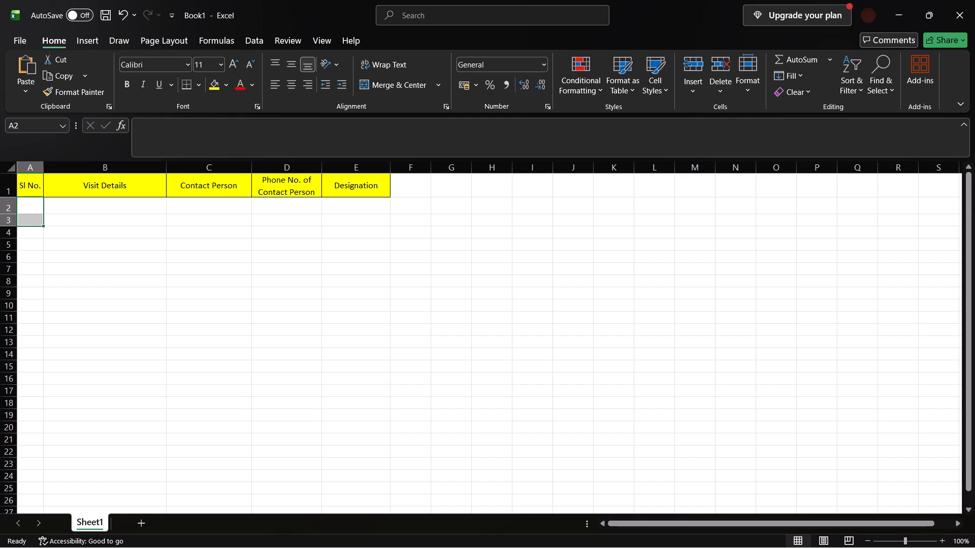
left_click(395, 82)
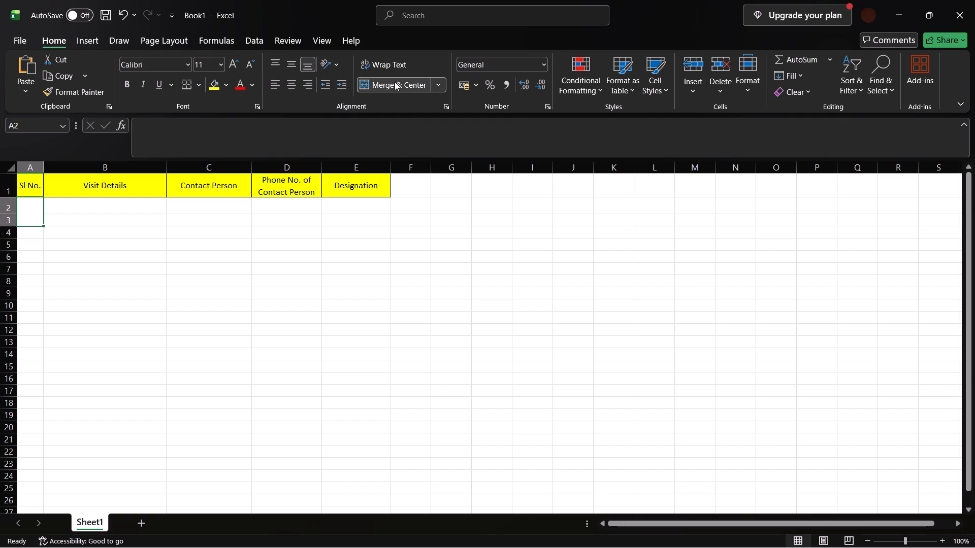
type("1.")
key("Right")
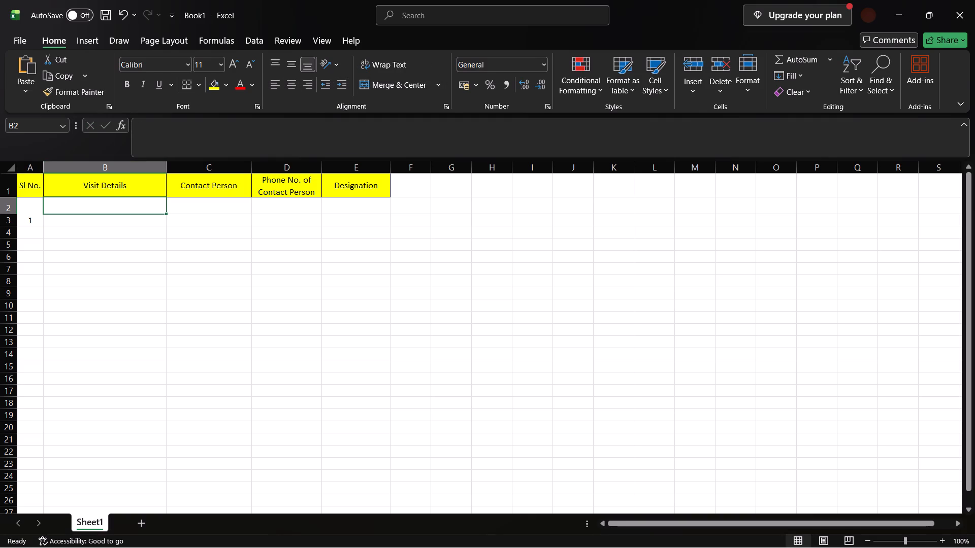
left_click(101, 203)
Move the four headers from Visit Details to Designation one column along, into C1 to F1, freeing B1.
left_click_drag(68, 182, 377, 180)
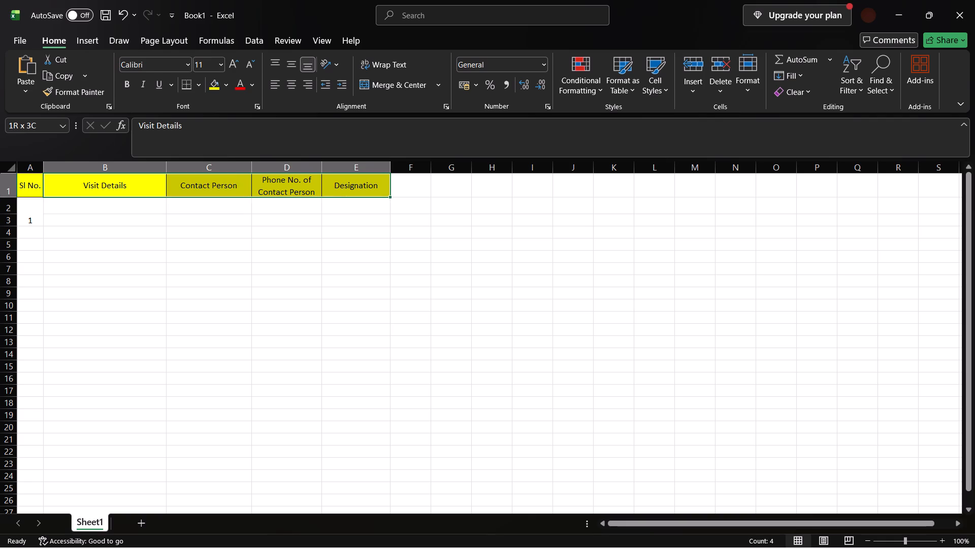
left_click_drag(377, 180, 379, 180)
left_click_drag(391, 183, 404, 184)
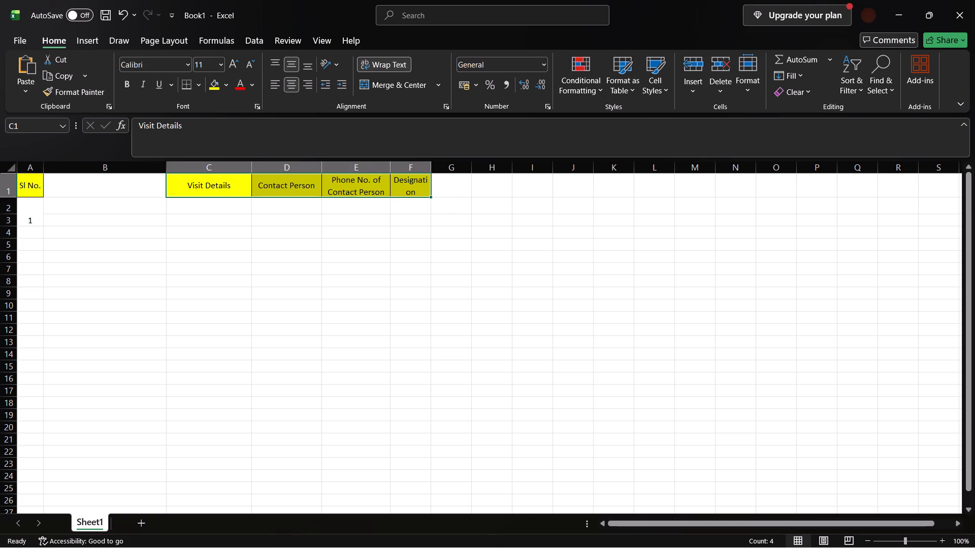
Narrow column B and widen columns C to F for their headers, making Visit Details the widest at about 34.4.
left_click_drag(165, 166, 139, 172)
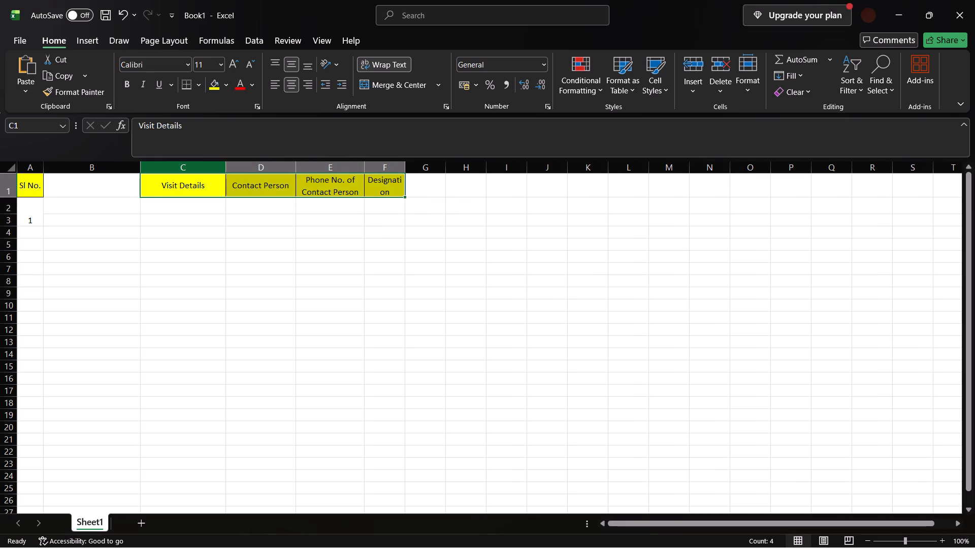
left_click_drag(229, 162, 268, 170)
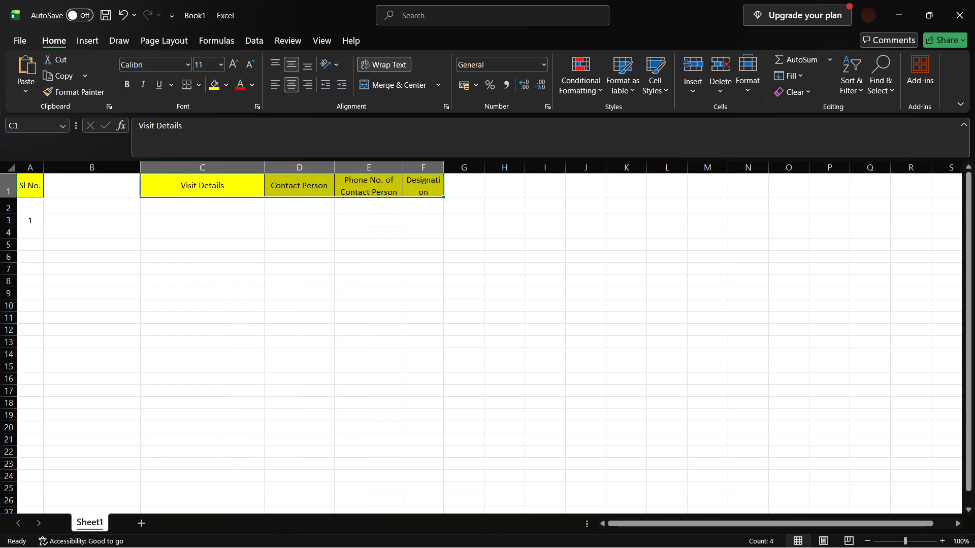
left_click_drag(445, 167, 480, 173)
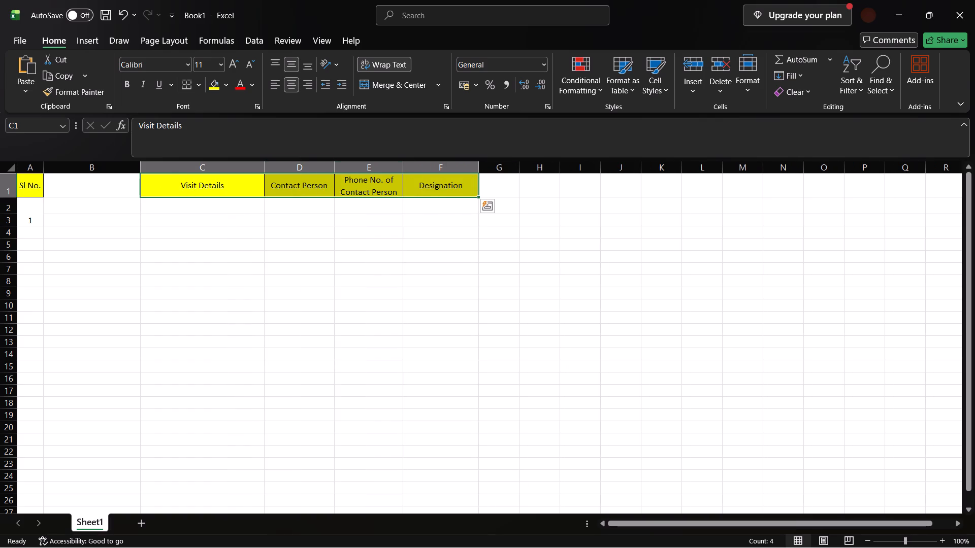
left_click_drag(403, 167, 425, 166)
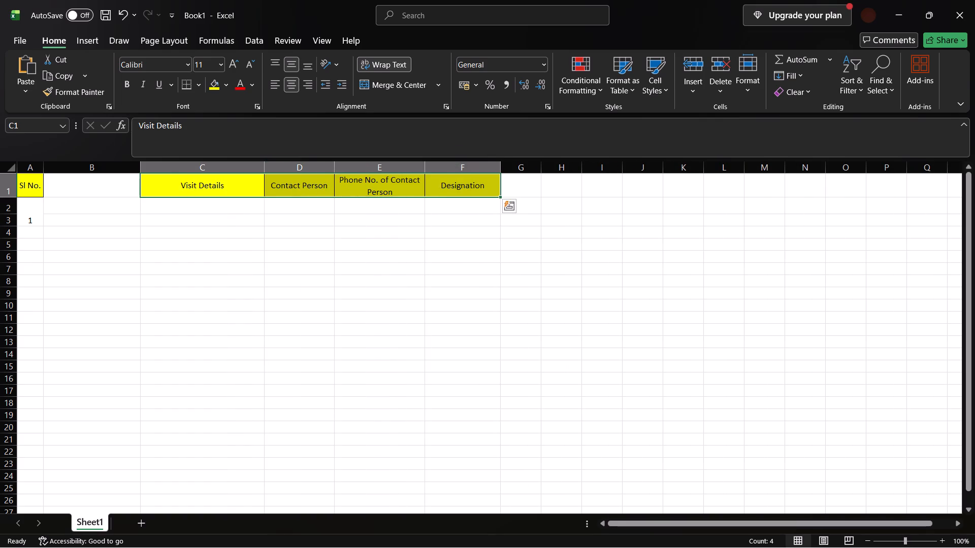
left_click_drag(333, 167, 345, 167)
left_click_drag(264, 168, 301, 172)
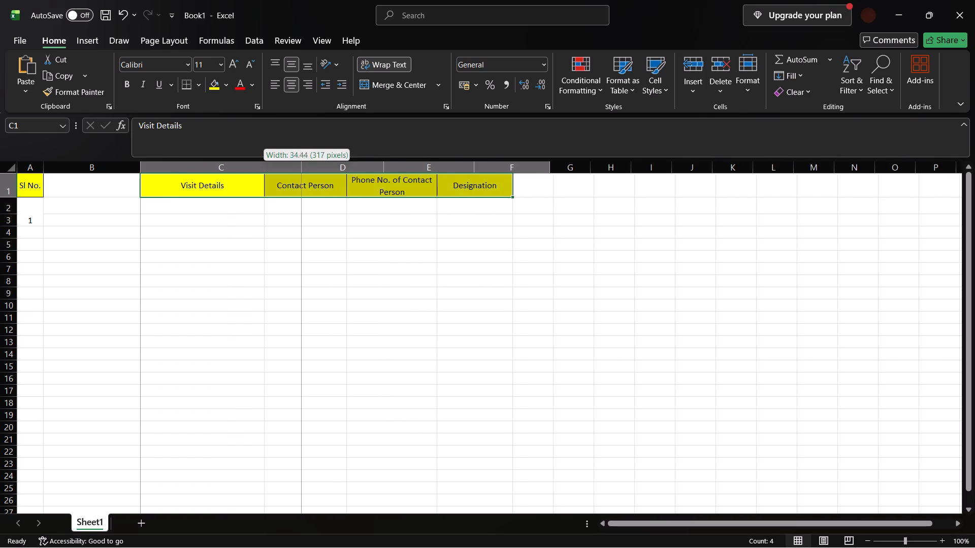
left_click_drag(301, 172, 302, 173)
Apply the yellow fill and All Borders to the empty header cell B1.
left_click(79, 184)
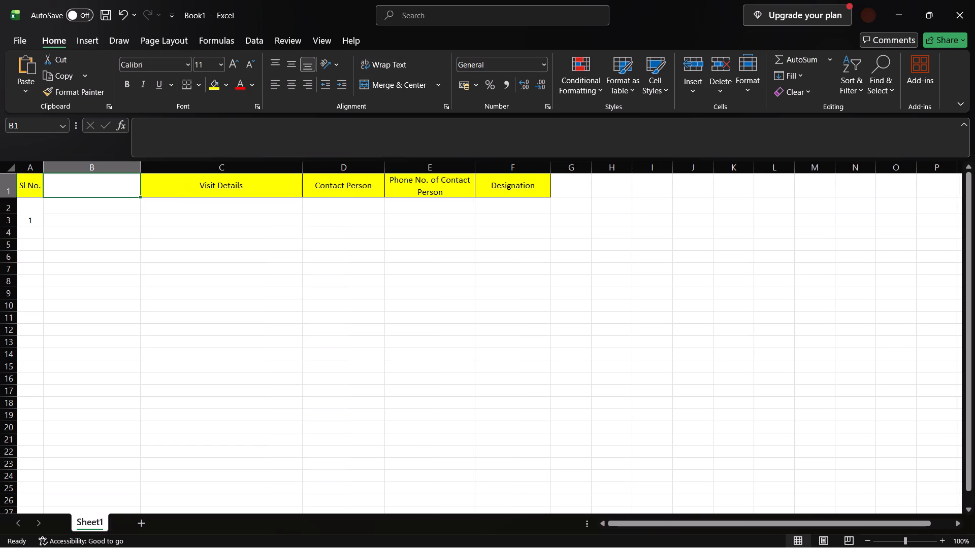
left_click(131, 224)
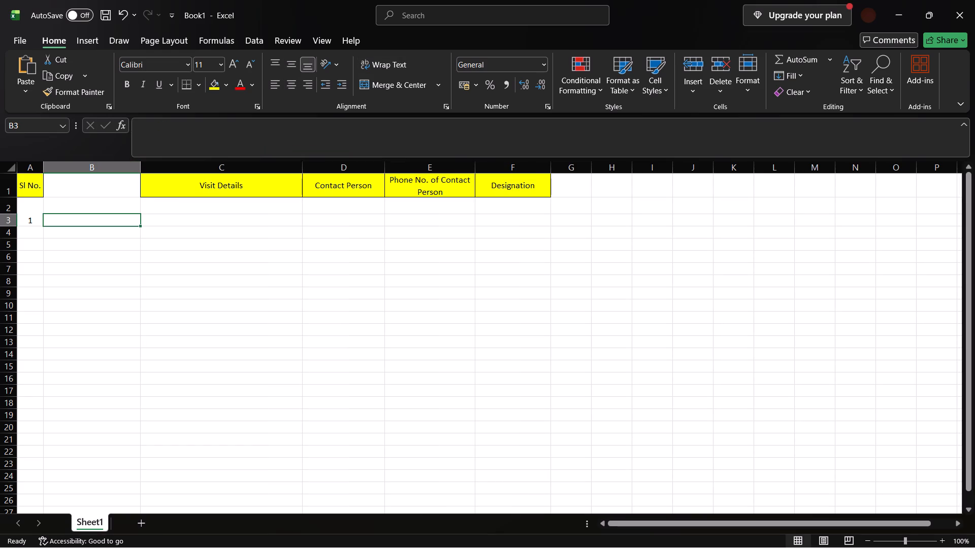
left_click(102, 180)
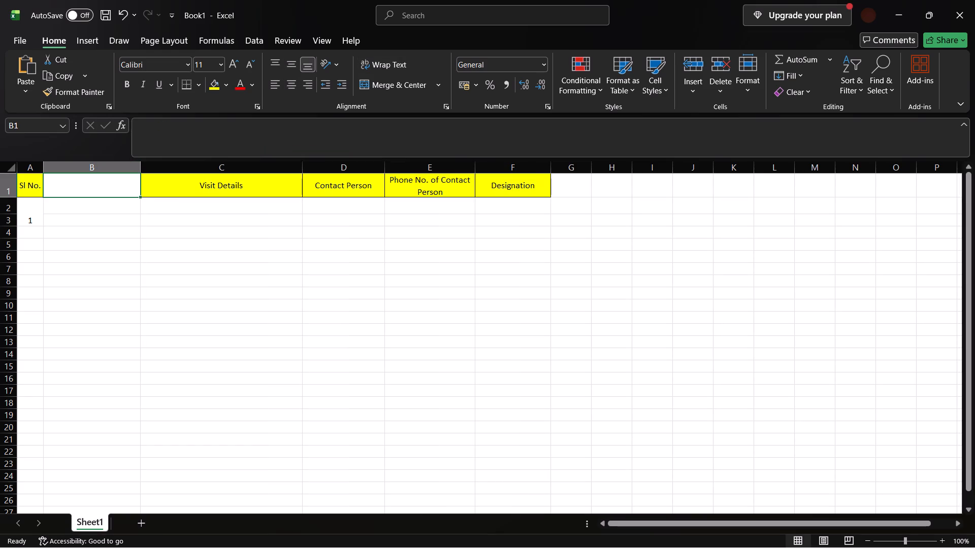
left_click(215, 84)
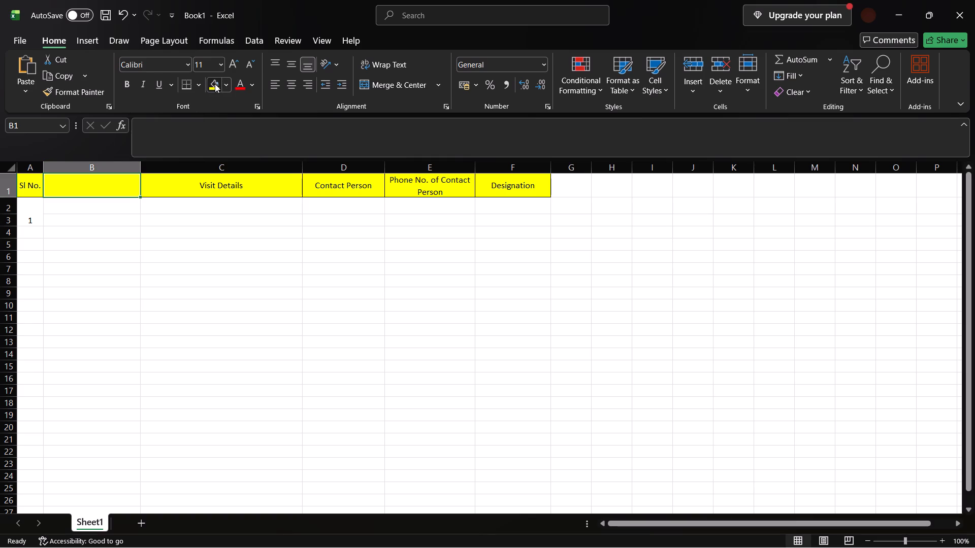
left_click(493, 12)
left_click(474, 53)
Enter the header "Date of Visit" in cell B1.
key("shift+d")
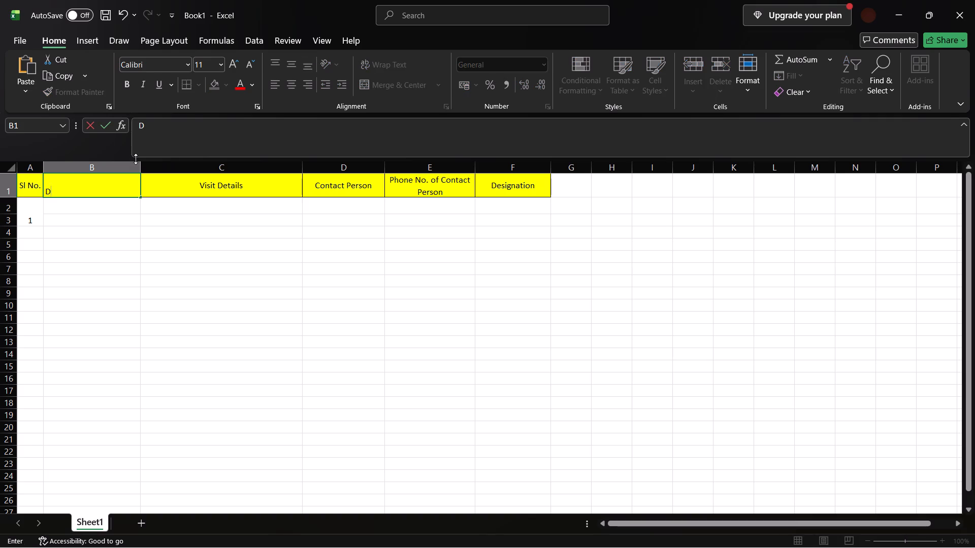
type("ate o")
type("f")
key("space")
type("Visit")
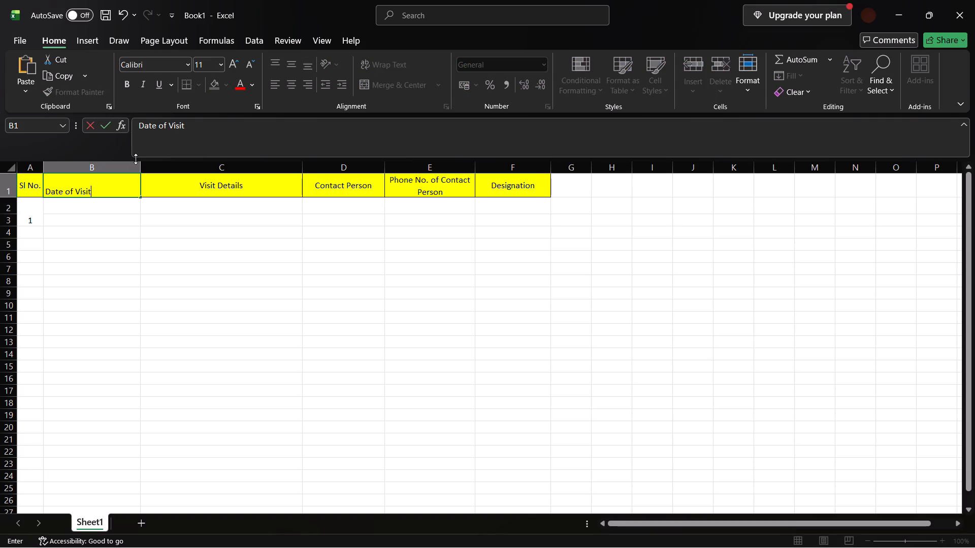
left_click(219, 299)
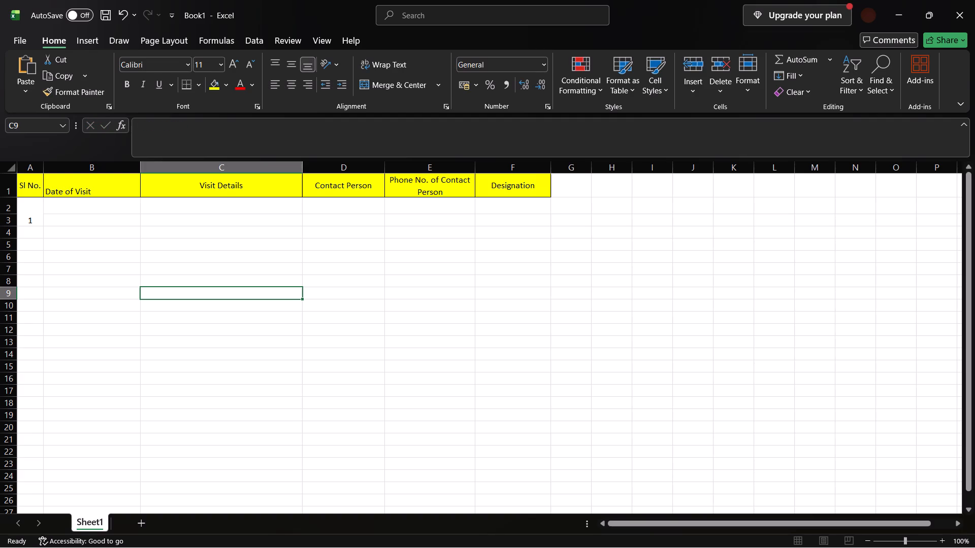
Align the Date of Visit header in B1 to the middle vertically and centre it horizontally.
left_click(96, 174)
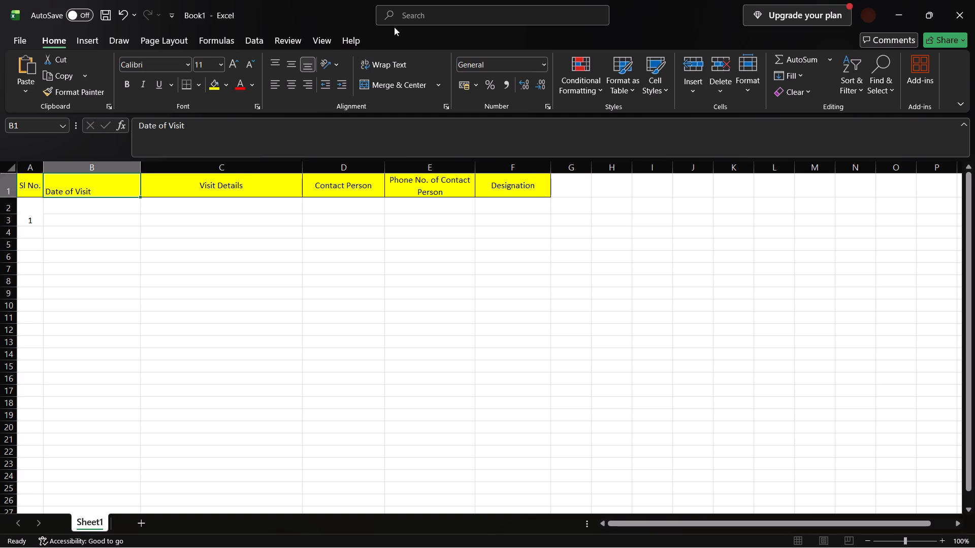
left_click(295, 68)
left_click(288, 88)
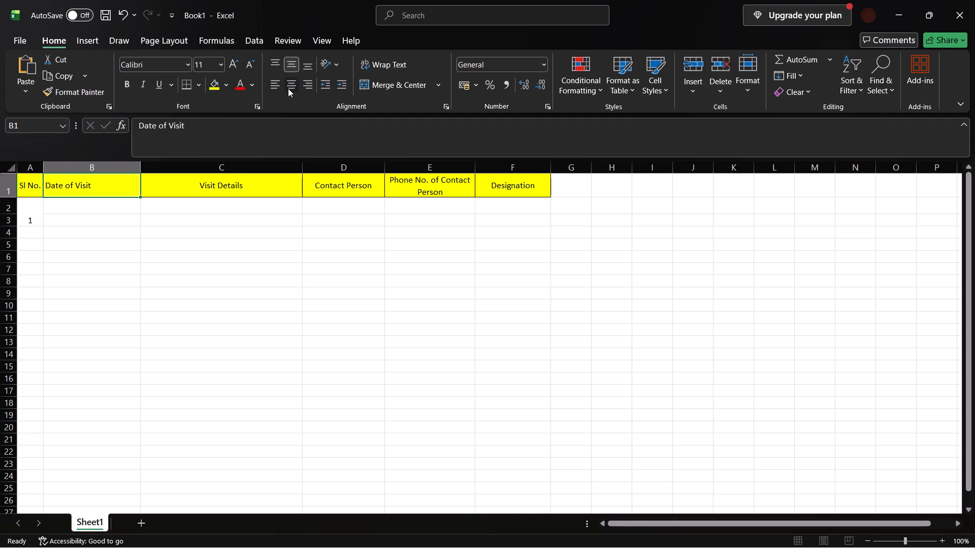
Set middle vertical alignment for serial number 1 in the merged cell A2.
left_click(26, 222)
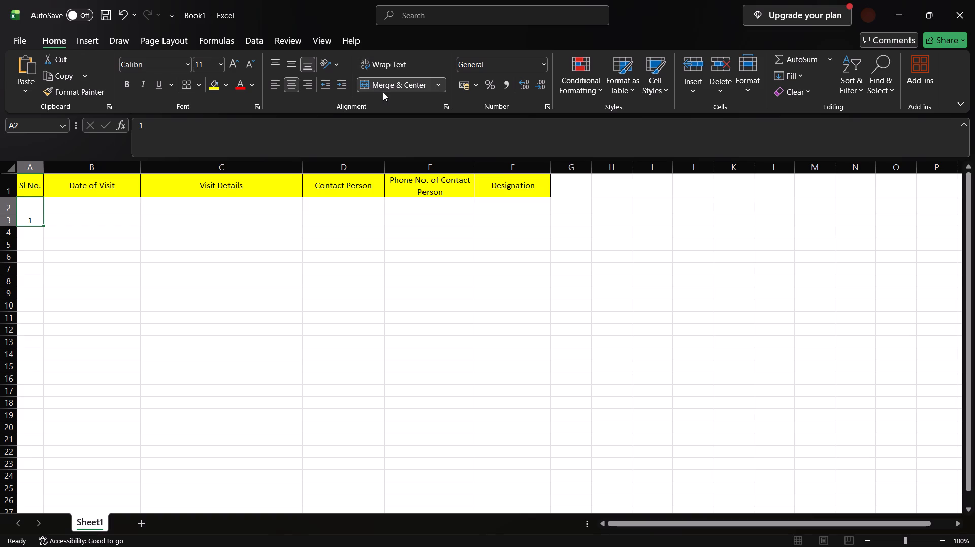
left_click(284, 64)
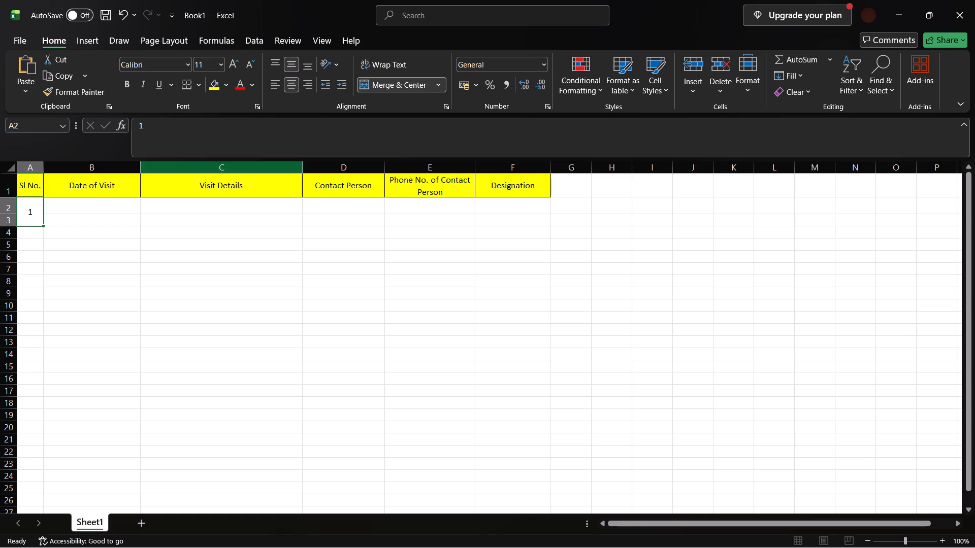
Merge and centre cells B2:B3 under the Date of Visit header.
left_click_drag(75, 210, 75, 219)
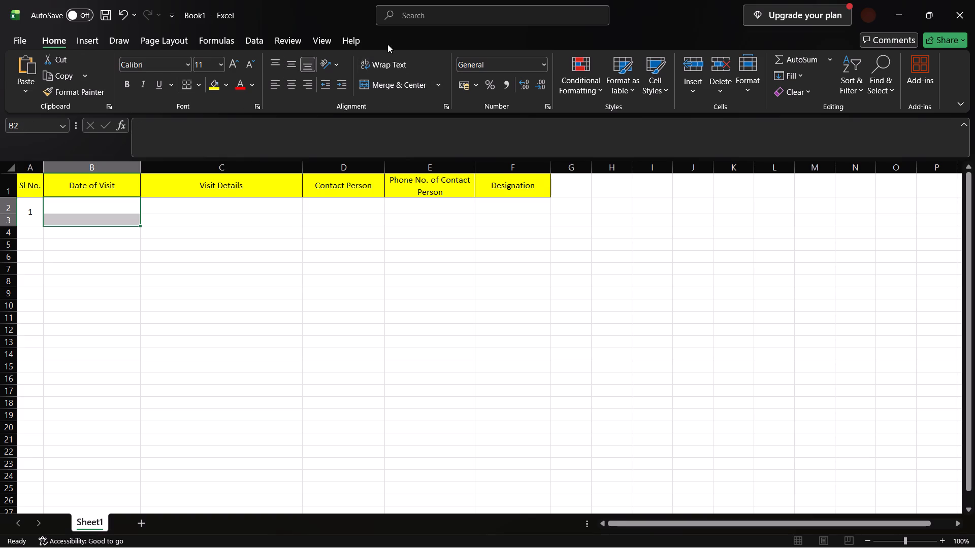
left_click(390, 78)
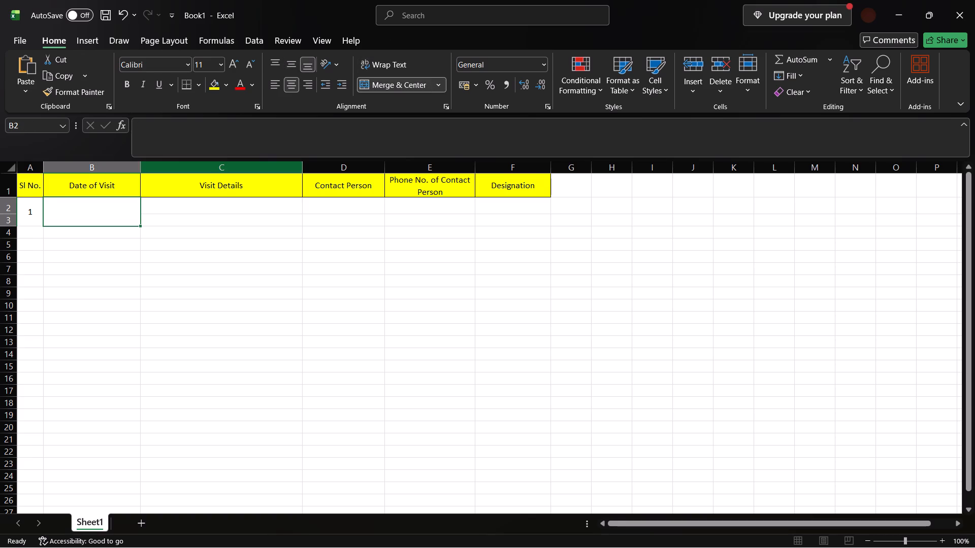
Enter the visit date 01-10-2026 in the merged cell B2.
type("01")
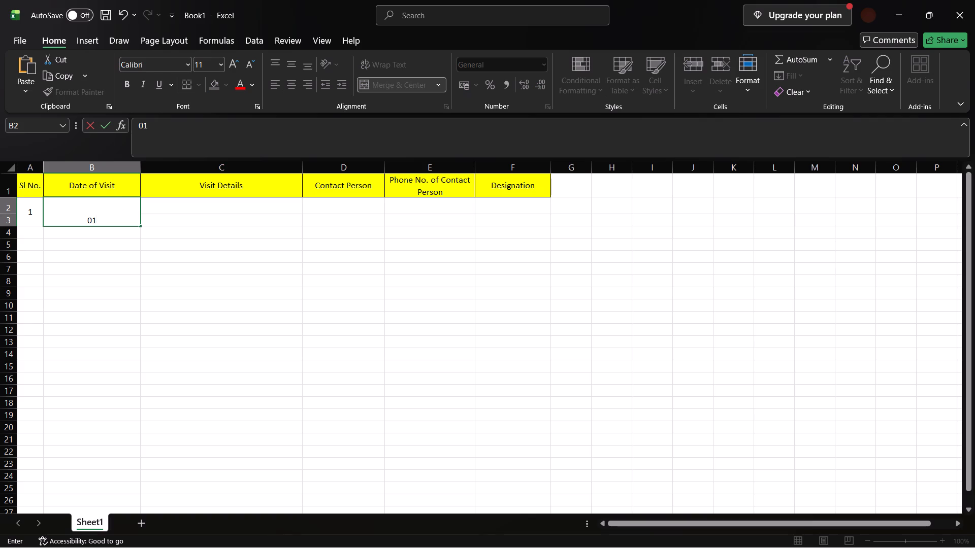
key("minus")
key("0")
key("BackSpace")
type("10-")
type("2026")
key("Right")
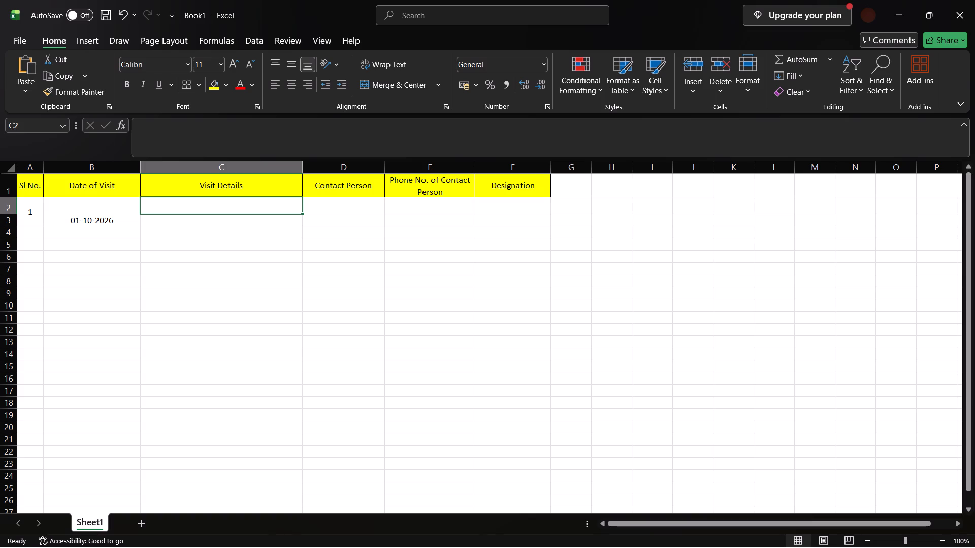
Enter "Shyam Cold Storage, Bijoynagar, Guwahati" in cell C2 under Visit Details.
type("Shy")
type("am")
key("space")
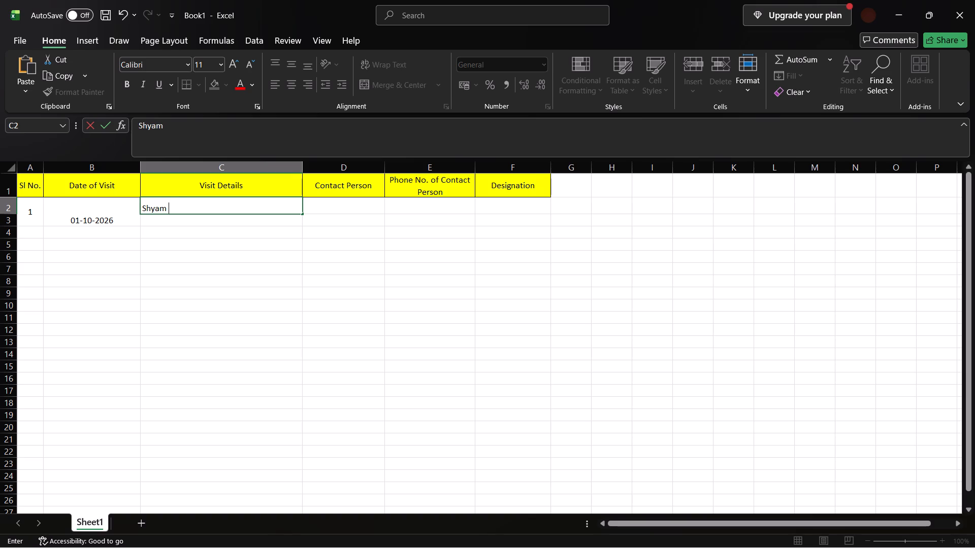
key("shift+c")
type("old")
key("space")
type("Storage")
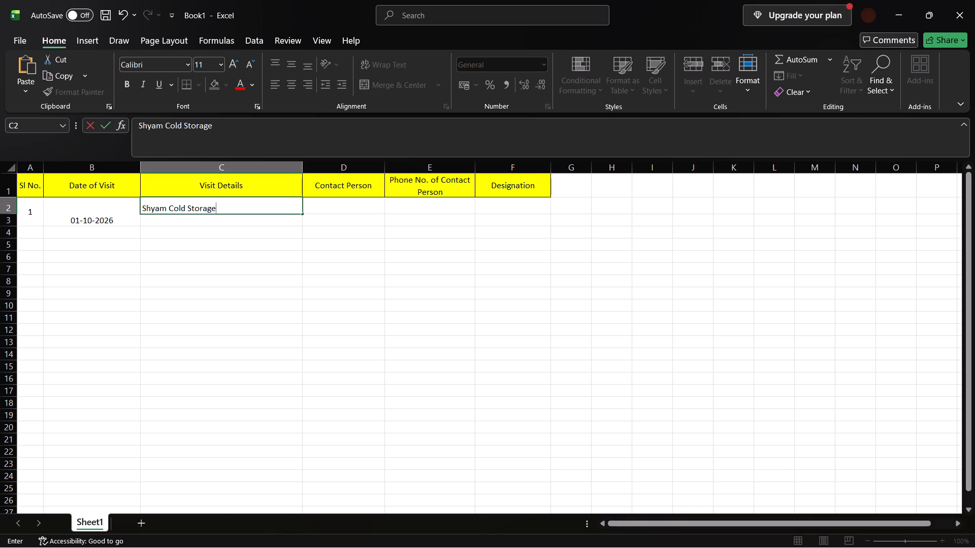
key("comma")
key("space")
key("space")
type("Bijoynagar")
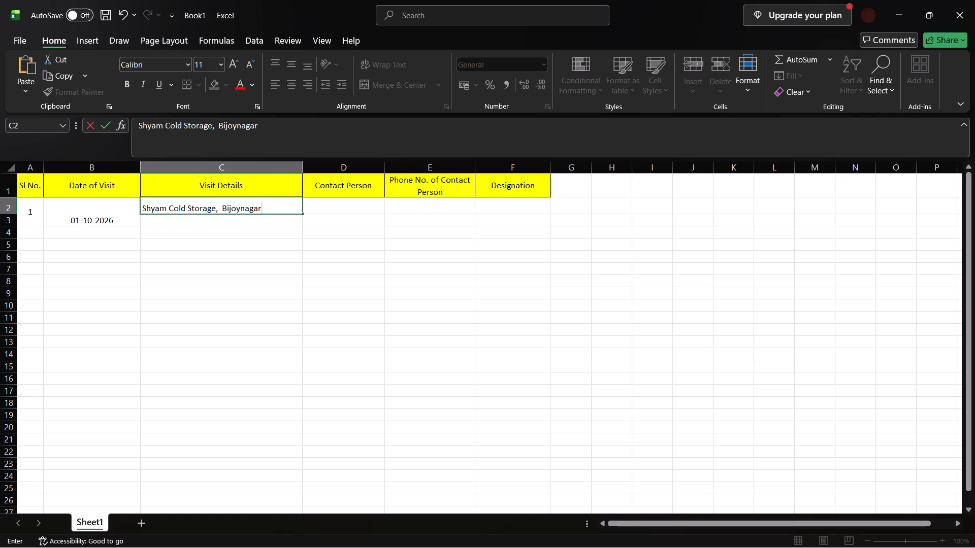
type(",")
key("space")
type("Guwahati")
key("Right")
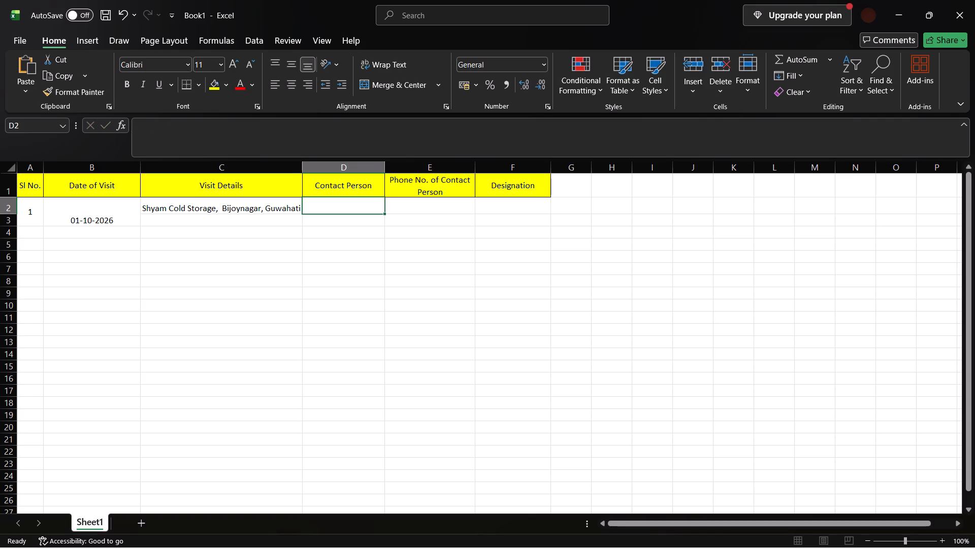
Enter the contact person's name in cell D2 and their phone number in cell E2.
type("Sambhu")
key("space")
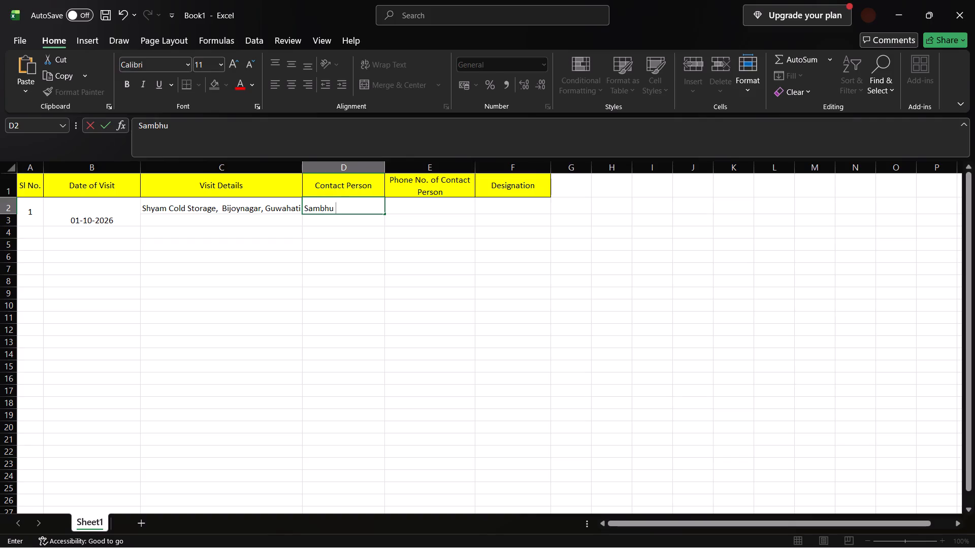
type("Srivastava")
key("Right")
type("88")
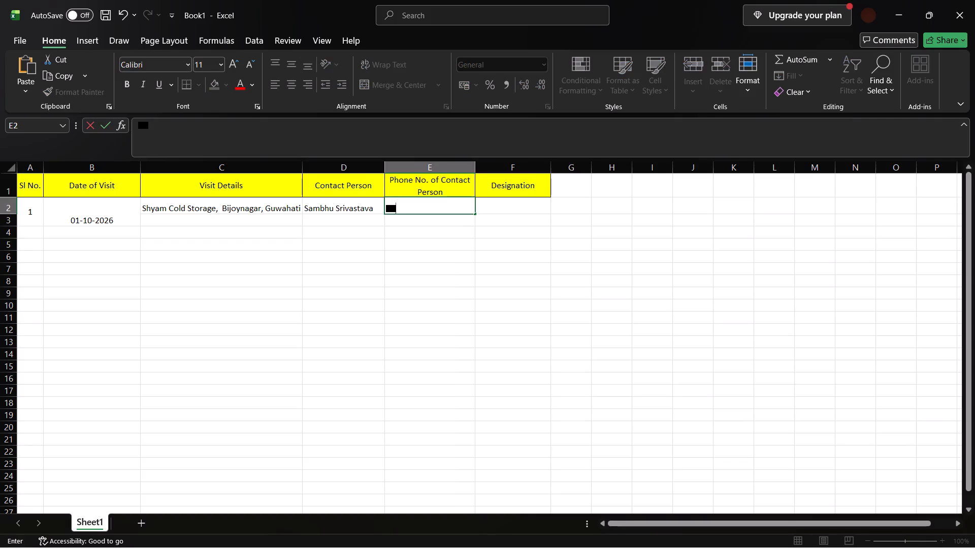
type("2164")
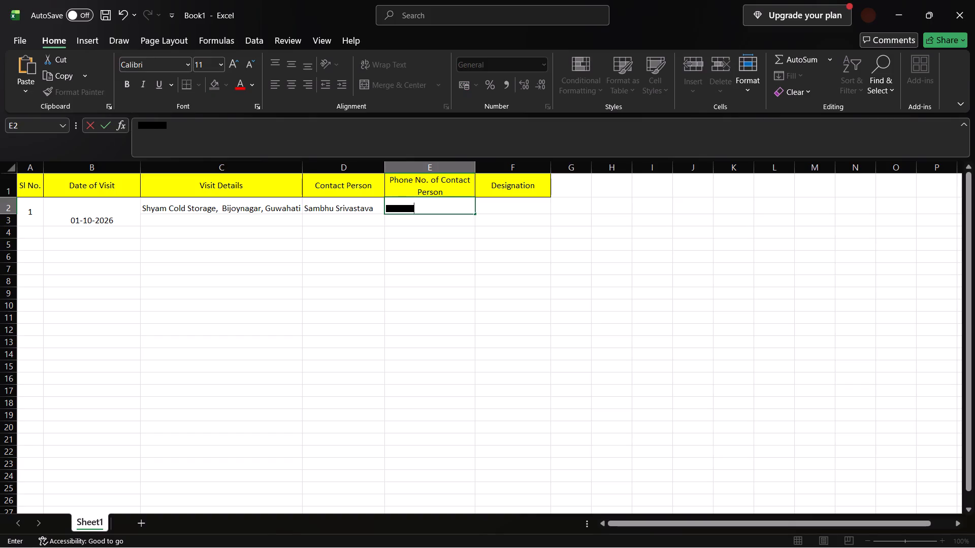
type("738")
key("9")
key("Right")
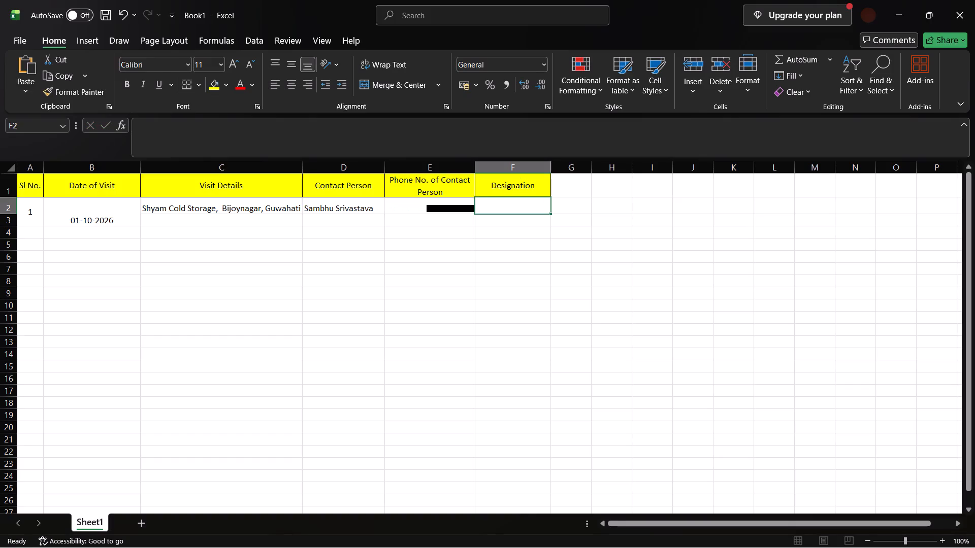
Enter the designation "Manager" in cell F2.
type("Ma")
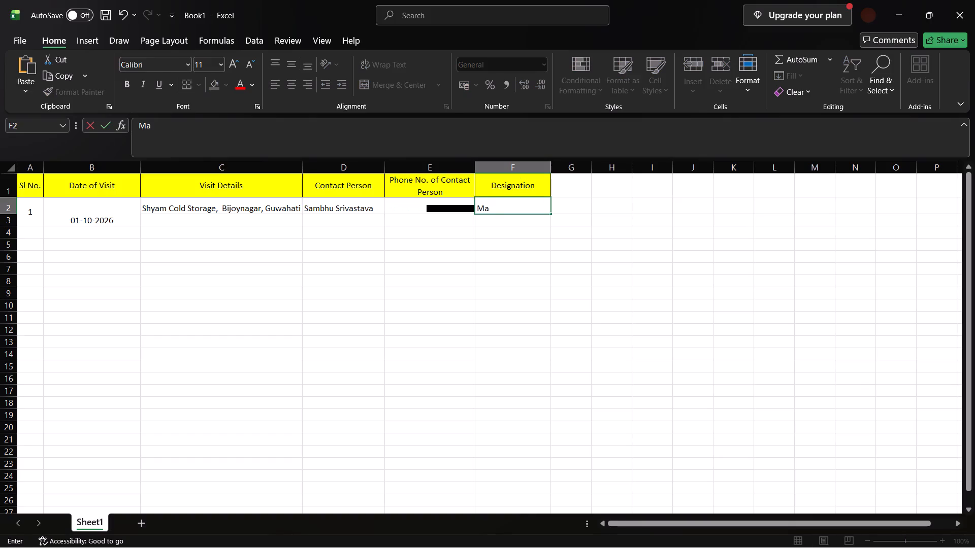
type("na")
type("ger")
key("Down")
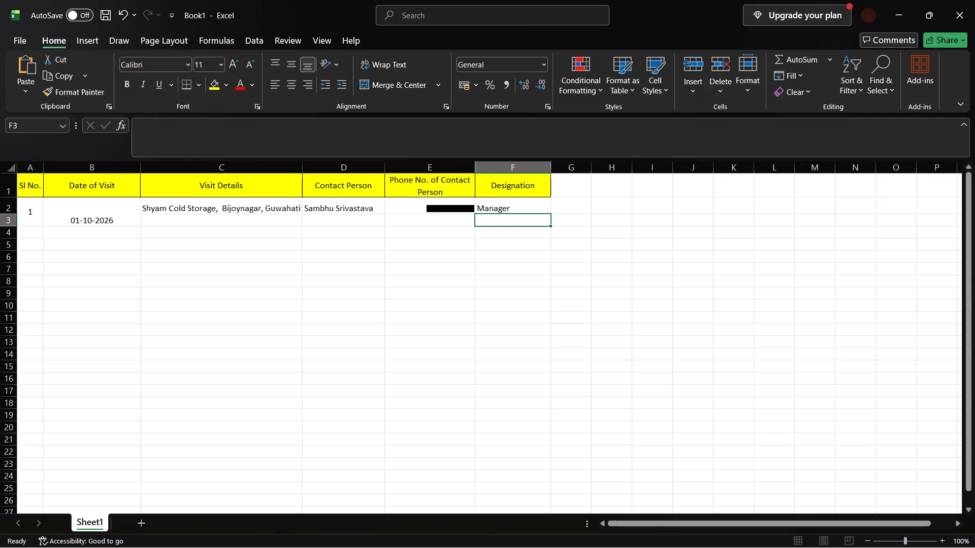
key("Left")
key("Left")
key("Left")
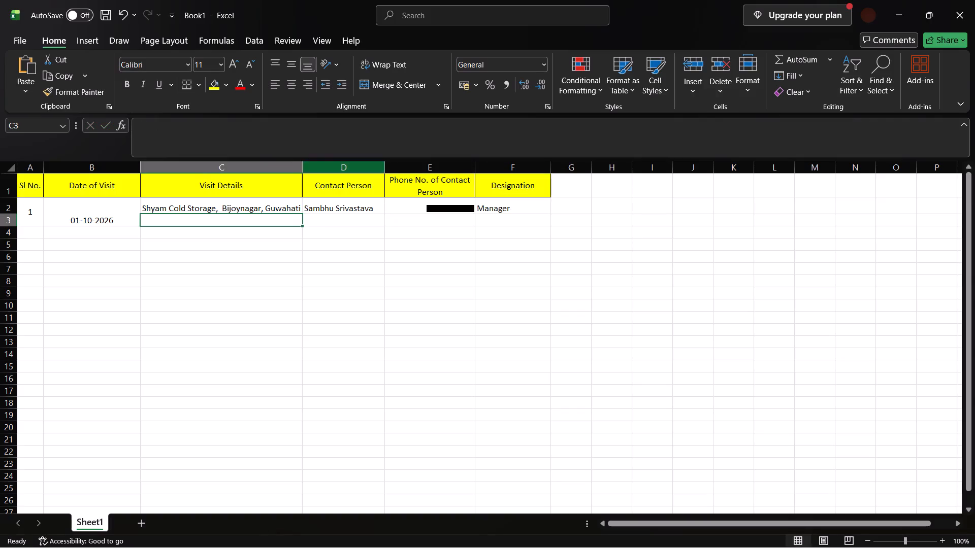
Widen the Visit Details and Contact Person columns slightly to give their entries more room.
left_click_drag(303, 166, 324, 167)
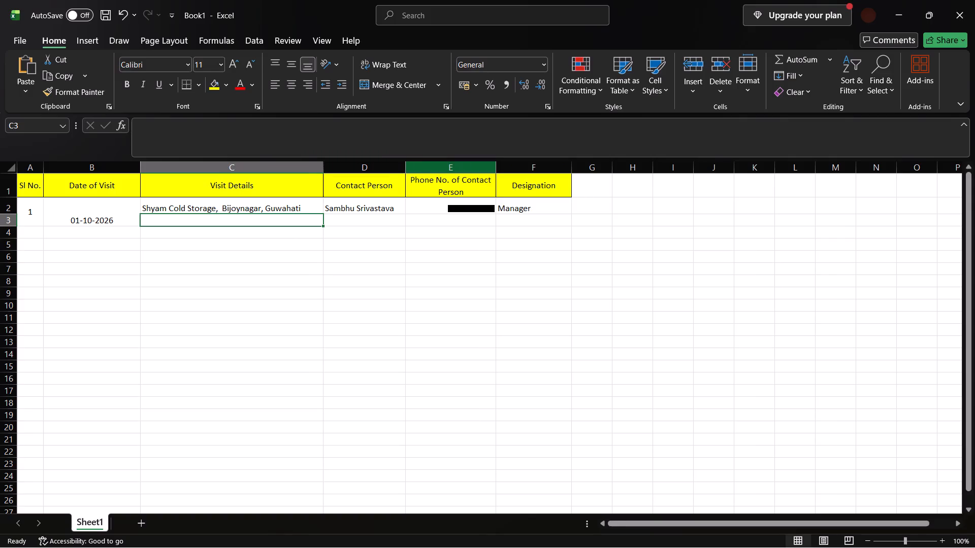
left_click_drag(406, 166, 413, 164)
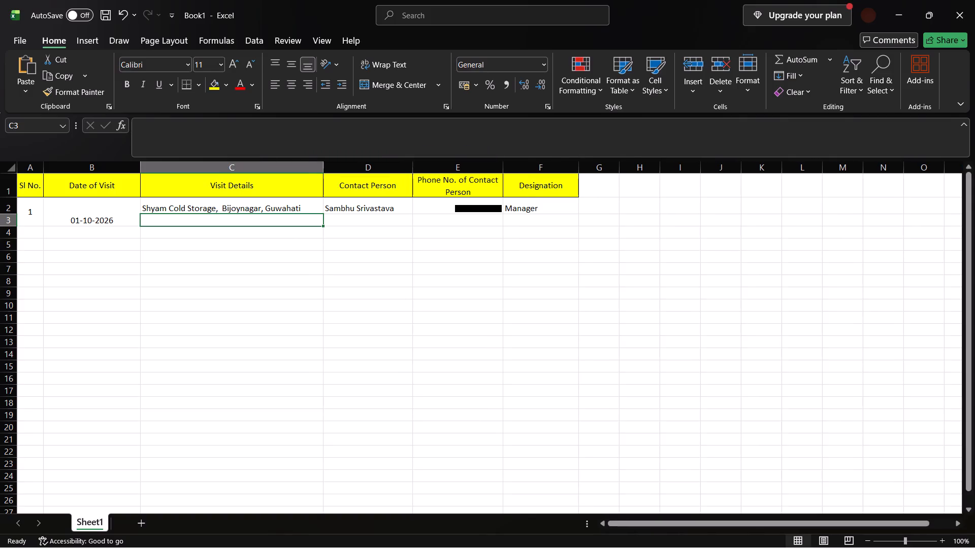
Centre the entries in C2:F2 horizontally and set their vertical alignment to middle.
left_click_drag(192, 207, 551, 205)
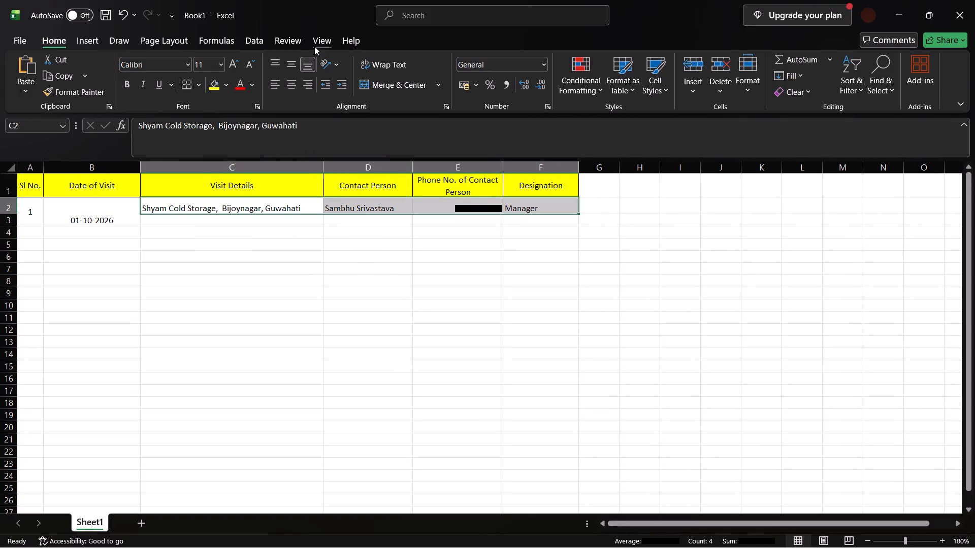
left_click(296, 82)
left_click(289, 64)
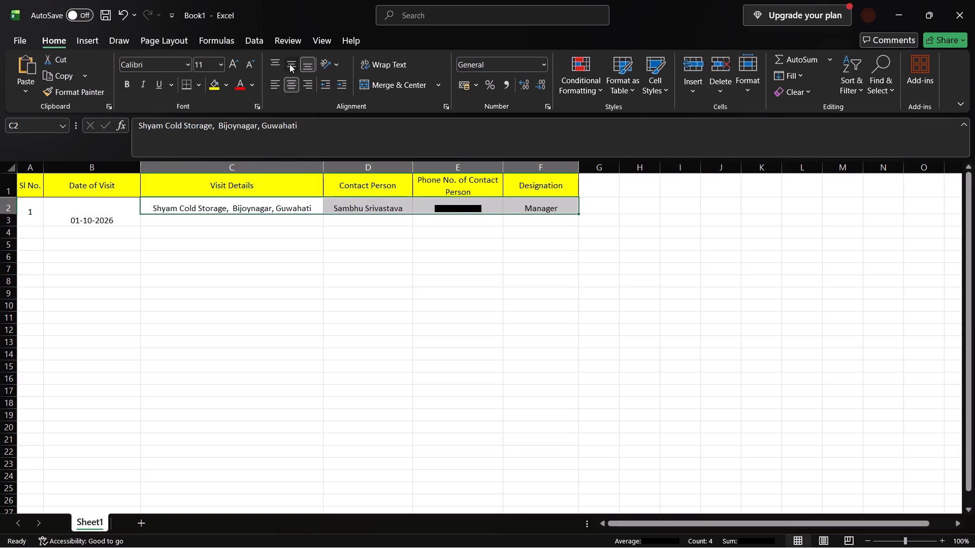
Left-align the Visit Details cells C2:C3.
left_click_drag(254, 210, 254, 218)
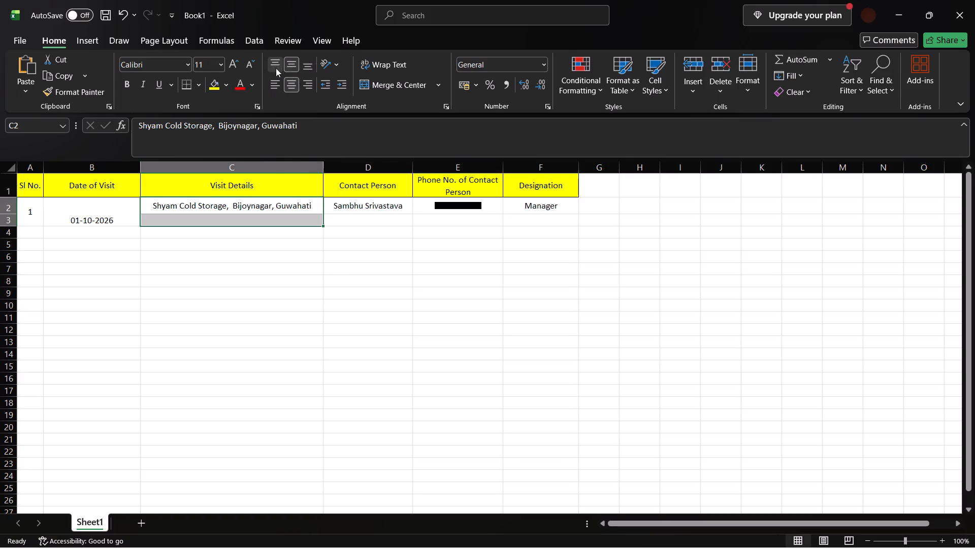
left_click(271, 88)
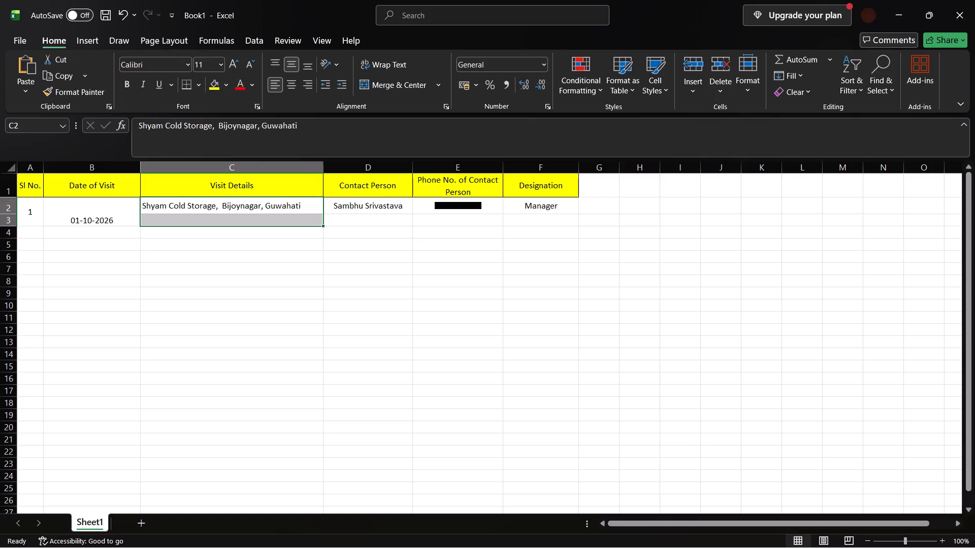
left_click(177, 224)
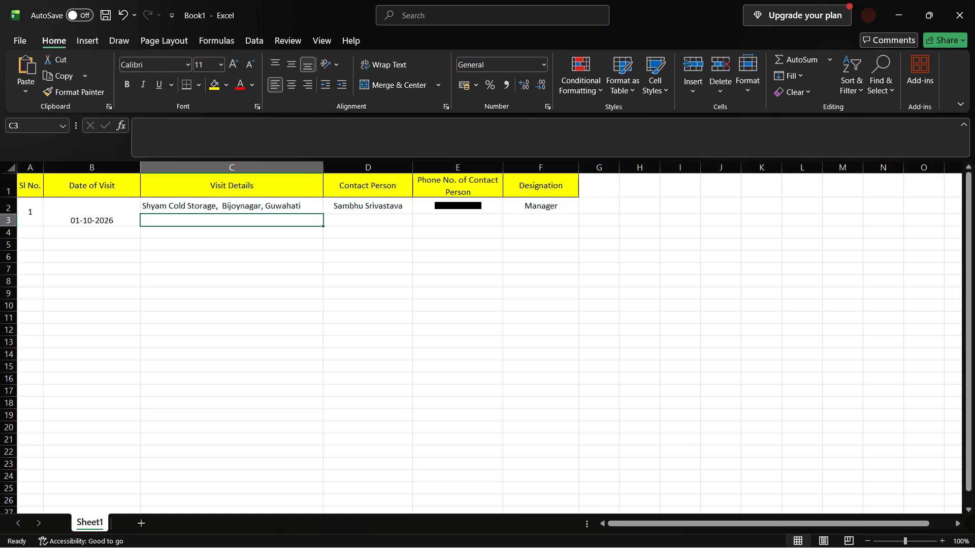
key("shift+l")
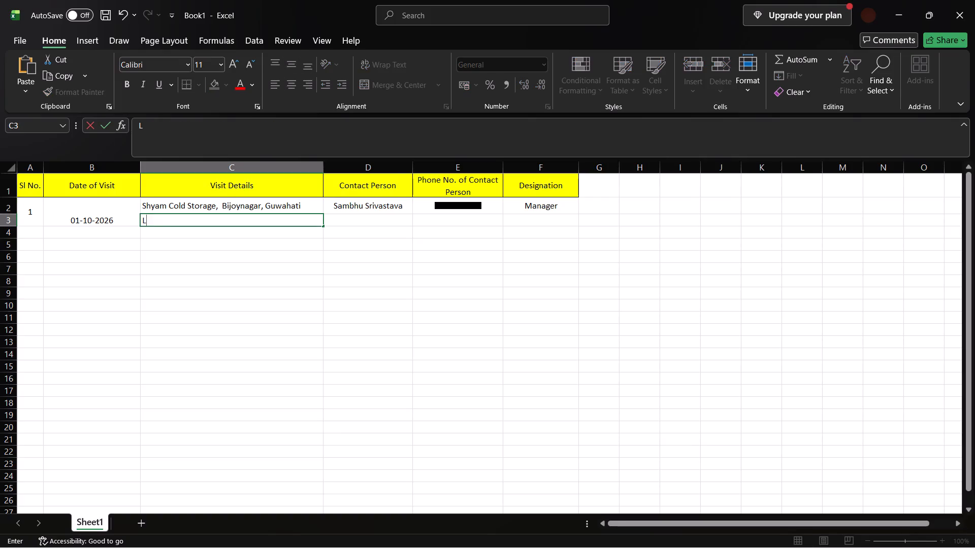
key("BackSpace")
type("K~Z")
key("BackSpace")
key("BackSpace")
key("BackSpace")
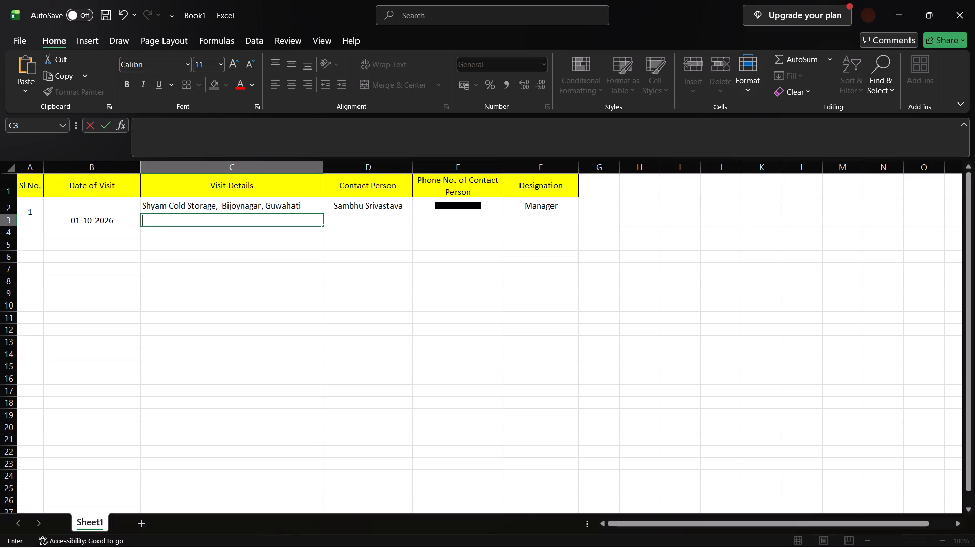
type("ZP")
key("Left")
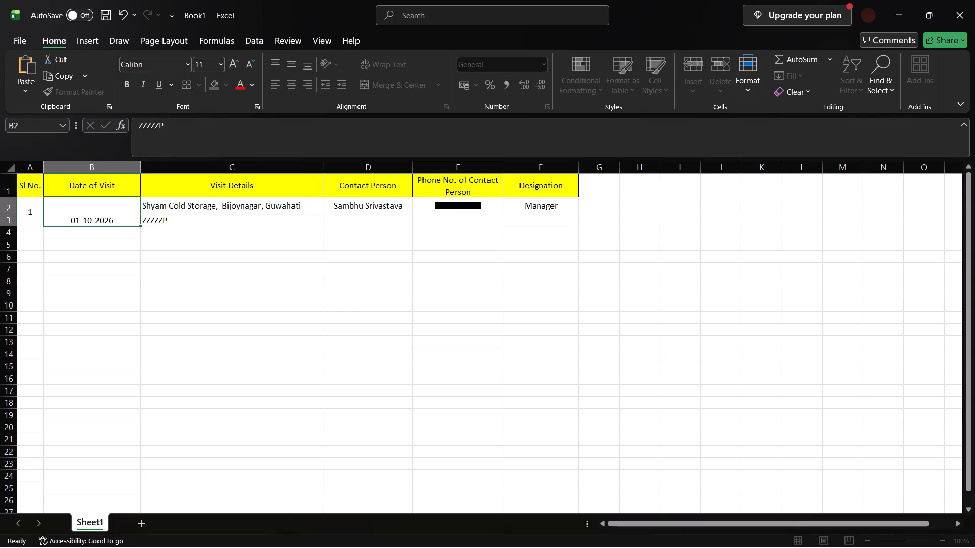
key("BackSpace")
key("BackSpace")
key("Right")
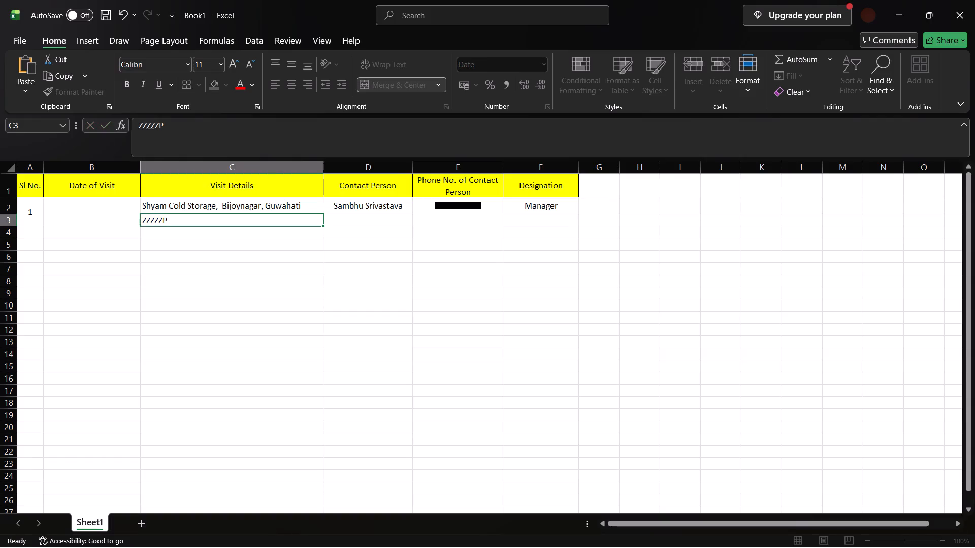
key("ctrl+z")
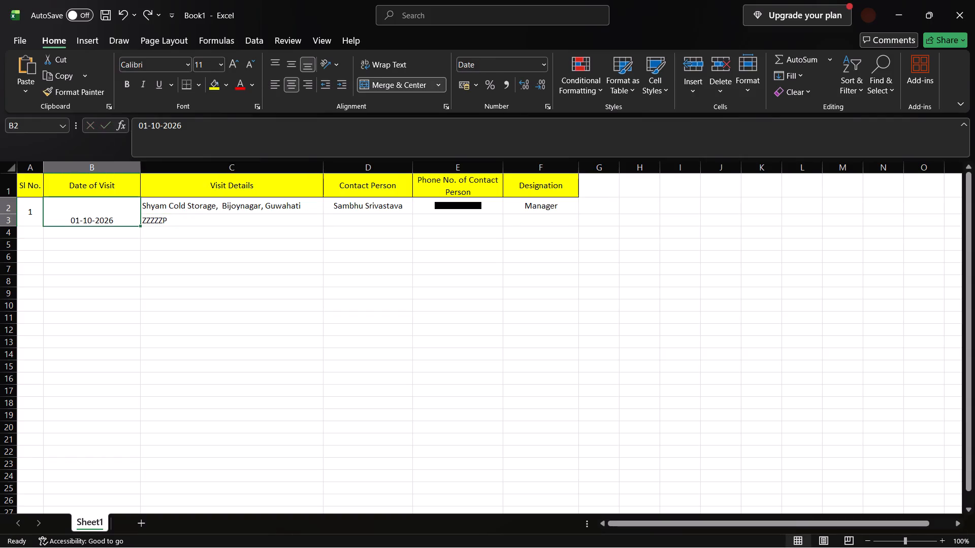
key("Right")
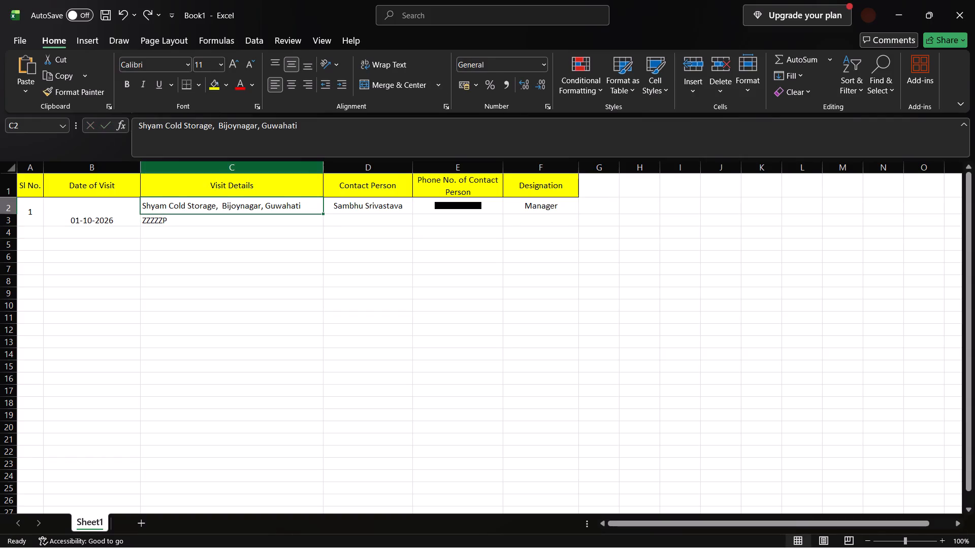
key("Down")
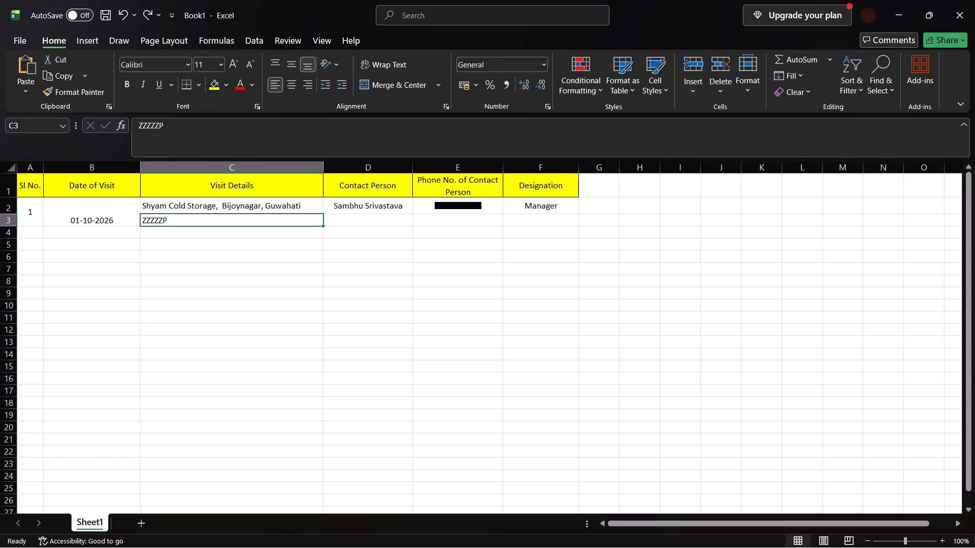
Replace the stray characters in Visit Details cell C3 with "Perfect Writing Instruments".
left_click(159, 125)
key("backslash")
key("BackSpace")
key("BackSpace")
key("BackSpace")
key("BackSpace")
key("BackSpace")
key("BackSpace")
key("BackSpace")
key("BackSpace")
key("BackSpace")
key("BackSpace")
key("BackSpace")
key("BackSpace")
key("BackSpace")
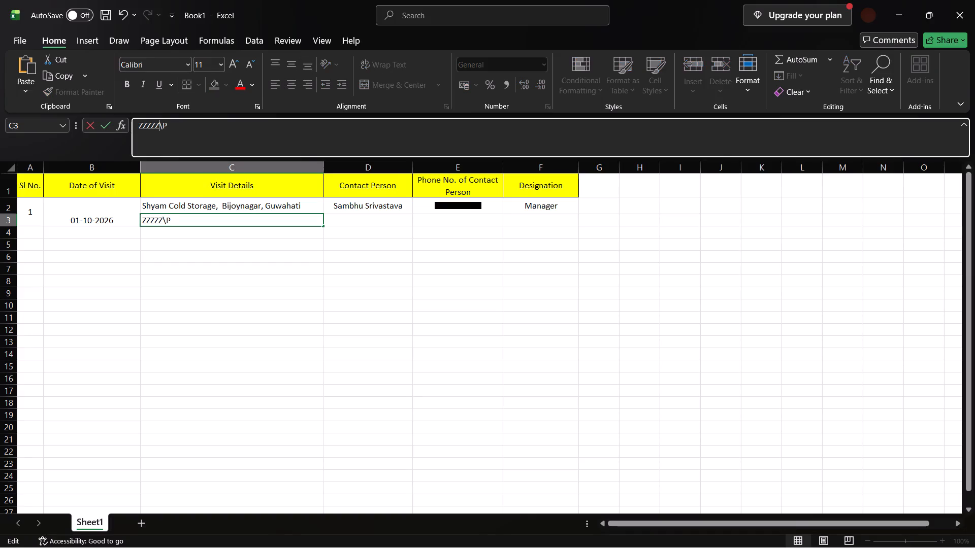
key("Right")
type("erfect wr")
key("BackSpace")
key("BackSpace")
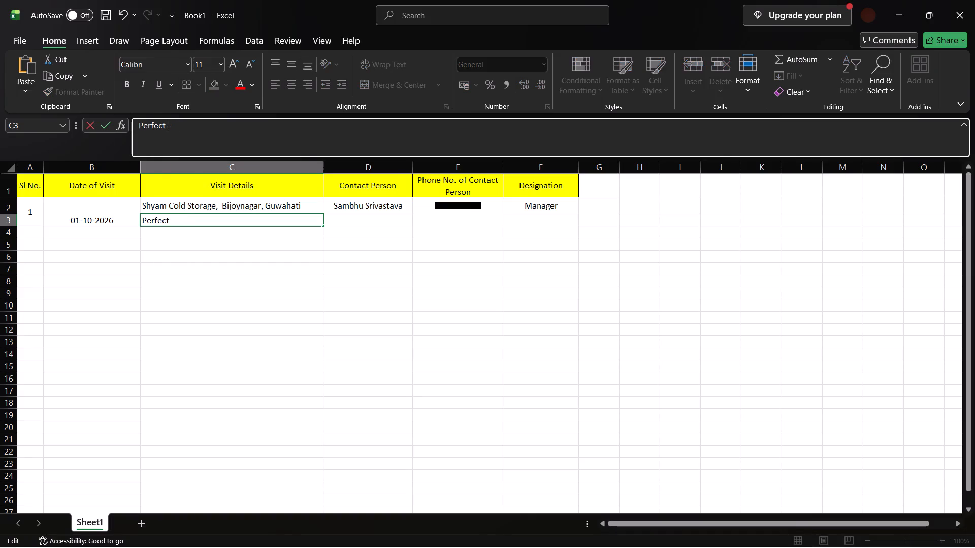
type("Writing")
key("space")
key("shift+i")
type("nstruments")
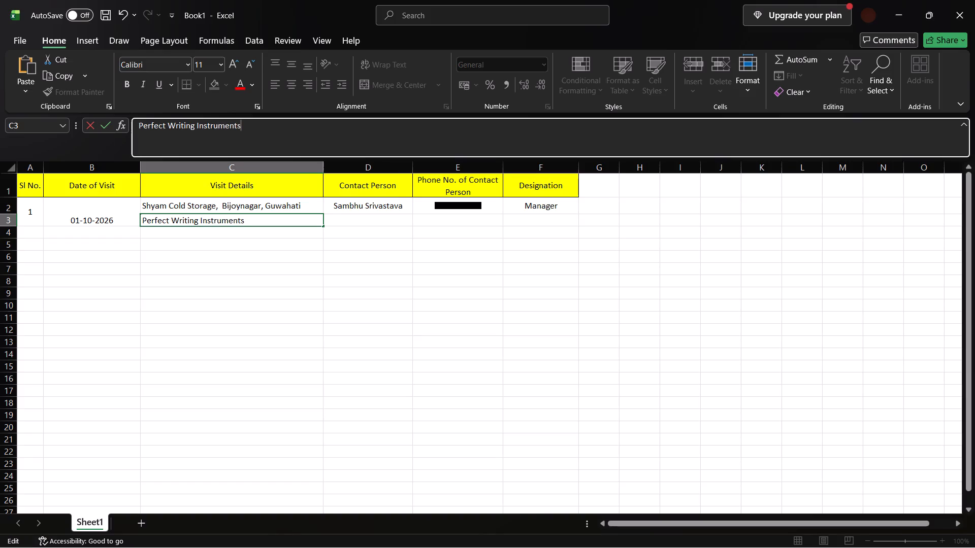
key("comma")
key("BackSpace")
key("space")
Continue the C3 company name with "Pvt. Ltd.," after "Perfect Writing Instruments", removing any stray letters.
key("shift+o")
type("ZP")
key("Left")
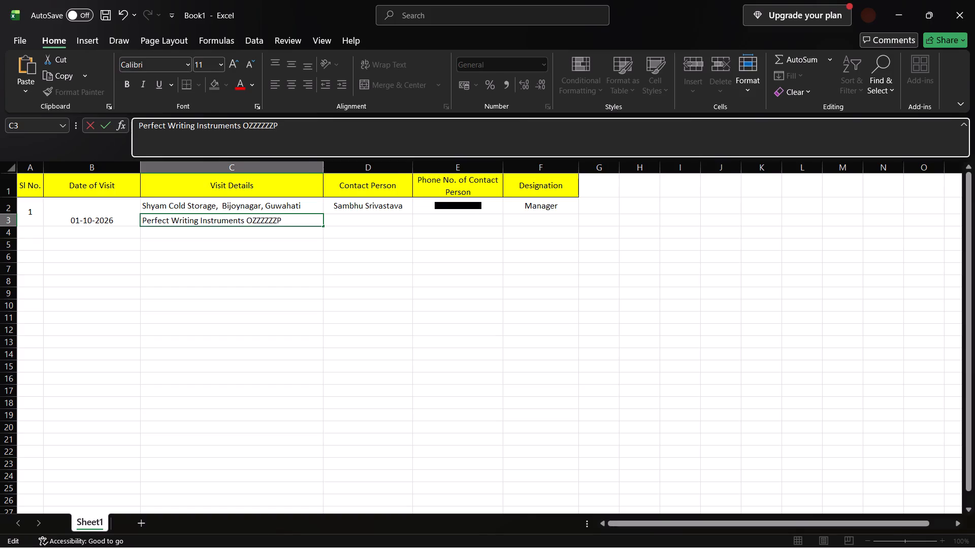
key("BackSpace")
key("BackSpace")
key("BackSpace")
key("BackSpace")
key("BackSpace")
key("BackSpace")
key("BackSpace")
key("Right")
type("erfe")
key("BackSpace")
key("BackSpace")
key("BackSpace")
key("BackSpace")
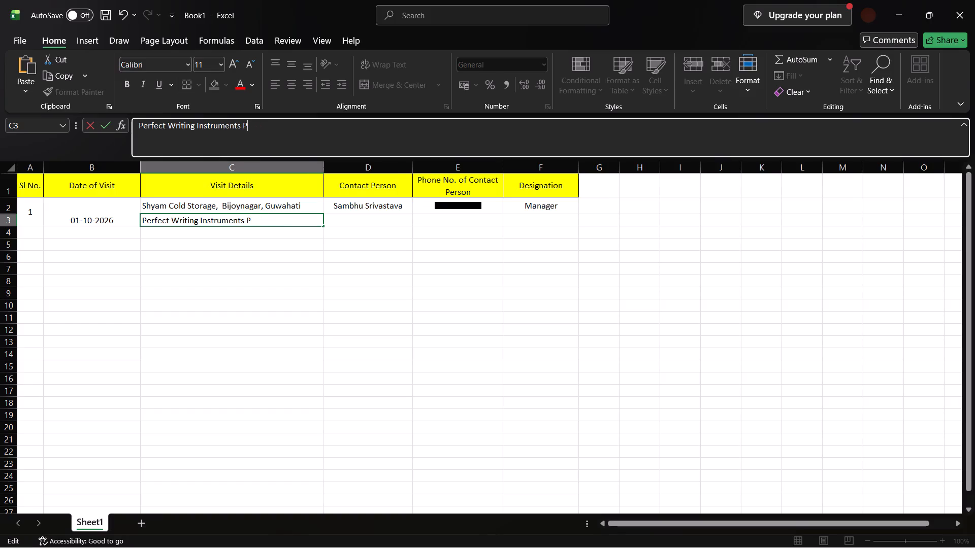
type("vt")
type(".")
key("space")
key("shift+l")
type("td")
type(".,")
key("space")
Complete the C3 entry with the company location "Barkuchi Road, Bongra, Mirza, Assam" and commit it.
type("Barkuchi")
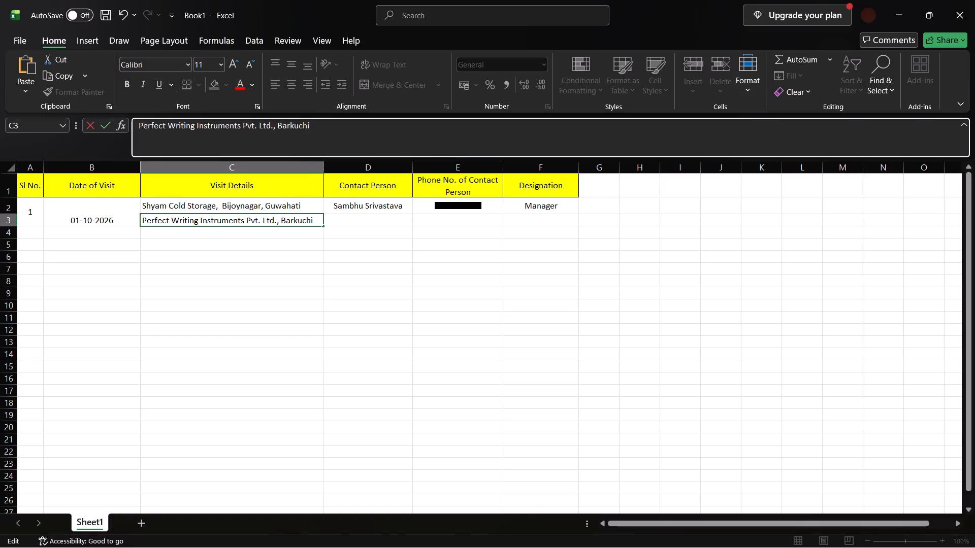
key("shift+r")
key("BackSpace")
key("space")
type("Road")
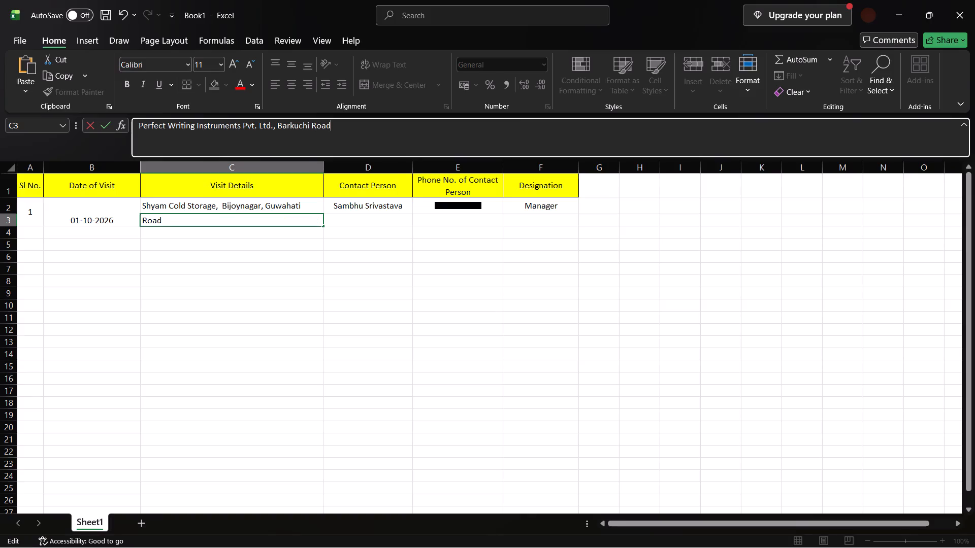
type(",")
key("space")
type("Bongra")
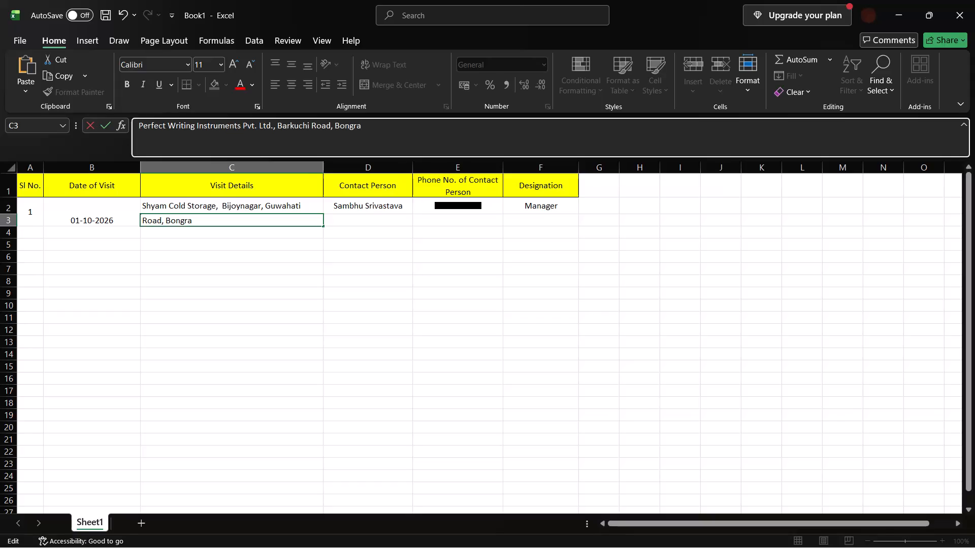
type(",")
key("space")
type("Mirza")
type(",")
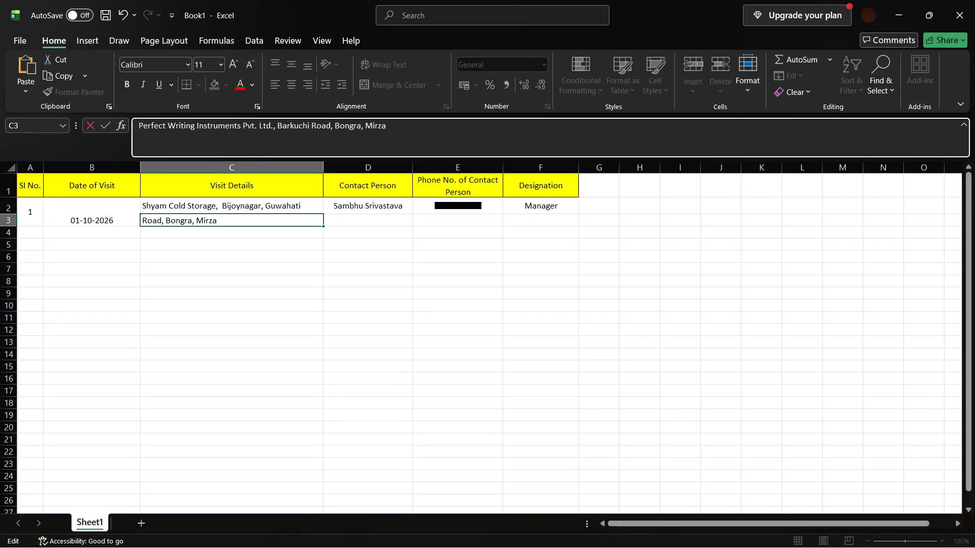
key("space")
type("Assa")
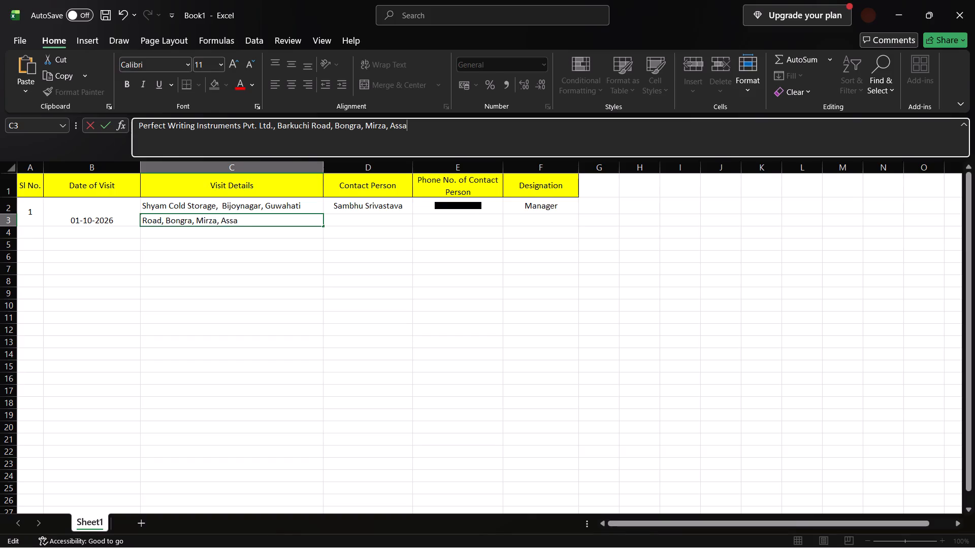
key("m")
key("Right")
left_click(378, 224)
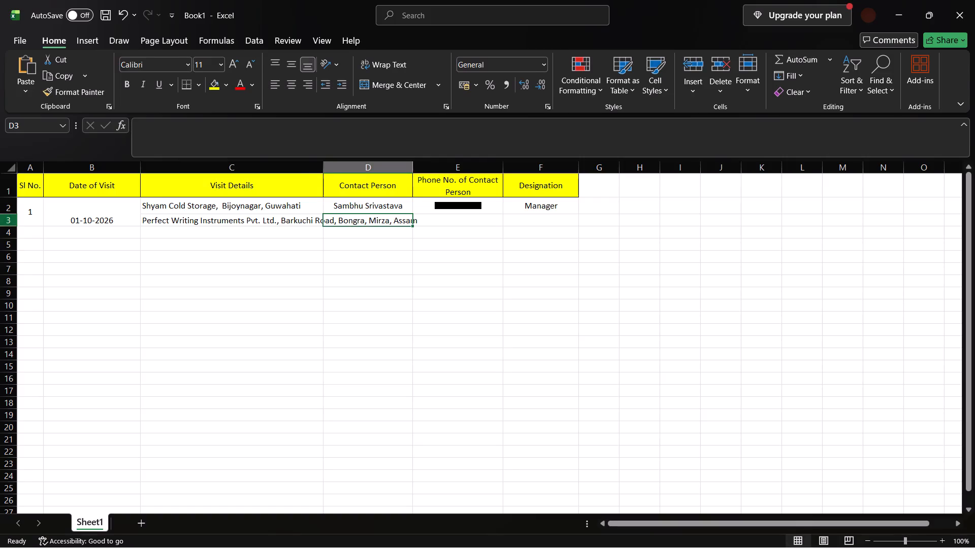
Increase row 3's height to about two text lines and wrap the text in Visit Details cell C3.
left_click_drag(9, 226, 12, 237)
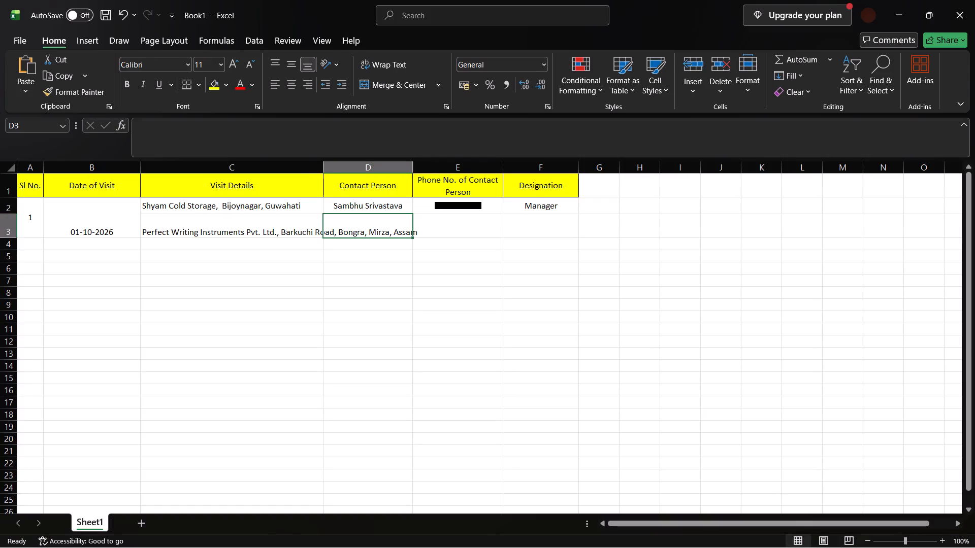
left_click(191, 218)
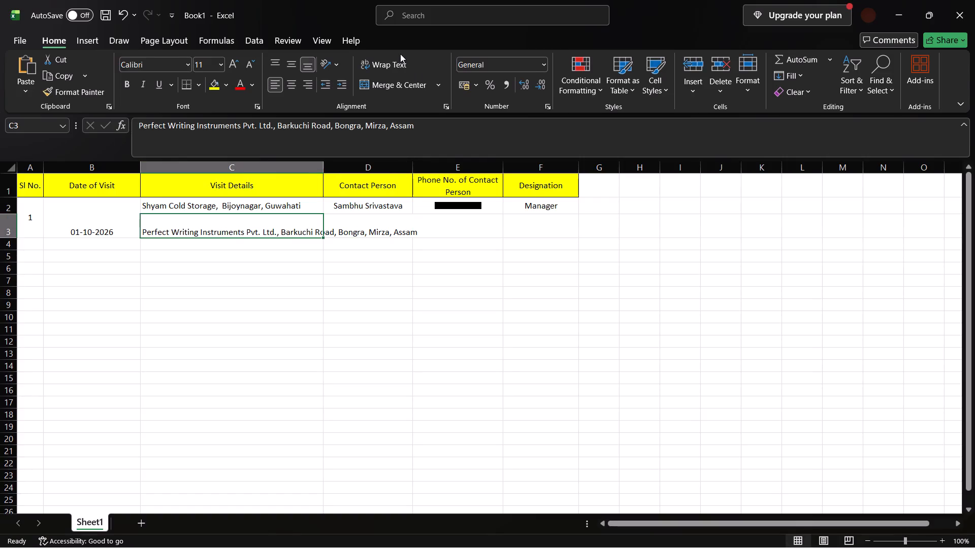
left_click(395, 64)
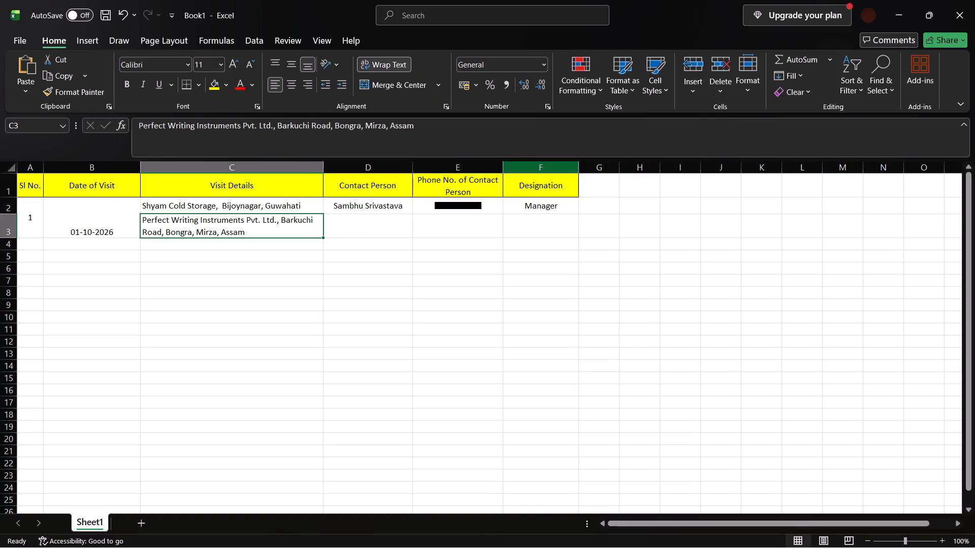
Widen the Visit Details column until the full company name and location in C3 fit on one line.
left_click_drag(323, 170, 387, 156)
left_click_drag(384, 165, 409, 170)
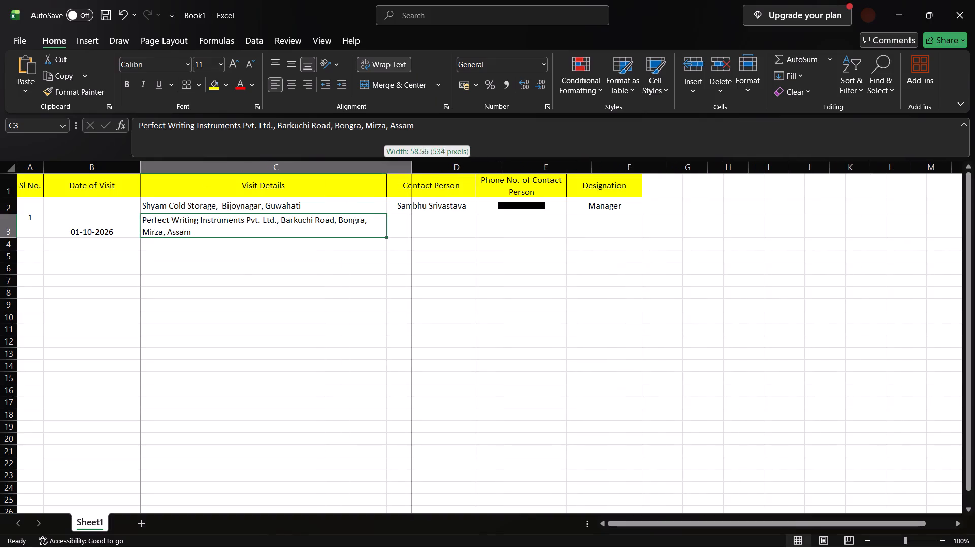
left_click_drag(409, 170, 433, 170)
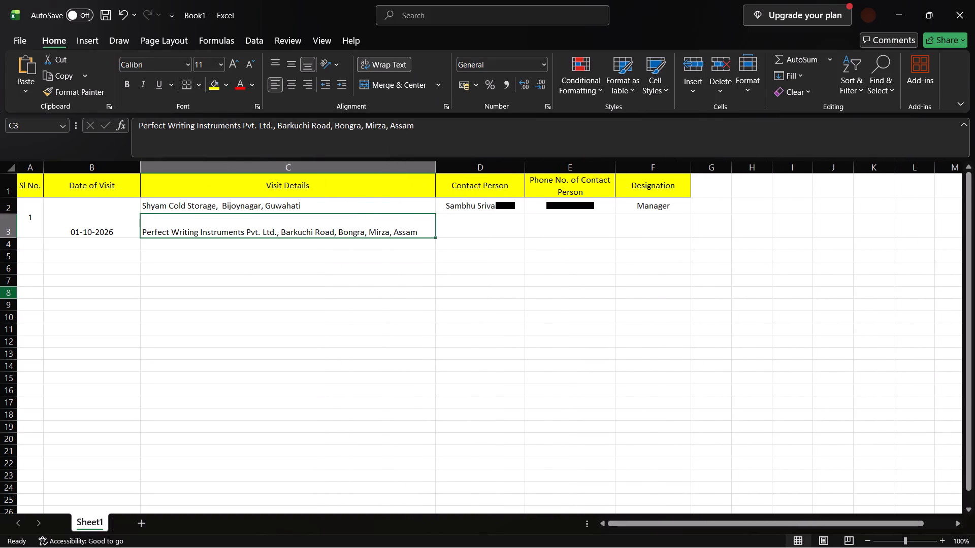
Increase row 2's height to slightly more than two text lines.
left_click_drag(8, 215, 8, 220)
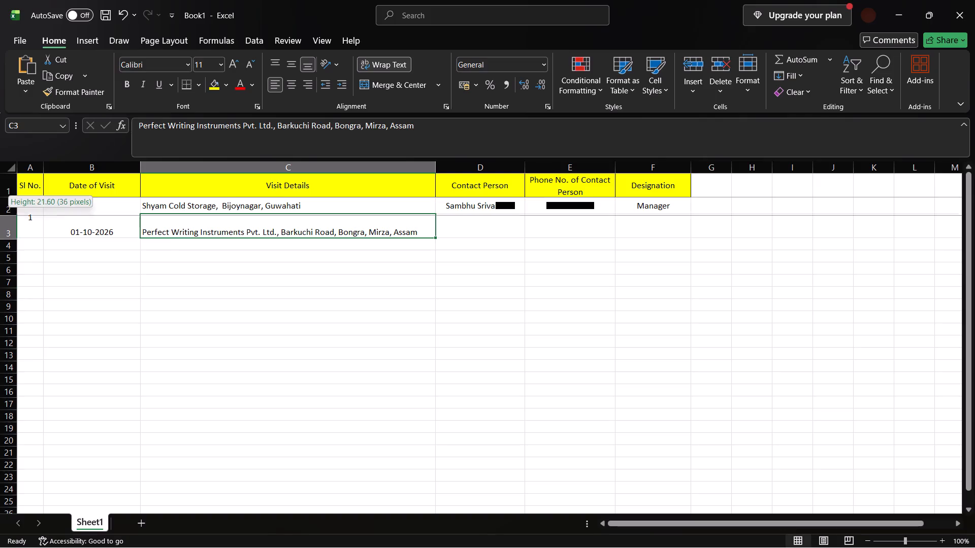
left_click_drag(8, 220, 11, 228)
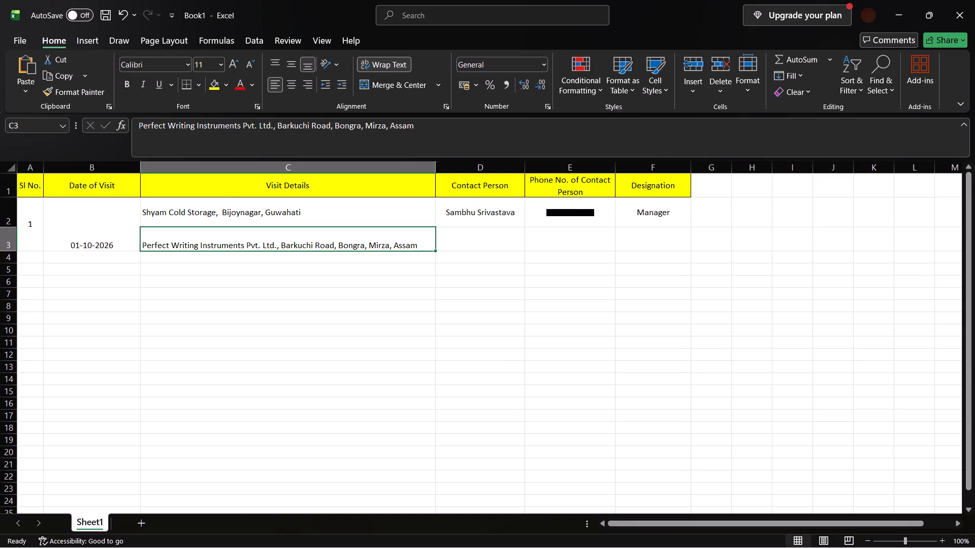
Align the company text in Visit Details cell C3 vertically to the middle and horizontally to the left.
left_click(295, 82)
left_click(292, 63)
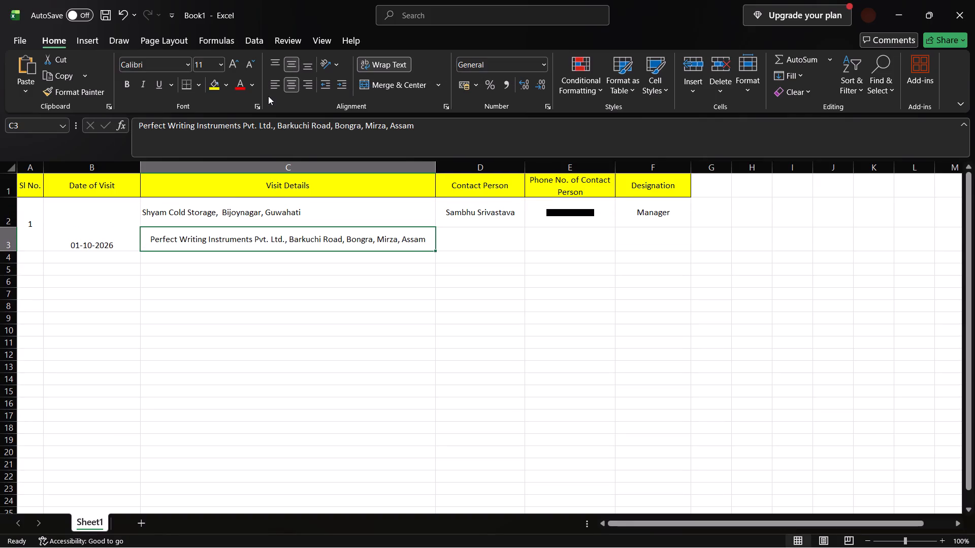
left_click(274, 84)
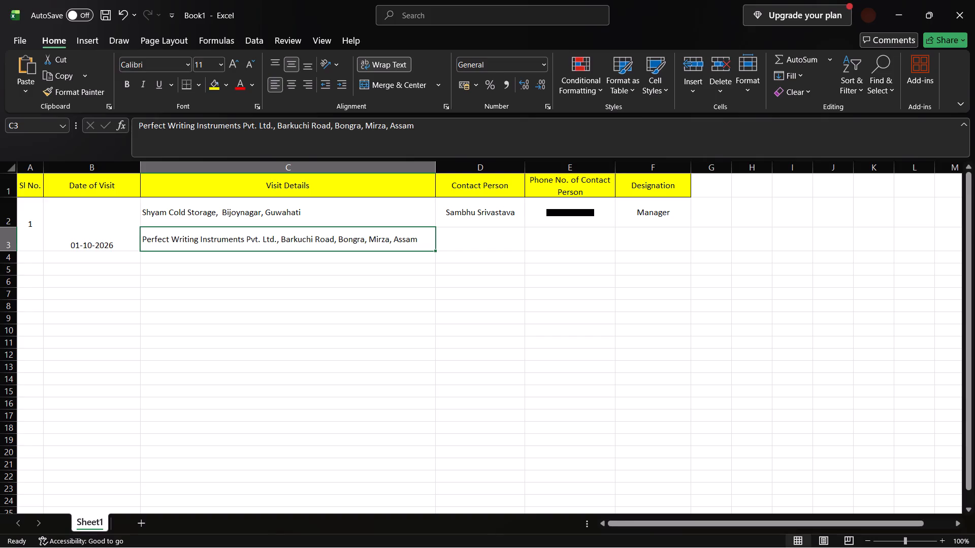
Apply middle vertical and left horizontal alignment to the Visit Details column from C2 down past row 24.
left_click_drag(205, 211, 224, 508)
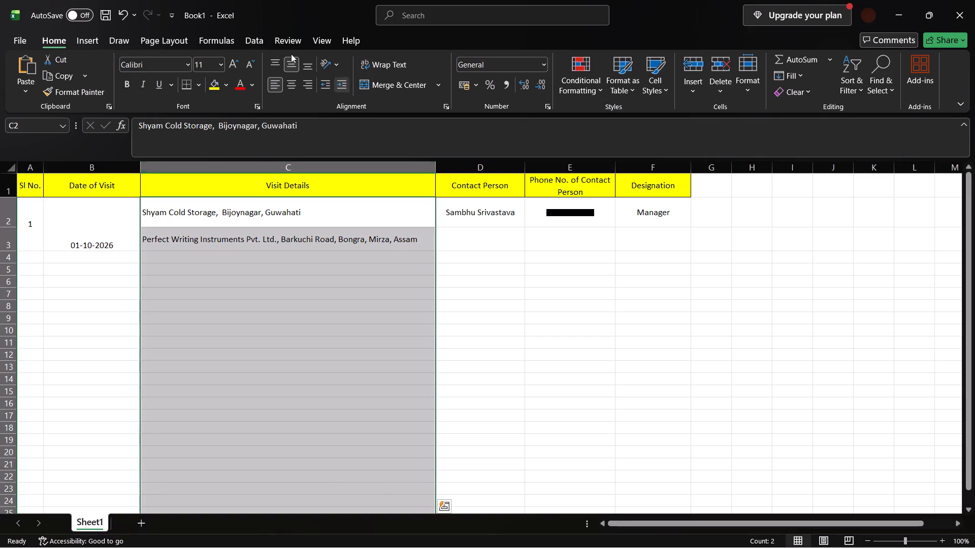
left_click(277, 87)
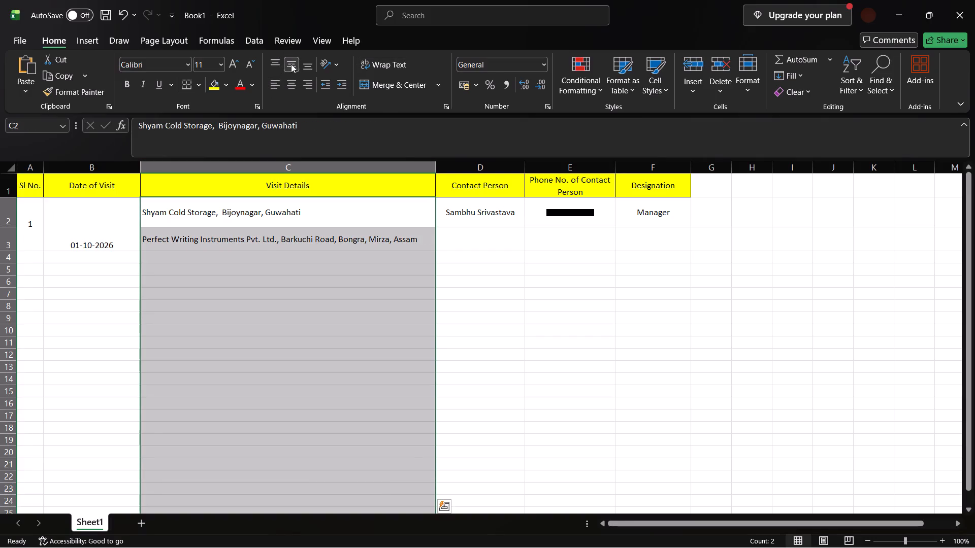
left_click(292, 67)
left_click(273, 86)
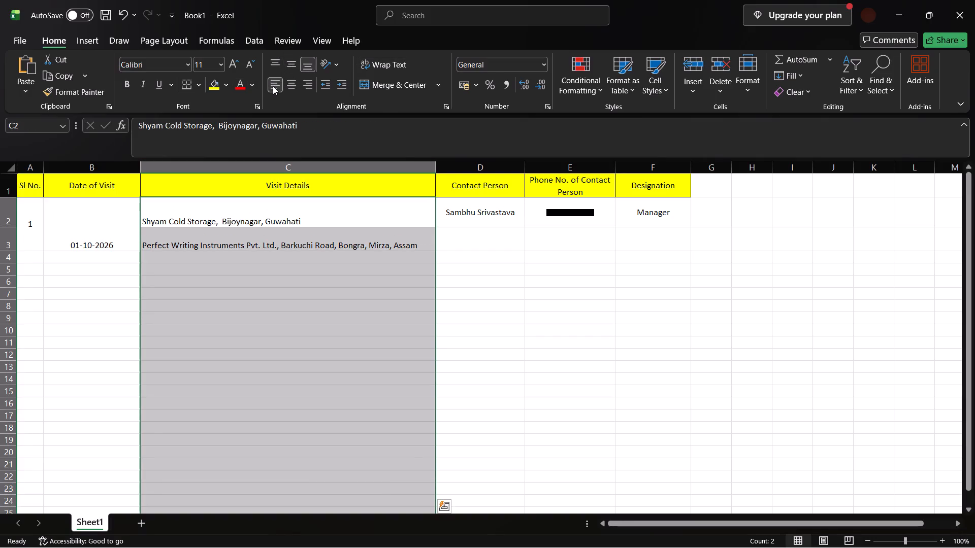
left_click(295, 64)
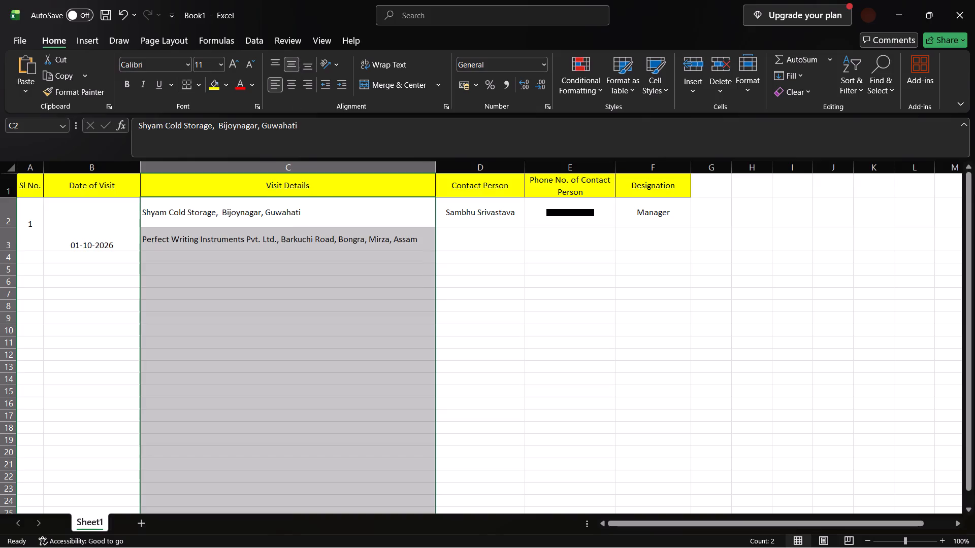
Centre the Sl No. and Date of Visit columns vertically and horizontally from row 2 down to row 26.
left_click_drag(89, 226, 54, 524)
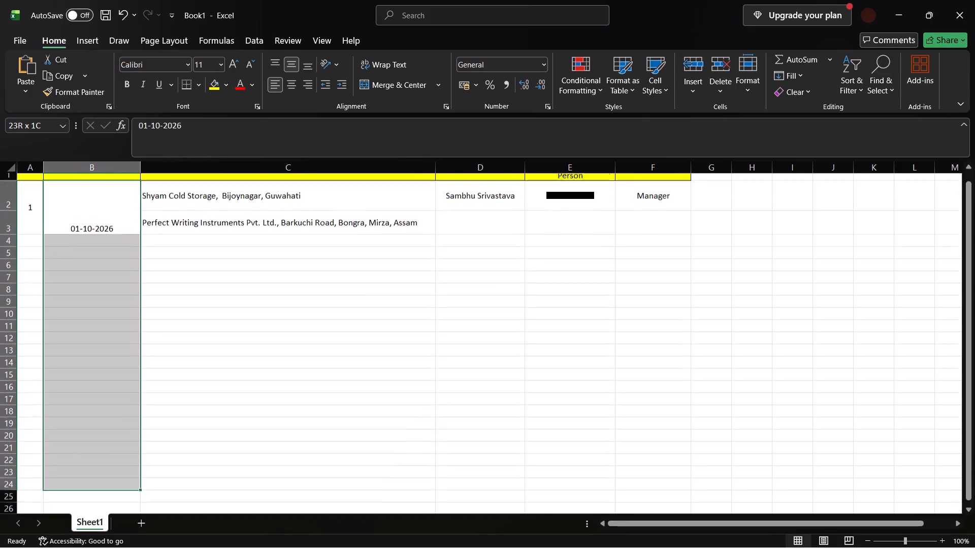
left_click_drag(54, 524, 23, 533)
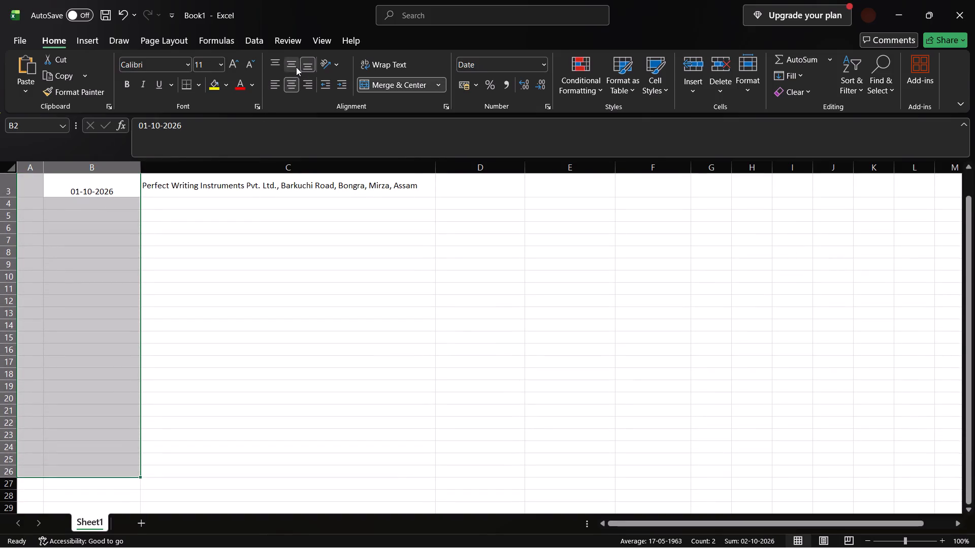
left_click(294, 65)
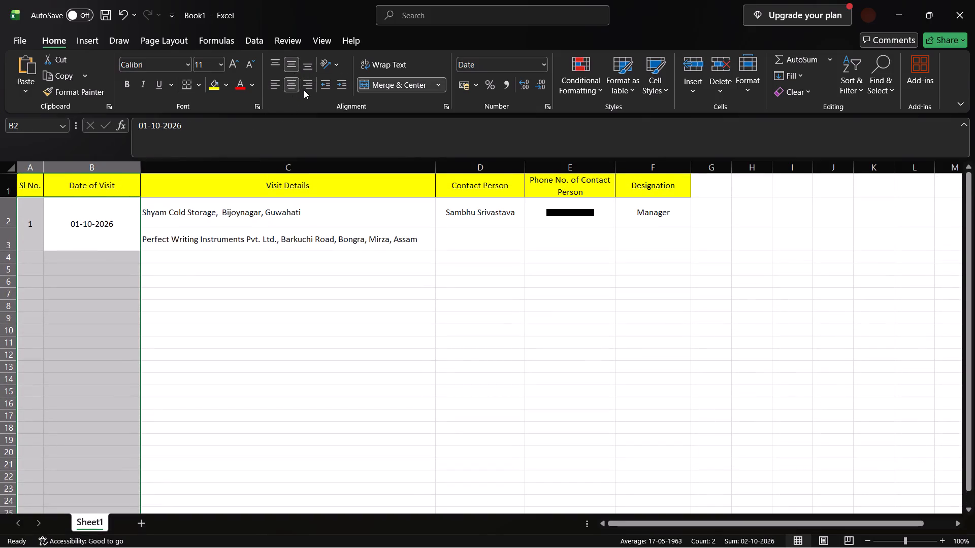
left_click(307, 89)
left_click(293, 84)
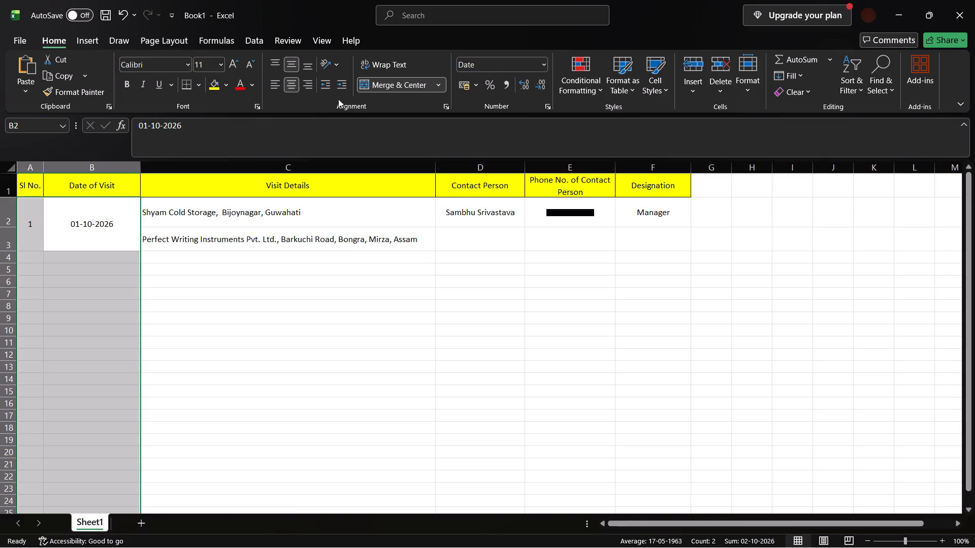
left_click(284, 313)
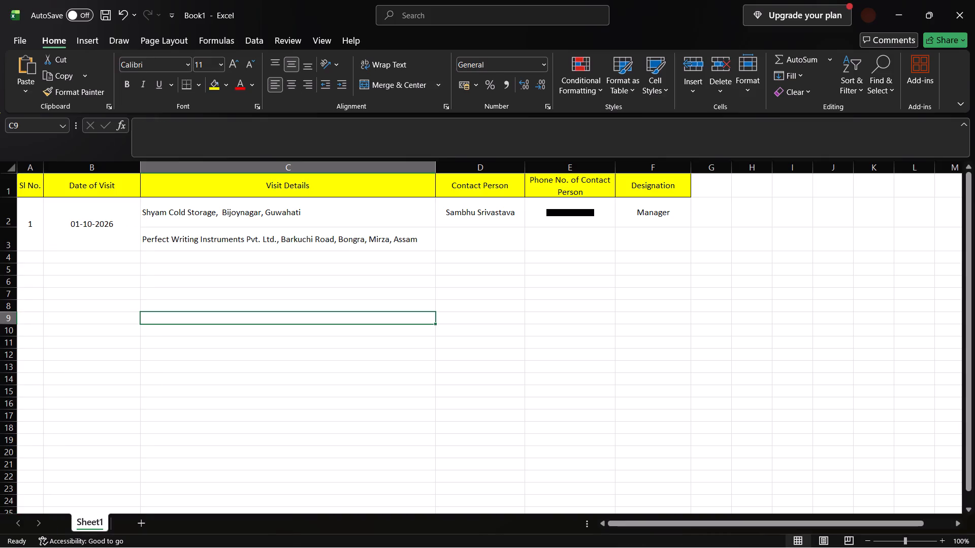
Merge and centre cells A4:A5 in the Sl No. column and enter serial number 2.
left_click_drag(35, 261, 33, 270)
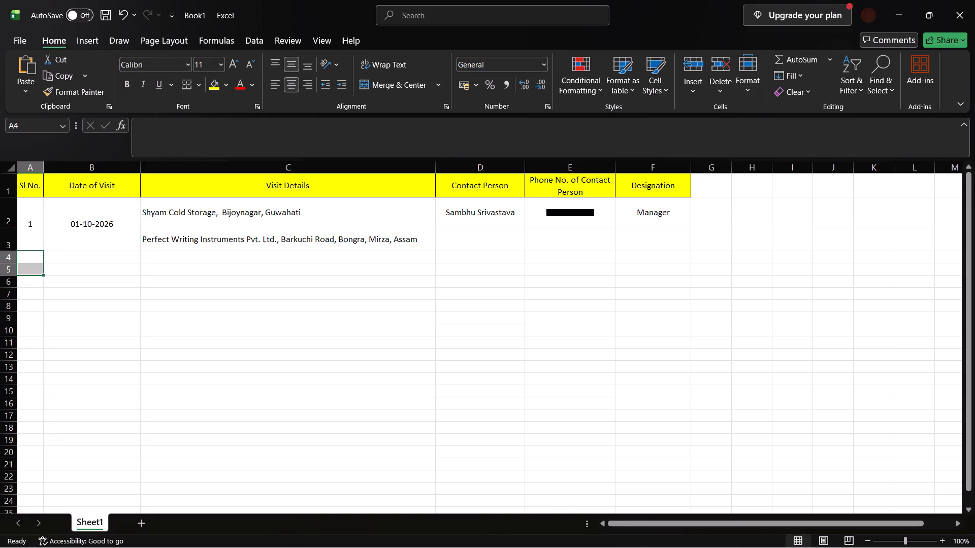
left_click(407, 83)
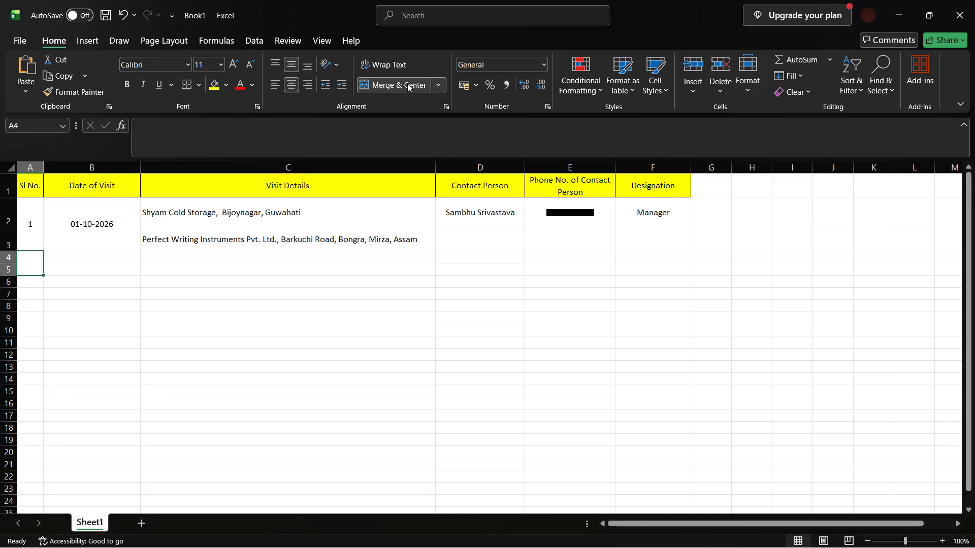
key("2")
key("Right")
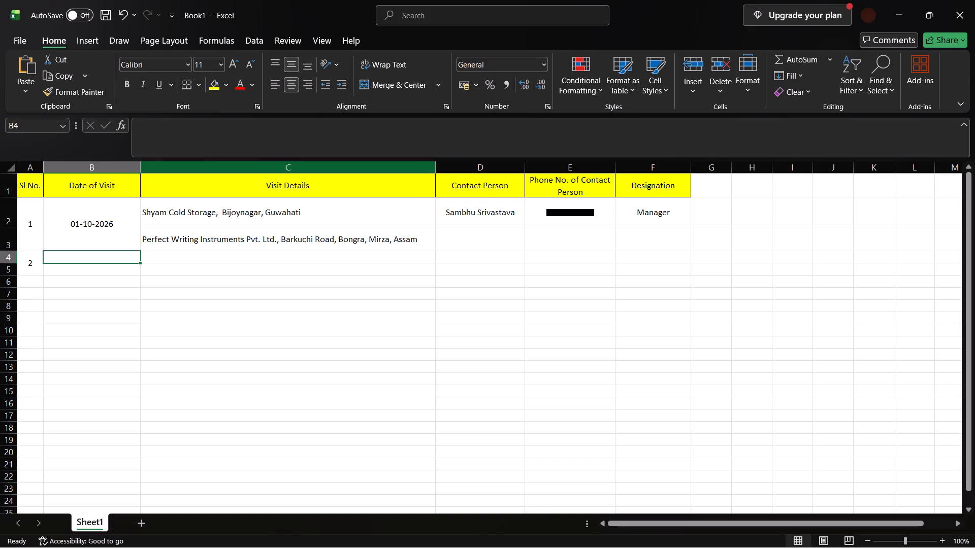
Merge and centre cells B4:B5 in the Date of Visit column and enter the date 02-10-2026.
left_click_drag(84, 255, 89, 269)
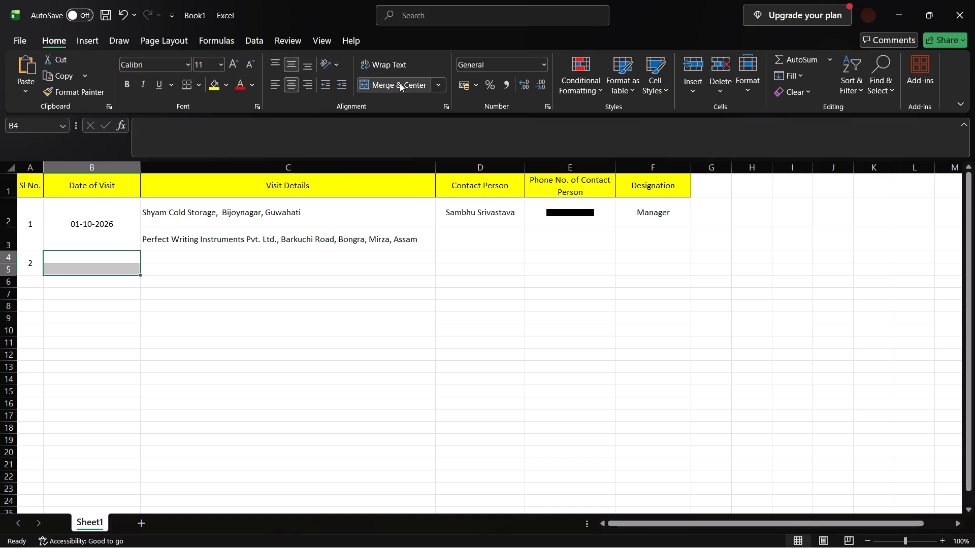
left_click(399, 83)
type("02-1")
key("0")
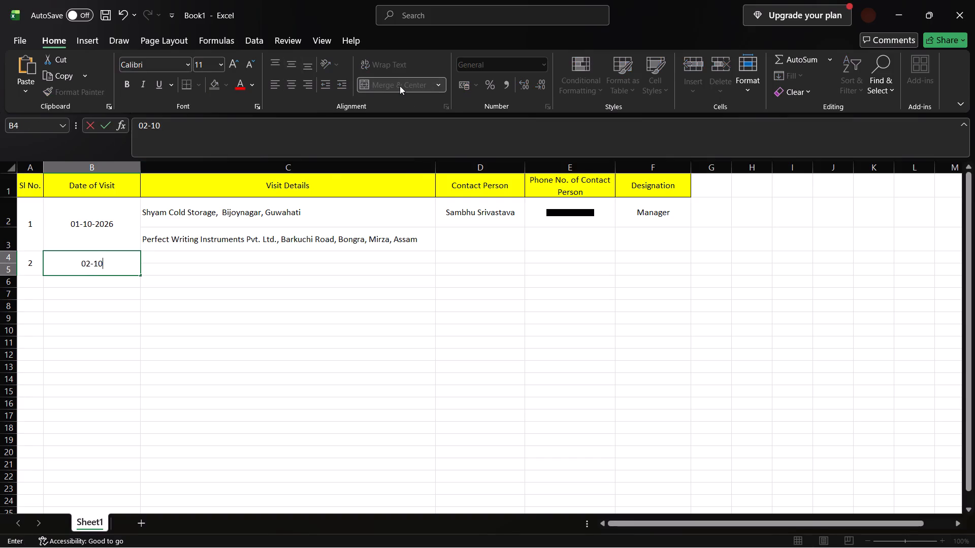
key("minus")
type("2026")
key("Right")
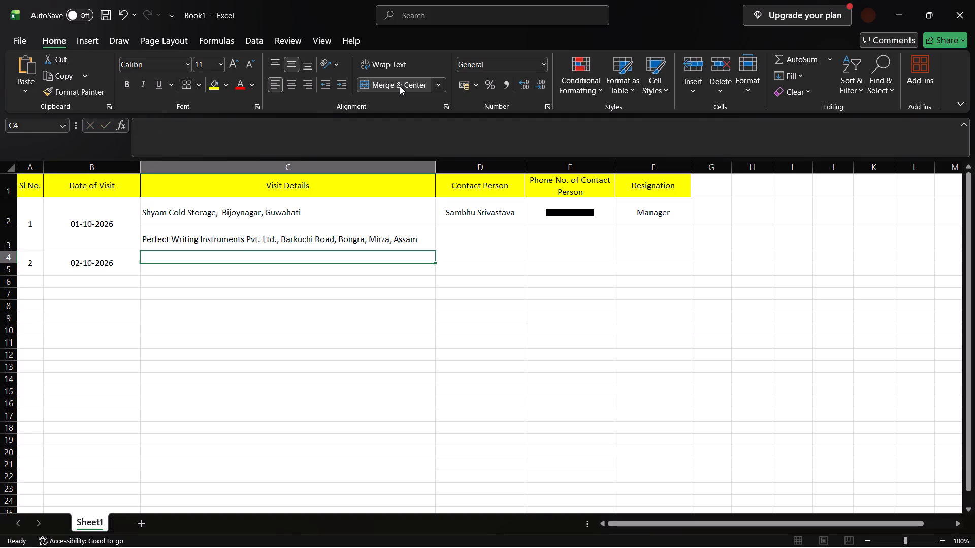
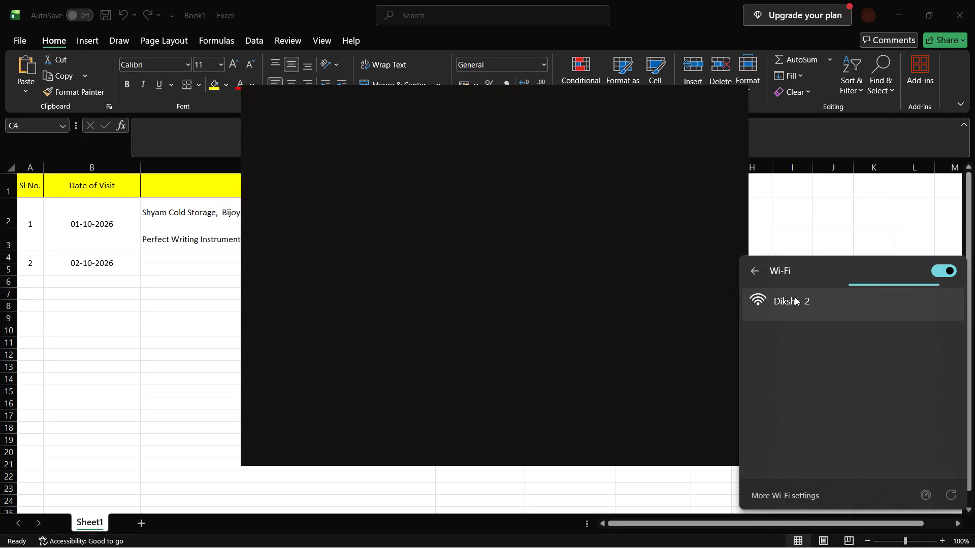
Connect the computer to the open Wi-Fi network Diksha 2 and return to the visit workbook.
left_click(795, 297)
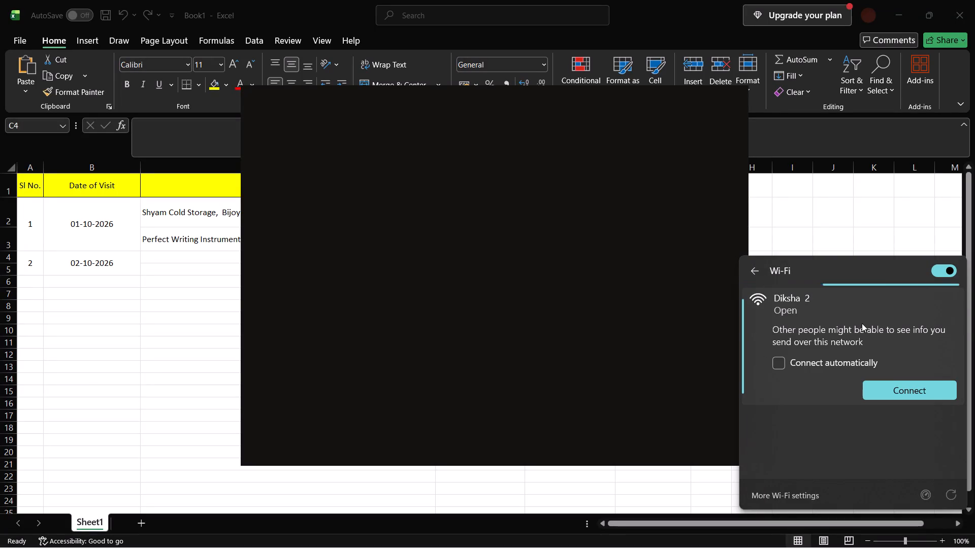
left_click(899, 389)
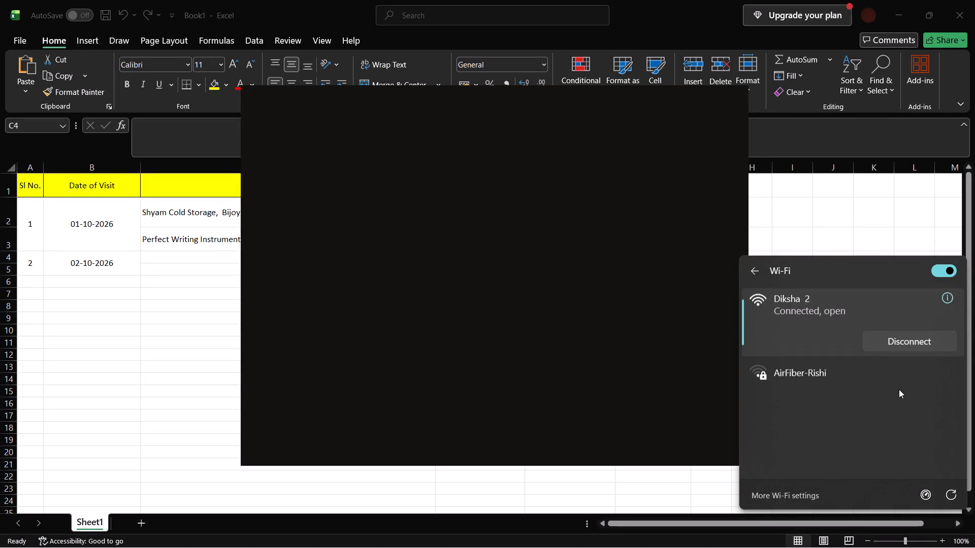
left_click(837, 210)
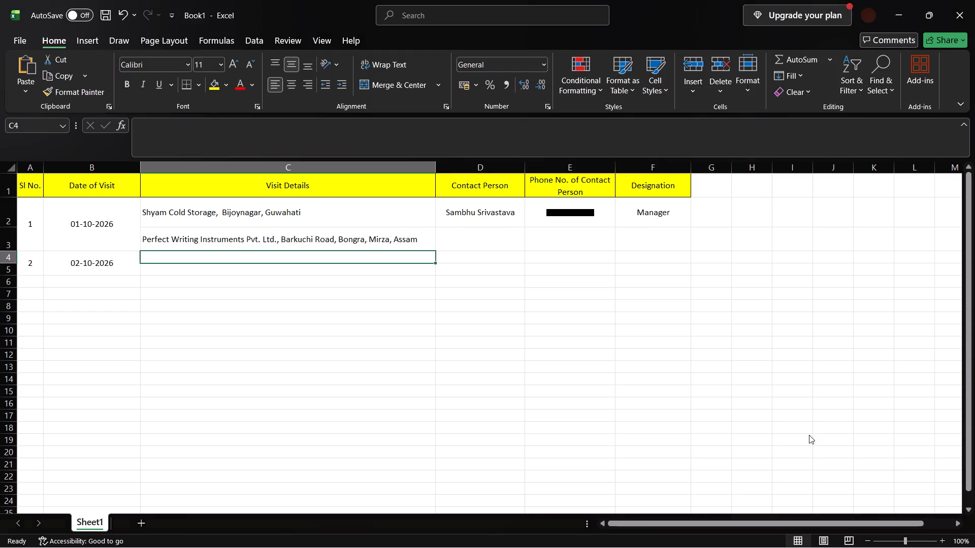
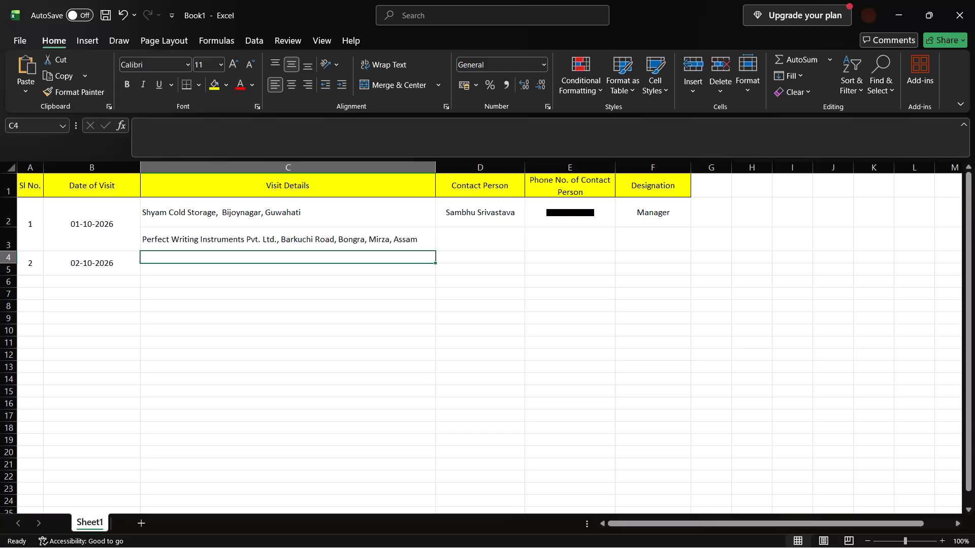
Enter the visit details for 02-10-2026 in cell C4, beginning with "Shine Sansar,".
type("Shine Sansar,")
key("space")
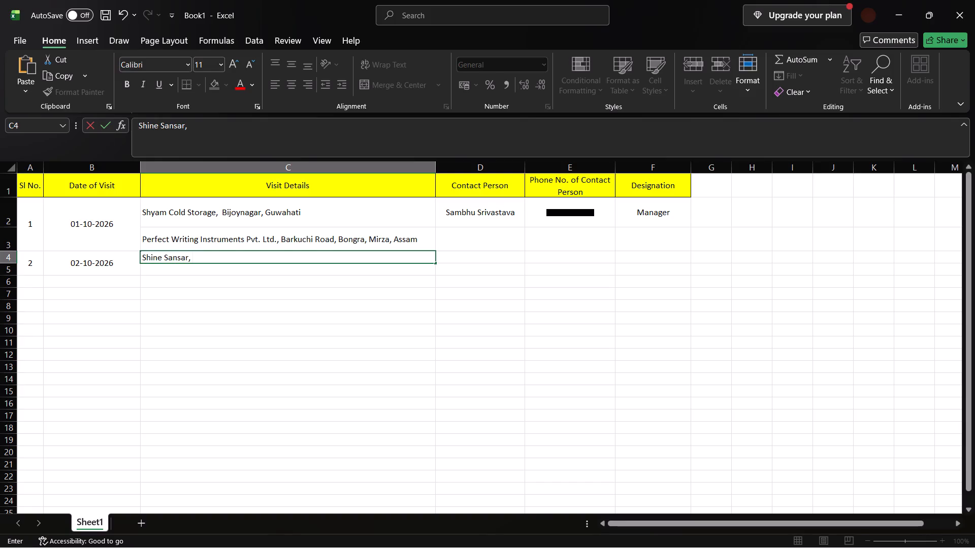
Complete the visit details in C4 so the entry reads Shine Sansar, Near Accoland Road, Azara, Guwahati.
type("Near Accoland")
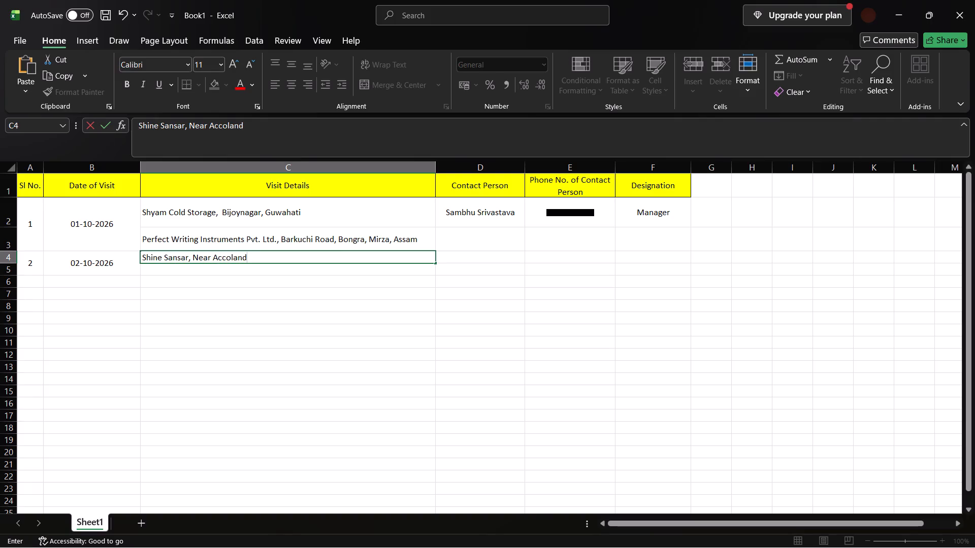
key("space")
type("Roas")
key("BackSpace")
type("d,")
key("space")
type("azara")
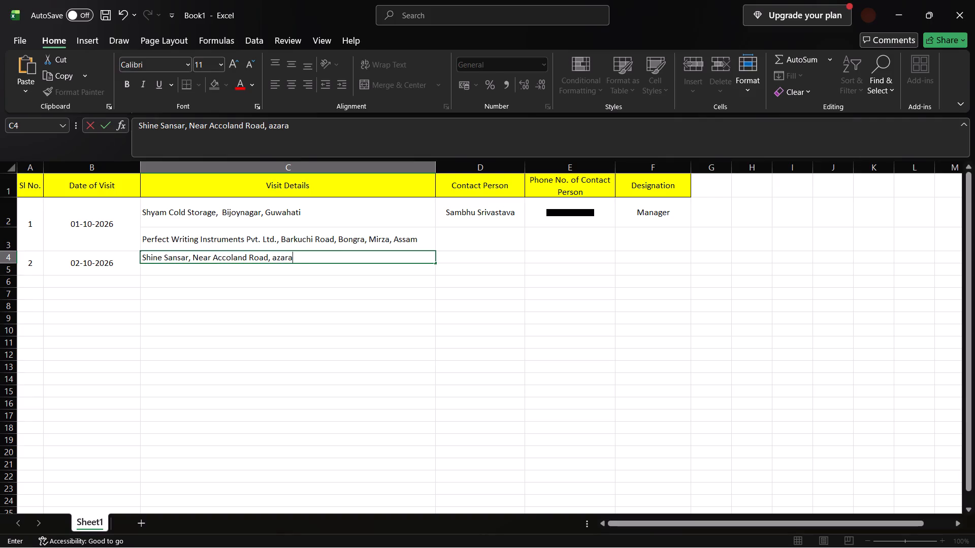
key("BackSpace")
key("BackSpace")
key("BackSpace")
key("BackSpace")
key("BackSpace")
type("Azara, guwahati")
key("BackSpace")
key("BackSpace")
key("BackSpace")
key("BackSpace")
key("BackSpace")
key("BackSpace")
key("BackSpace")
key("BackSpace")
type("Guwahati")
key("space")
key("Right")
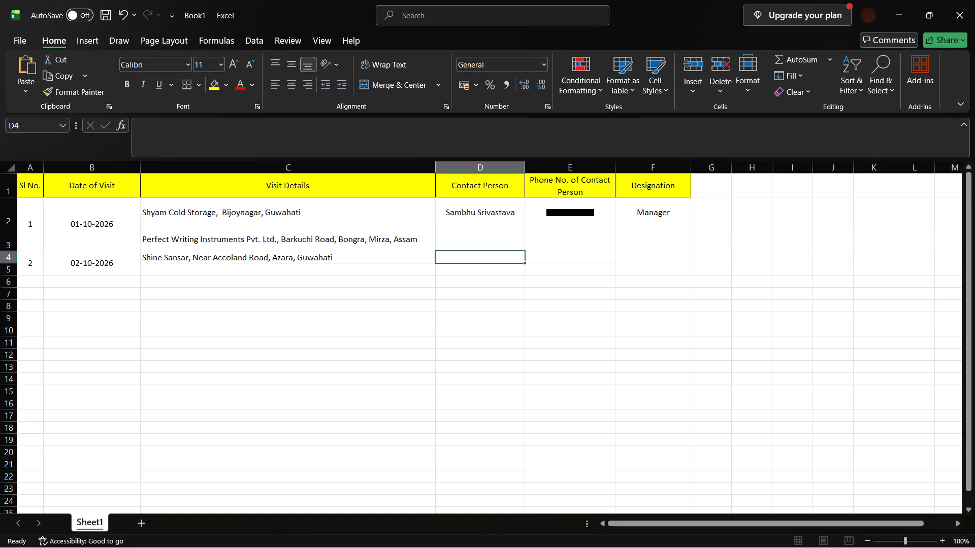
Enter the contact person's name for Perfect Writing Instruments in D3.
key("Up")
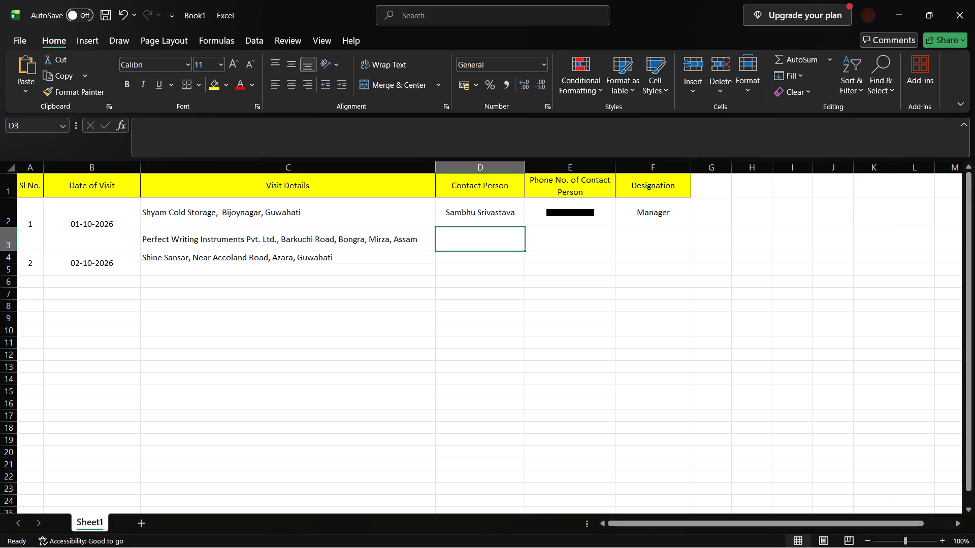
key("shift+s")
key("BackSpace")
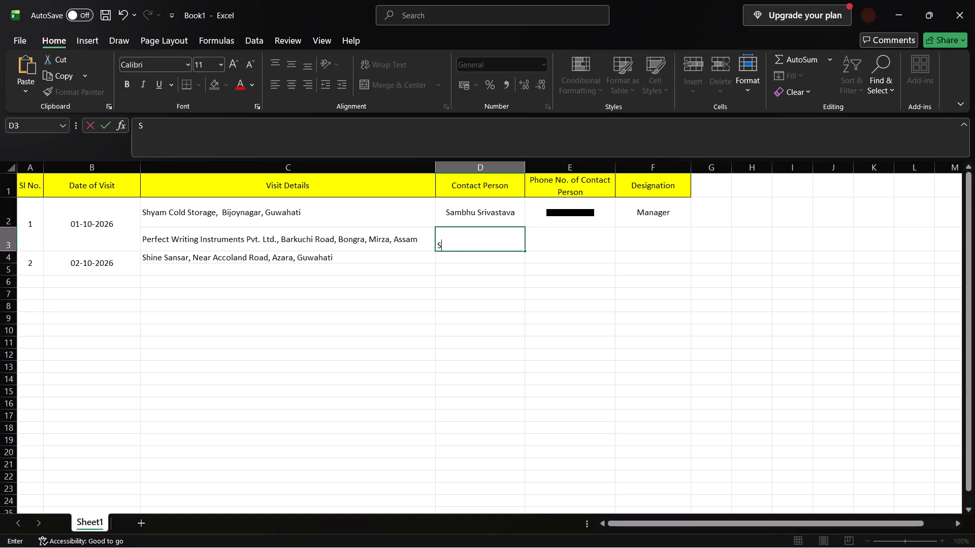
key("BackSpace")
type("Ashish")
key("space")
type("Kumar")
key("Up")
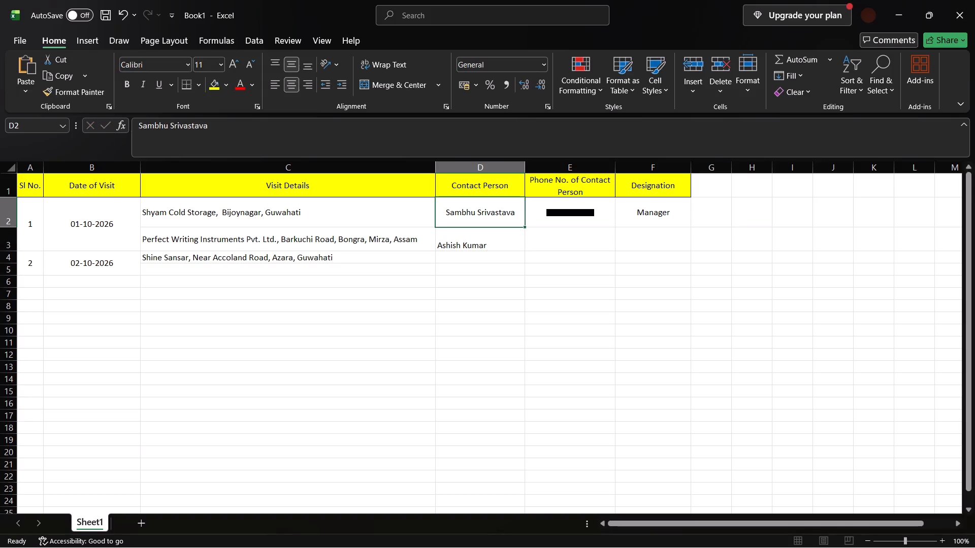
Enter the row 3 contact's phone number in E3 and the designation Secretary in F3.
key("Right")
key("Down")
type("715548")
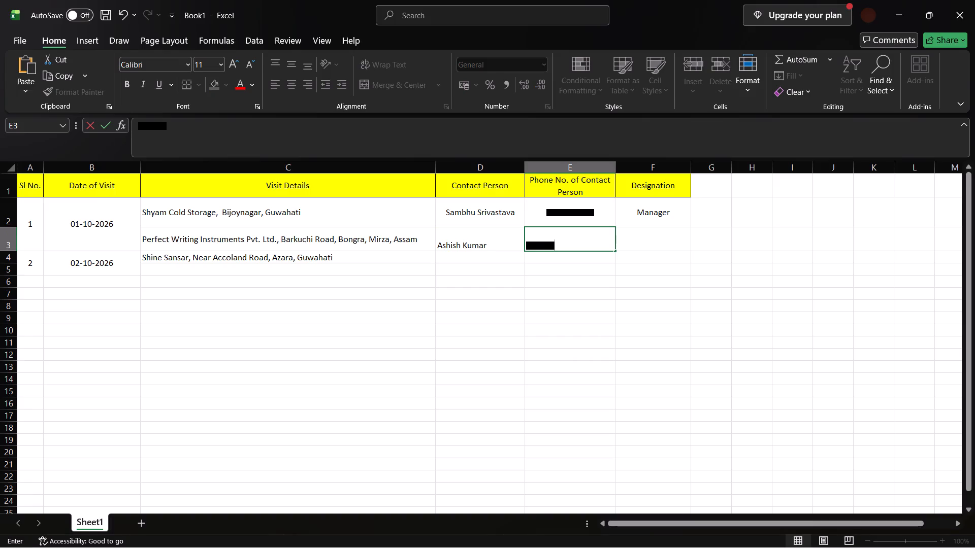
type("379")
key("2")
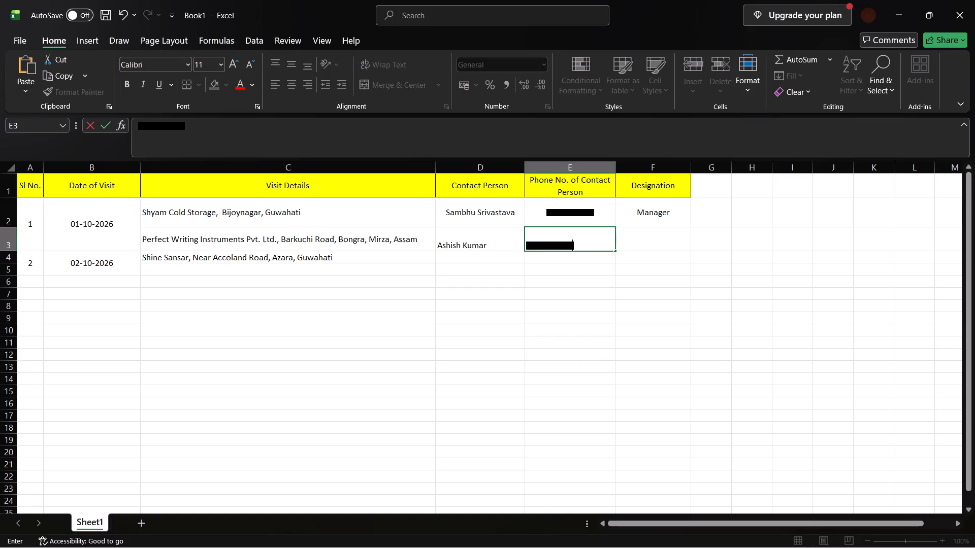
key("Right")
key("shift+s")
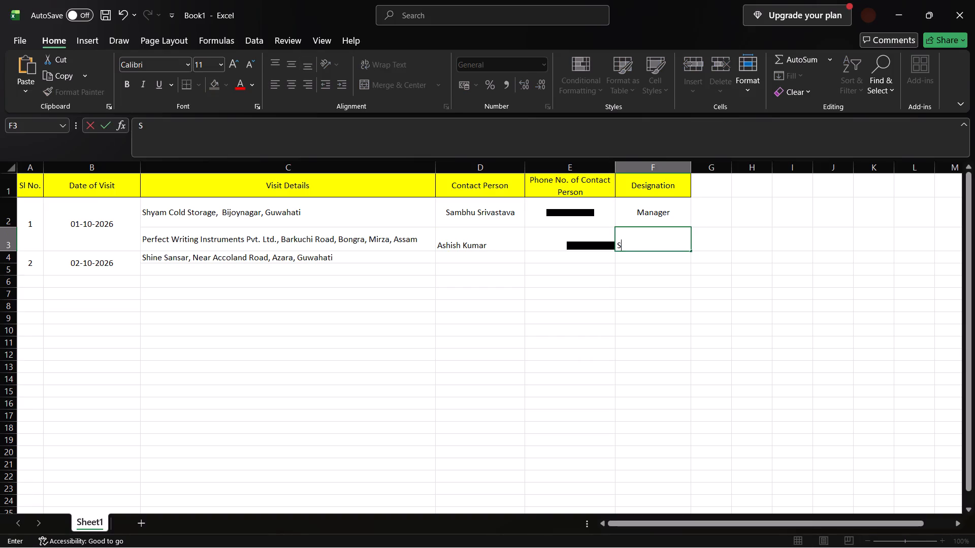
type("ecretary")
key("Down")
Fill in the Shine Sansar contact record in row 4 with the person's name, phone number and designation Secretary.
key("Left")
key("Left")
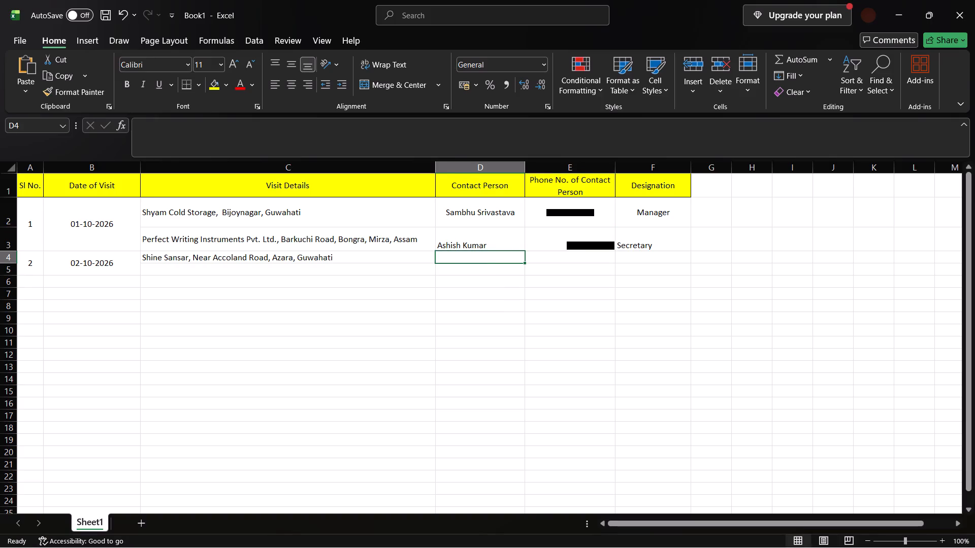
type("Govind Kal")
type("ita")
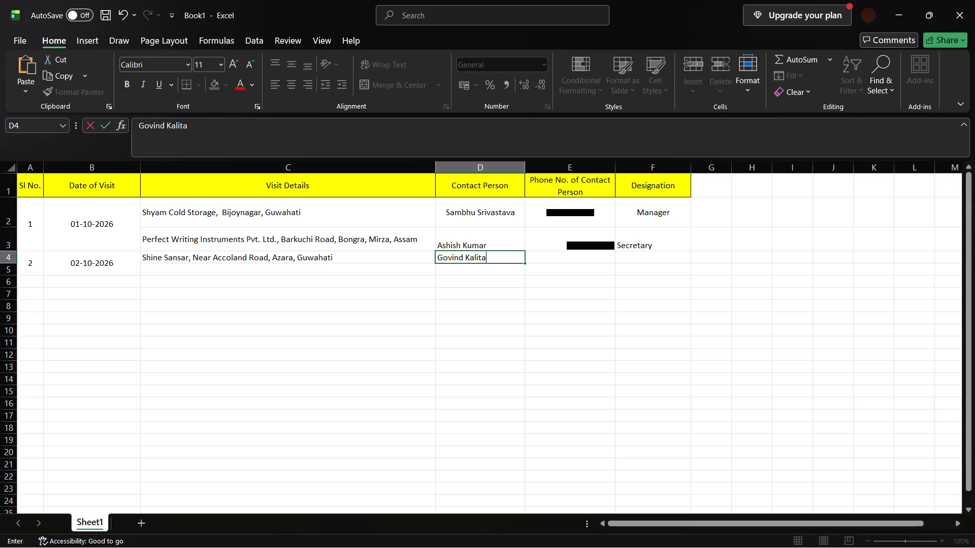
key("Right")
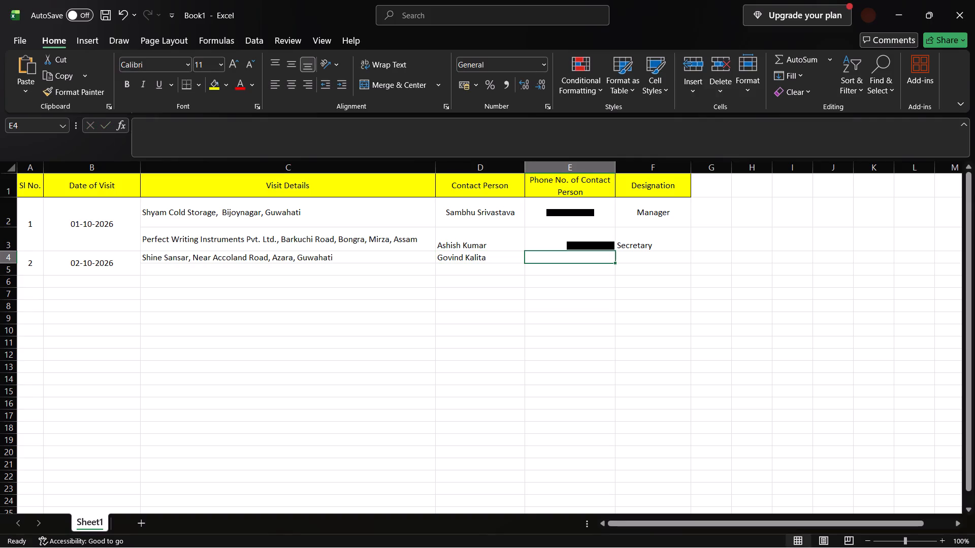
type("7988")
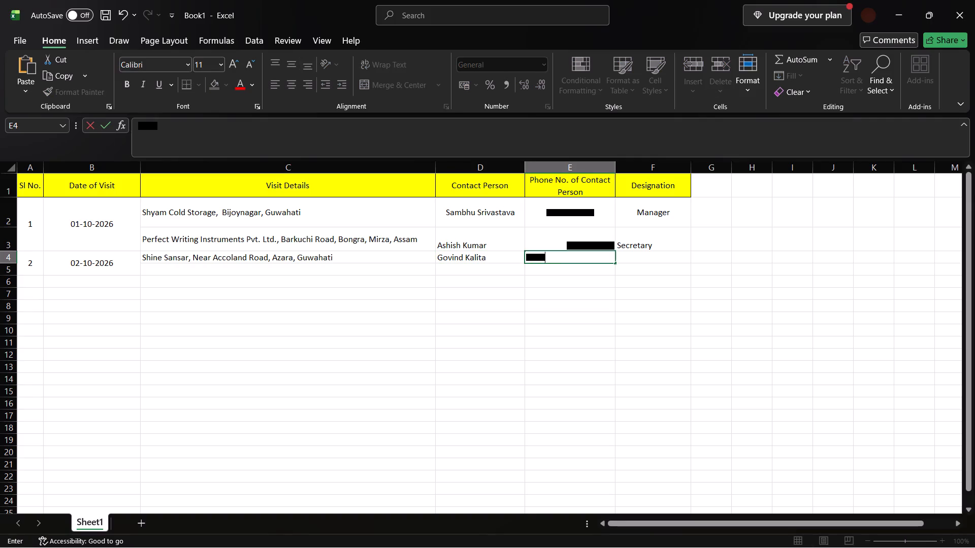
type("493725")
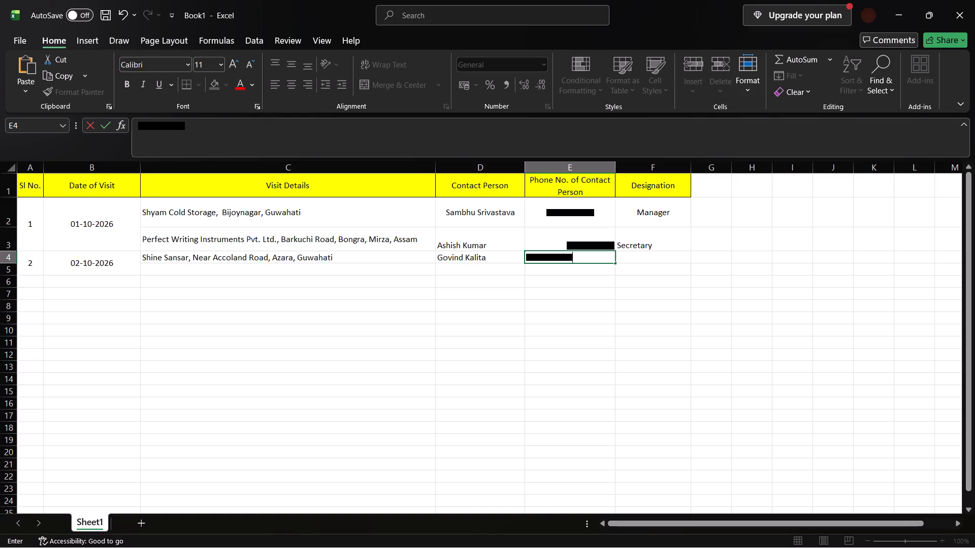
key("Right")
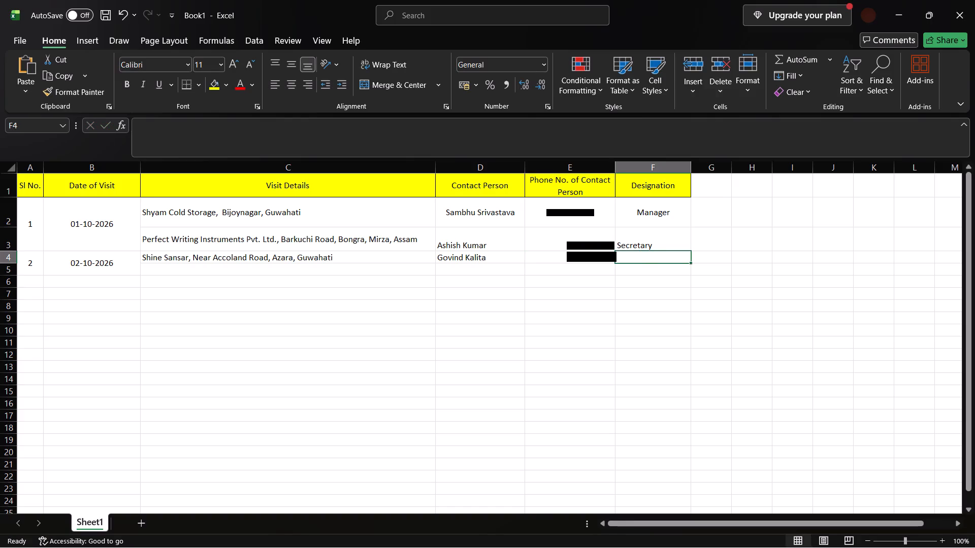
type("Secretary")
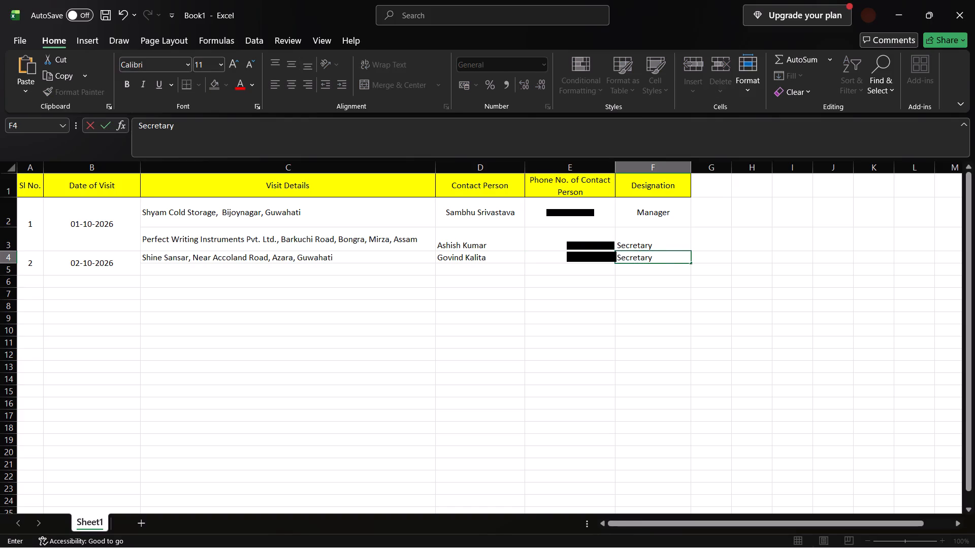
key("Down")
Enter the visit details in C5 as Apy Pharma, Plot No. 15,IGC, Chhatabari, Jambaari - 781123, Guwahati.
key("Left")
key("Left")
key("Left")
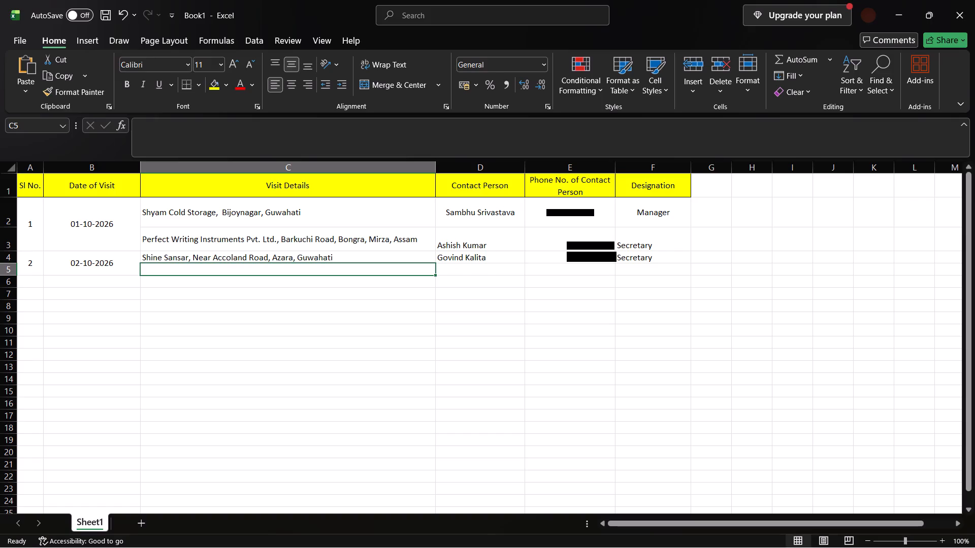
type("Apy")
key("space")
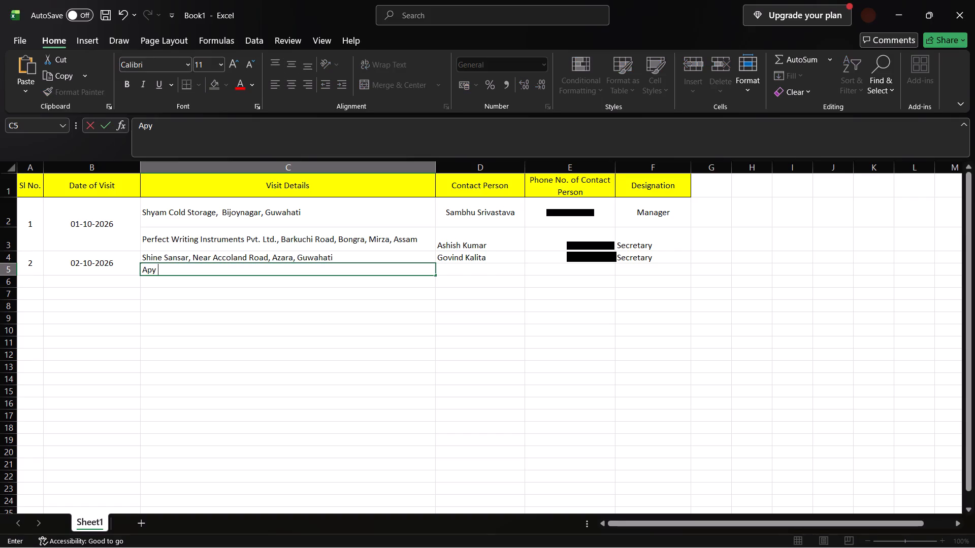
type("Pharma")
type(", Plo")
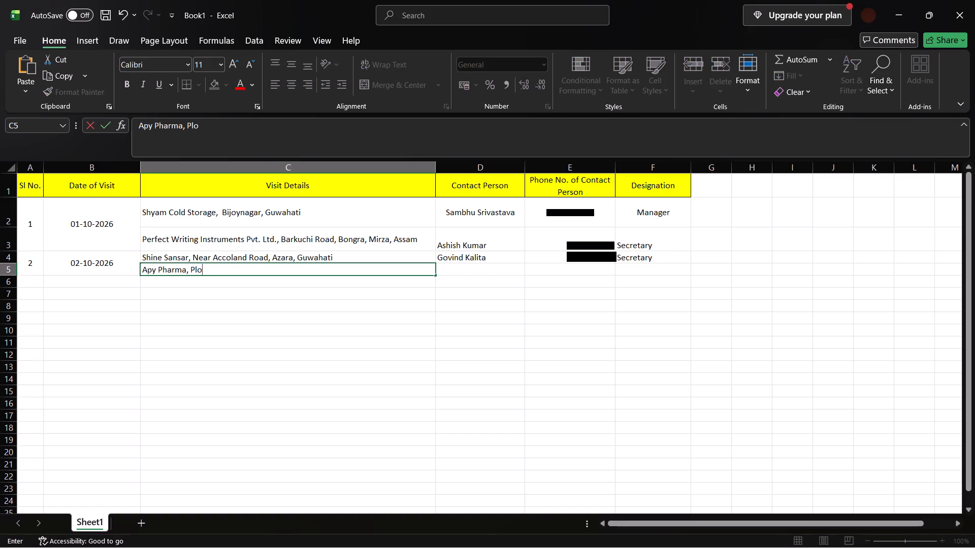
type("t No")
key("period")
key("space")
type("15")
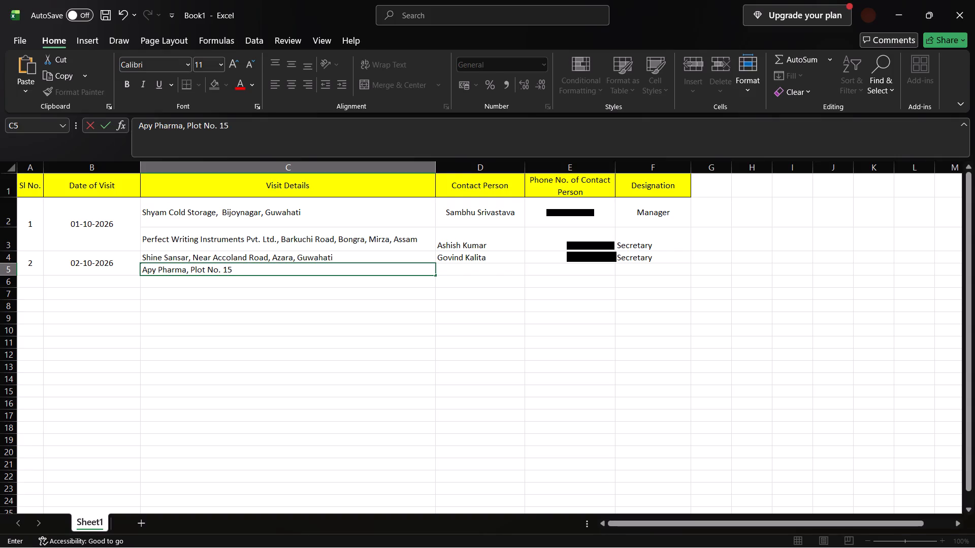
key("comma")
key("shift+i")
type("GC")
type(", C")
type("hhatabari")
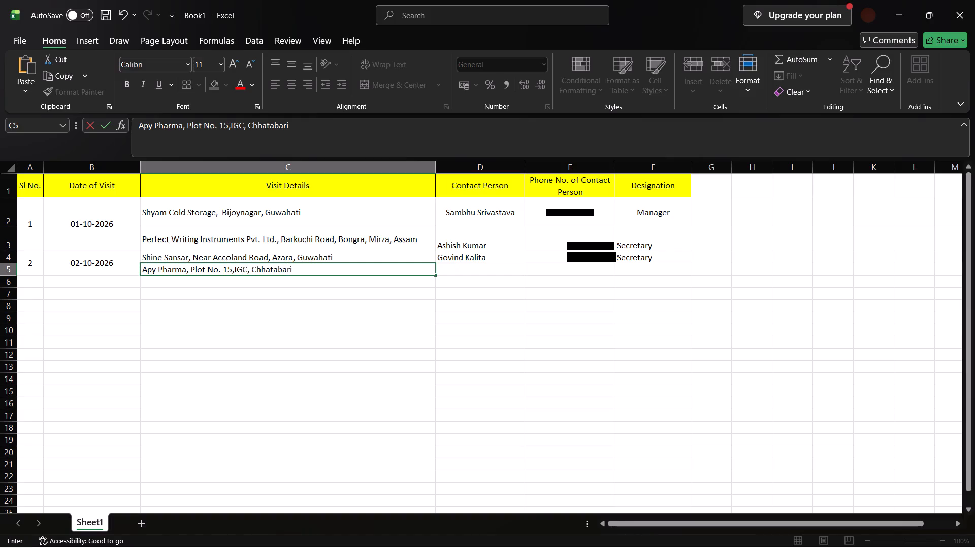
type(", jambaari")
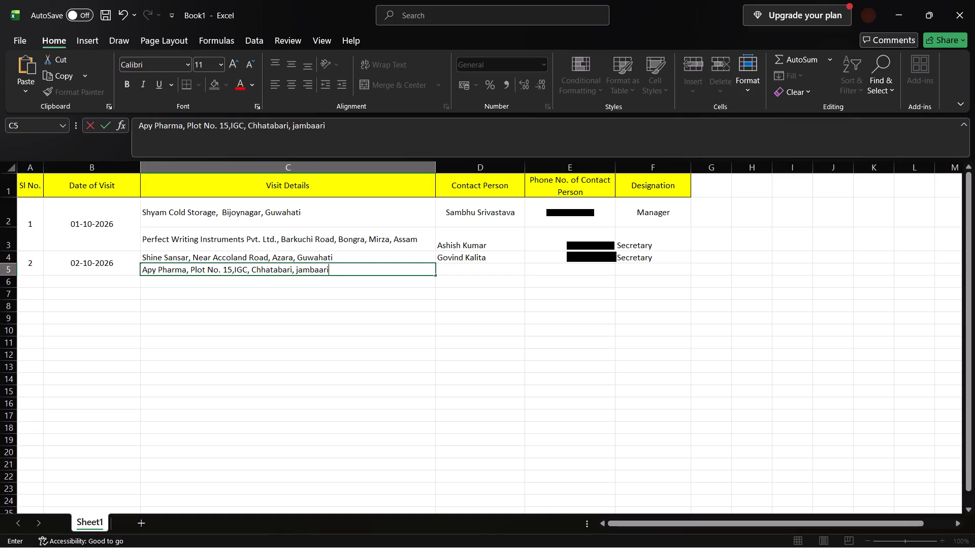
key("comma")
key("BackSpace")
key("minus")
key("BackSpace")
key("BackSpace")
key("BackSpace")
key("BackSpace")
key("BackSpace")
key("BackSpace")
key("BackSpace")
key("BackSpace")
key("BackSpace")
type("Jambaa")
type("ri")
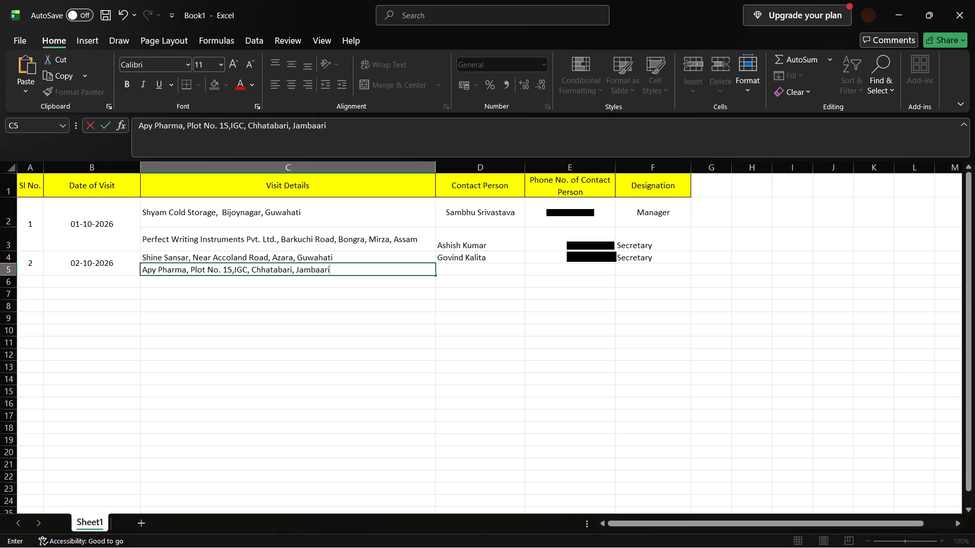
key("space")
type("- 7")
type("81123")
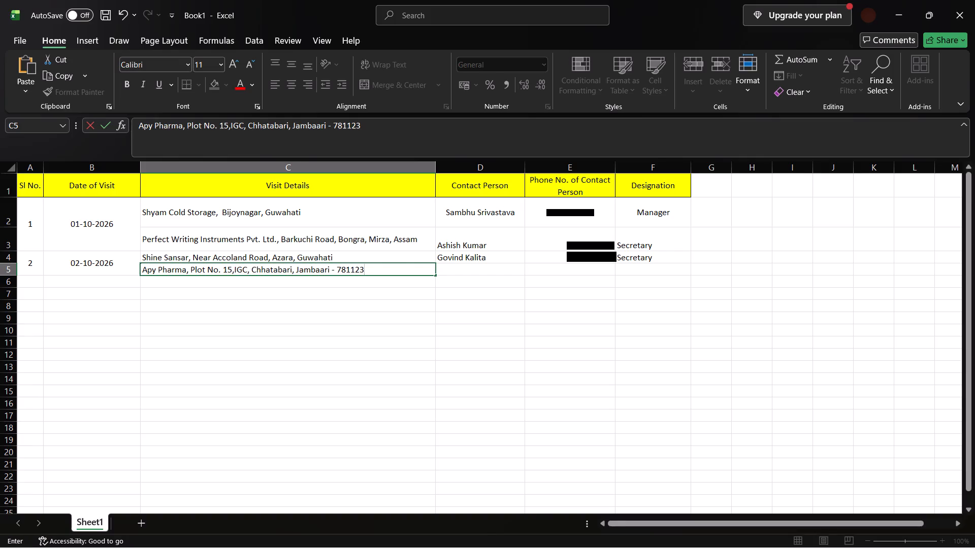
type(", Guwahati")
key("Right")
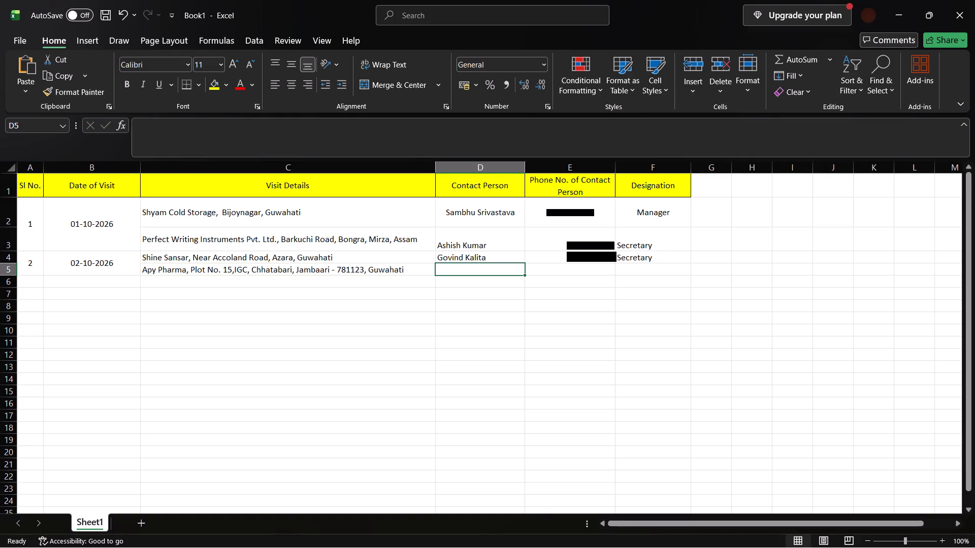
Fill in the Apy Pharma contact record in row 5 with the person's name, phone number and designation Manager.
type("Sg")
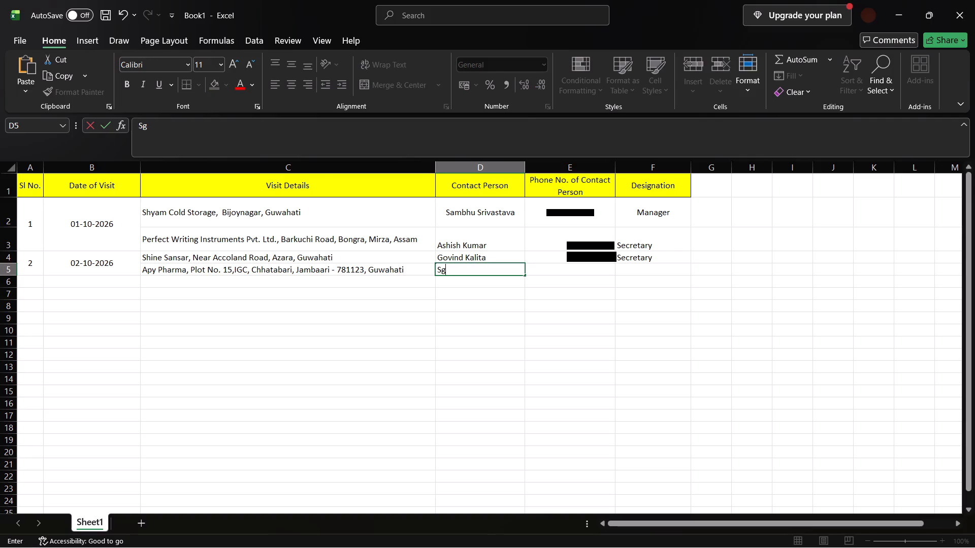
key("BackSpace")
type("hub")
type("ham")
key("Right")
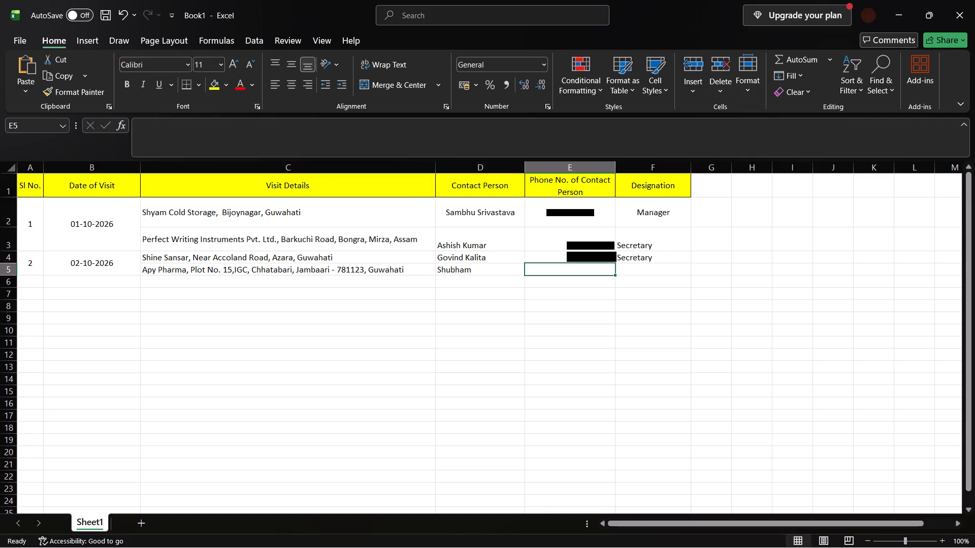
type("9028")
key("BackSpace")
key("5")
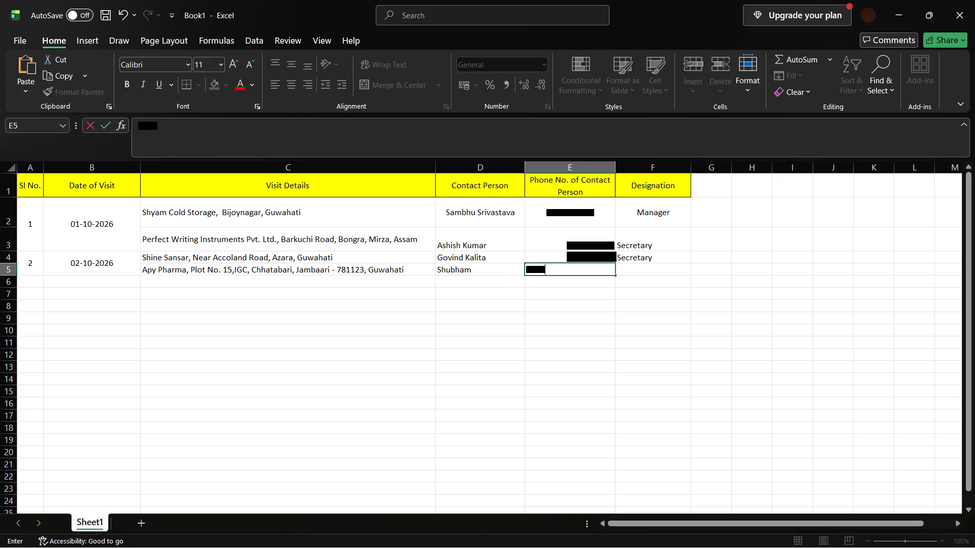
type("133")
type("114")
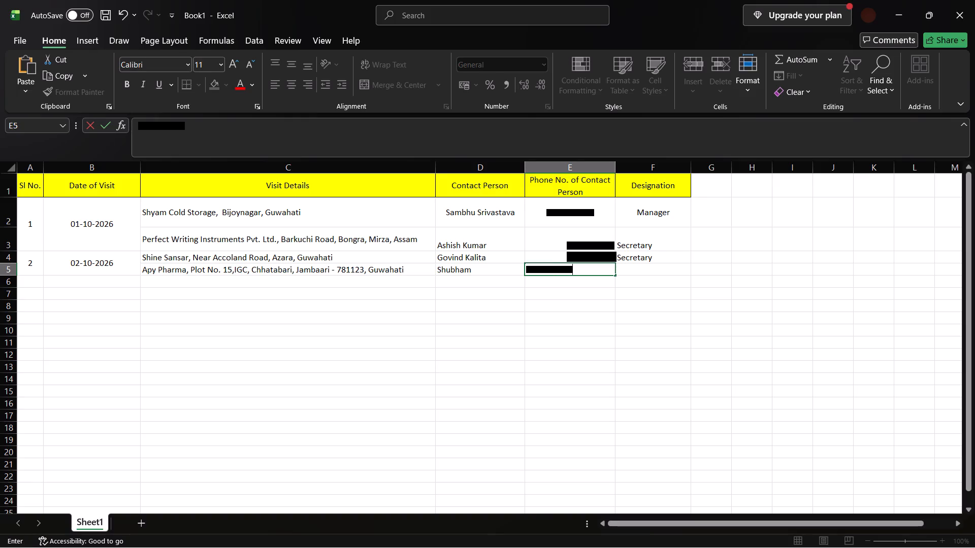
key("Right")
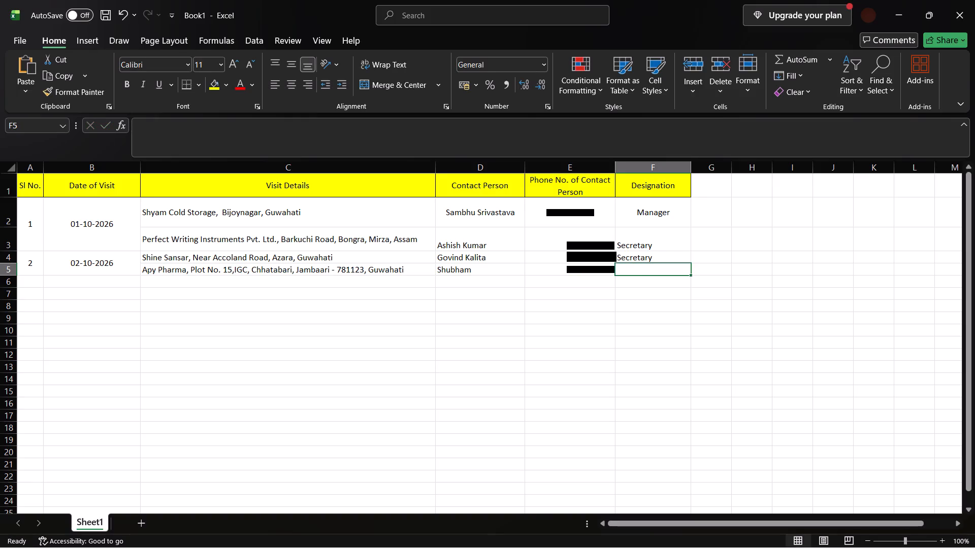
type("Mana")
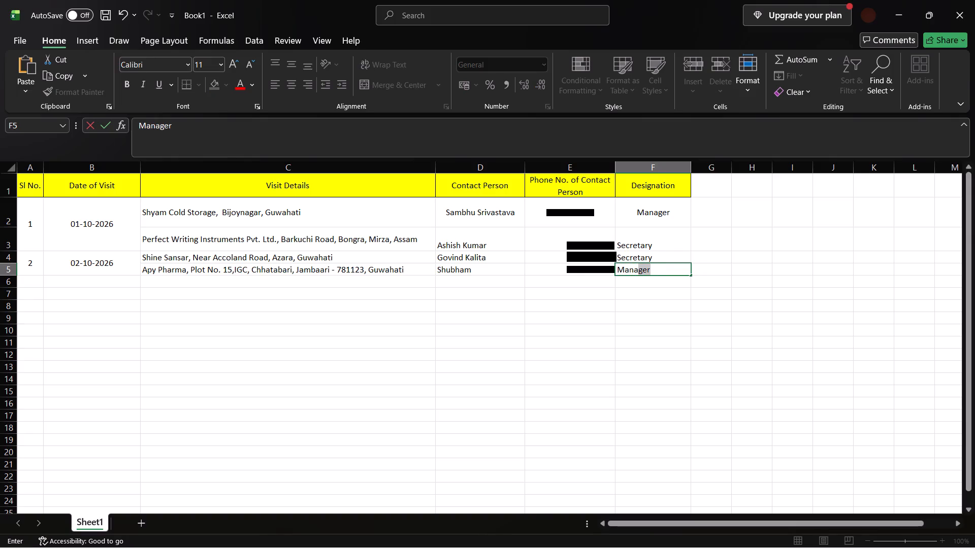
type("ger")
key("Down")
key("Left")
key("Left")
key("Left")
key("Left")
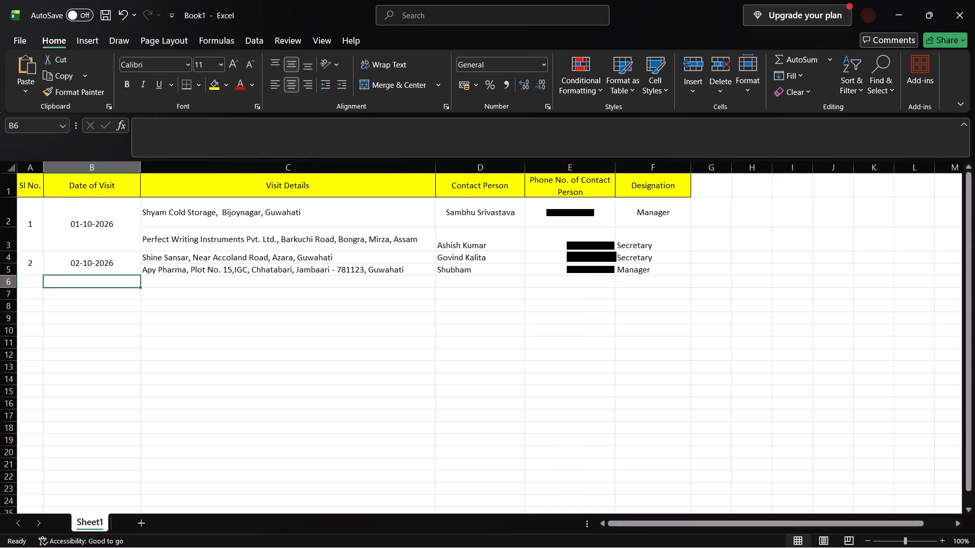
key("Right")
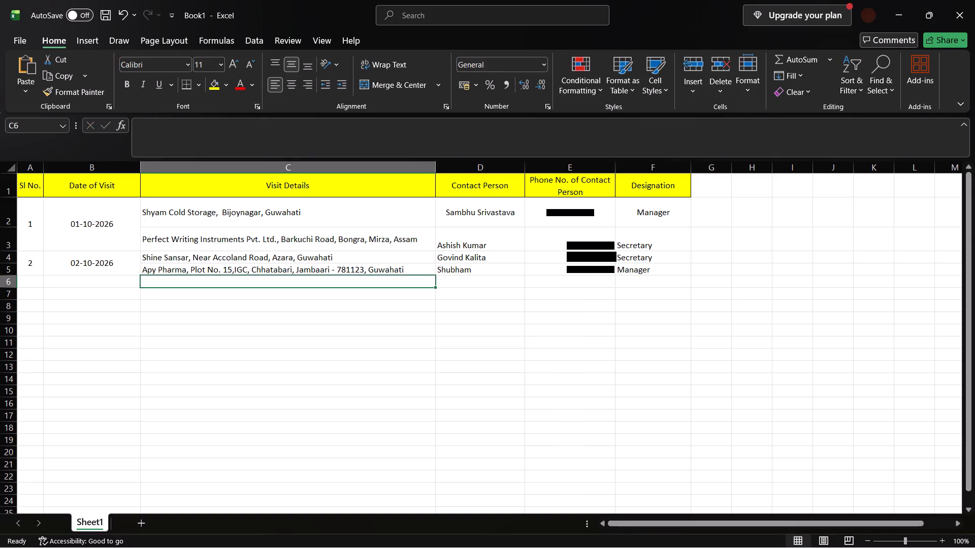
Increase the heights of rows 5 and 4 to give the second visit date's entries more space.
left_click_drag(10, 277, 13, 285)
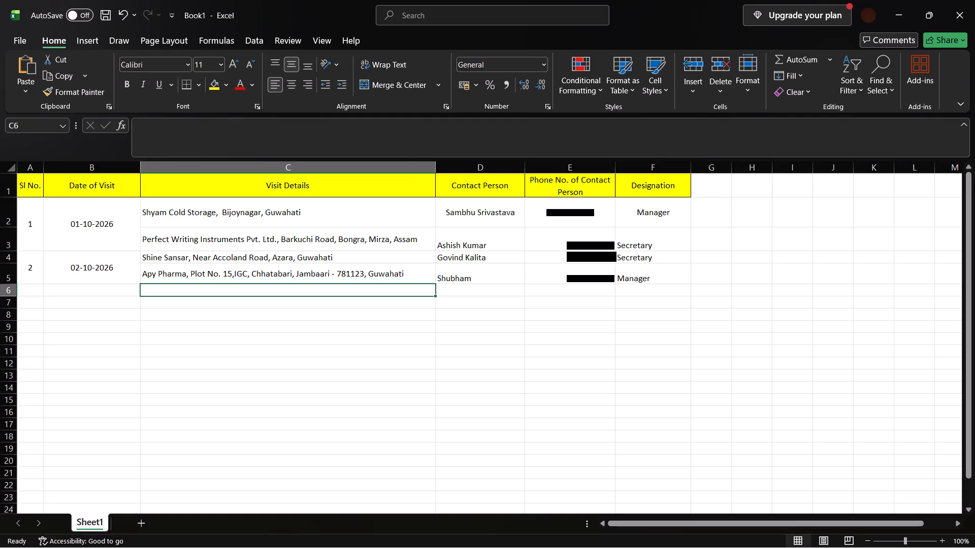
left_click_drag(11, 261, 7, 266)
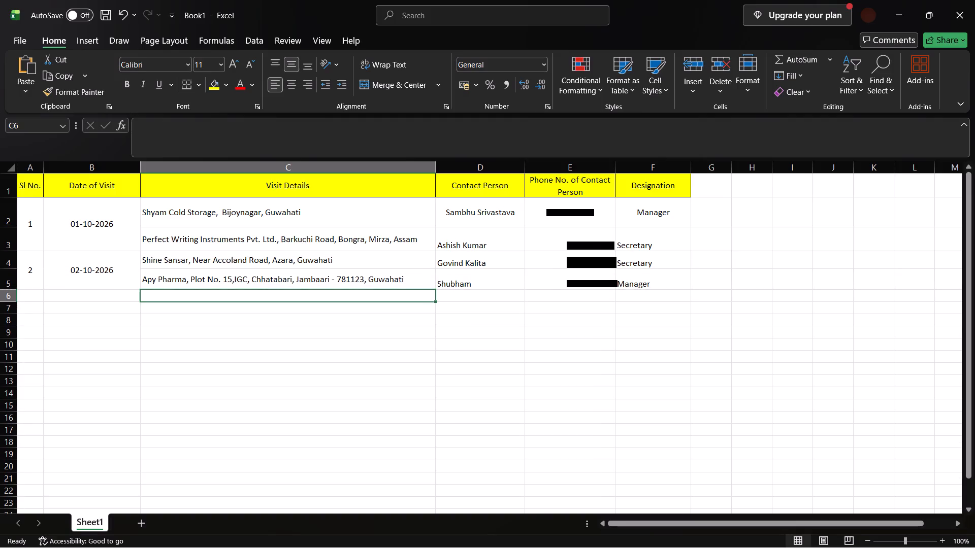
Center the contact names, phone numbers and designations in D3:F5 both horizontally and vertically.
left_click_drag(479, 246, 568, 294)
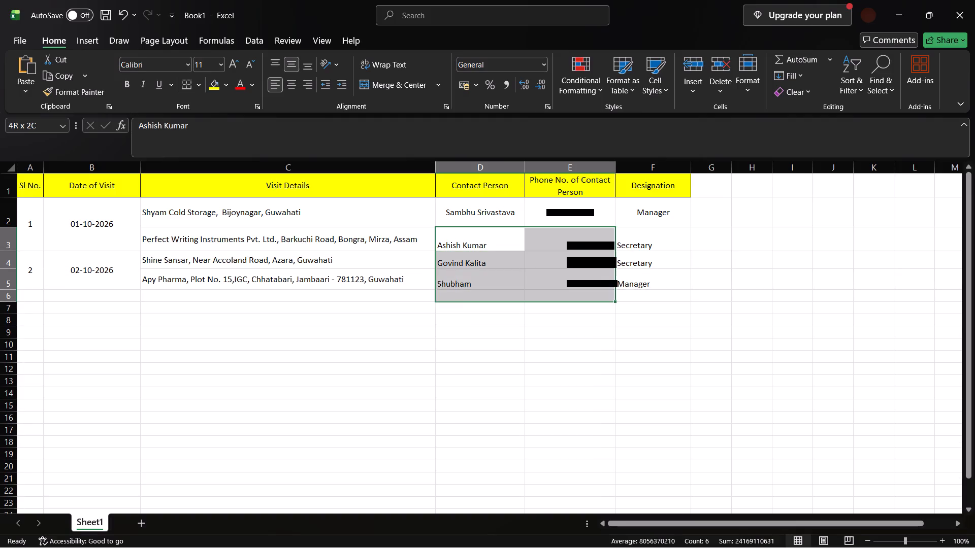
left_click_drag(568, 294, 633, 282)
left_click(289, 81)
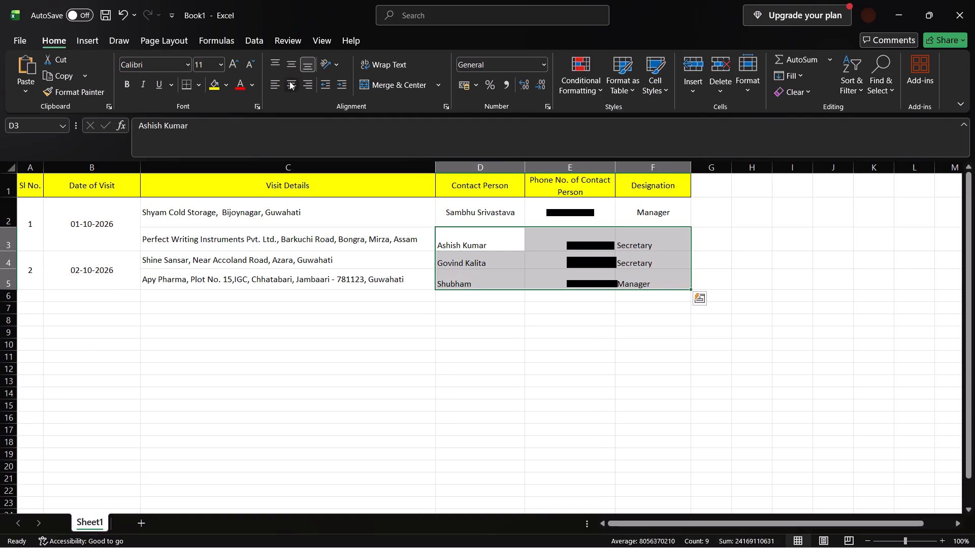
left_click(287, 68)
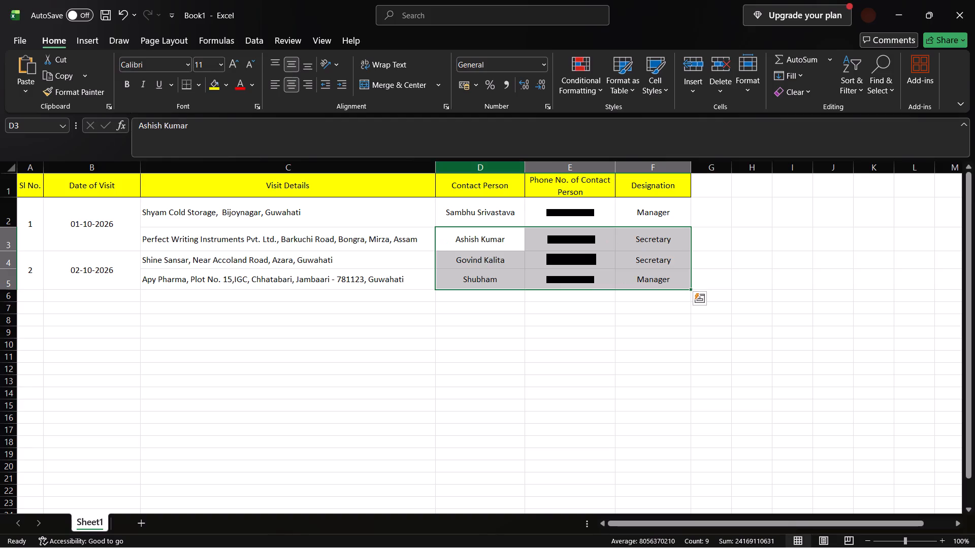
left_click(519, 378)
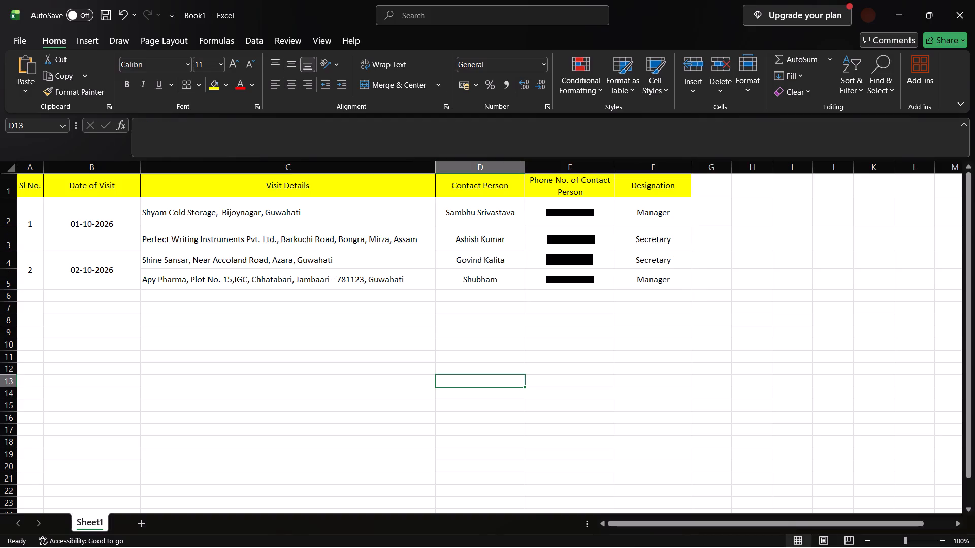
Make row 5 slightly taller.
left_click(9, 288)
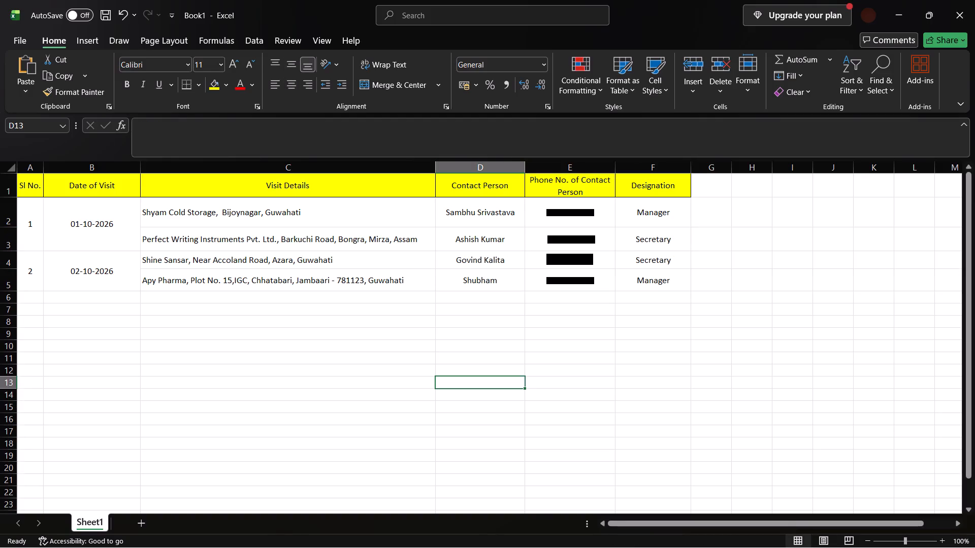
Make row 4 slightly taller.
left_click(6, 269)
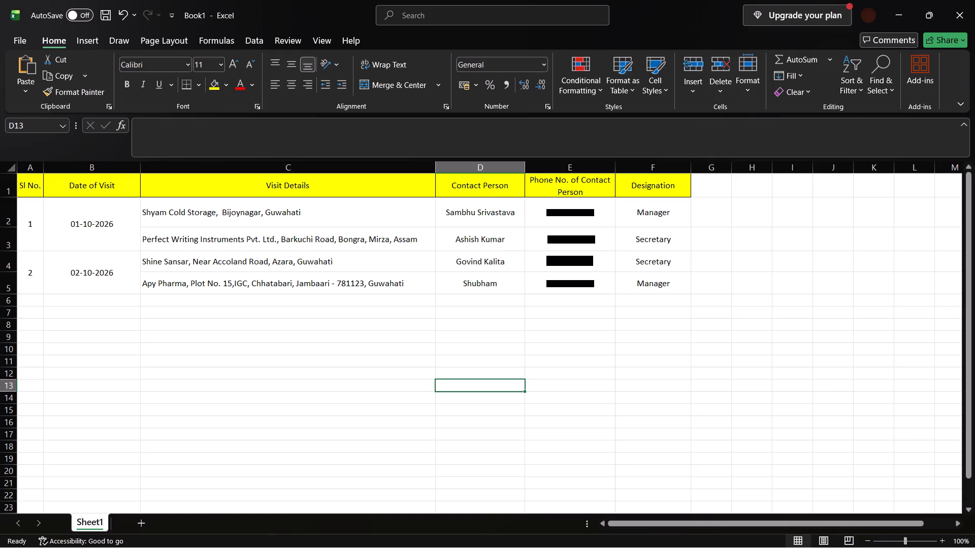
Narrow the Designation column slightly.
left_click(693, 162)
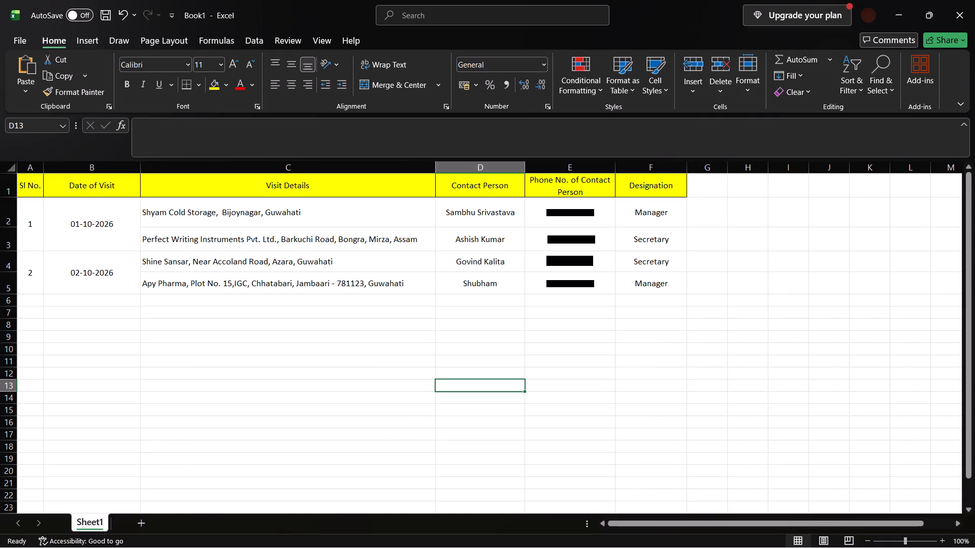
Merge and center A6:A7 with serial number 3, and B6:B7 with the visit date 03-10-2026.
left_click_drag(23, 299, 26, 307)
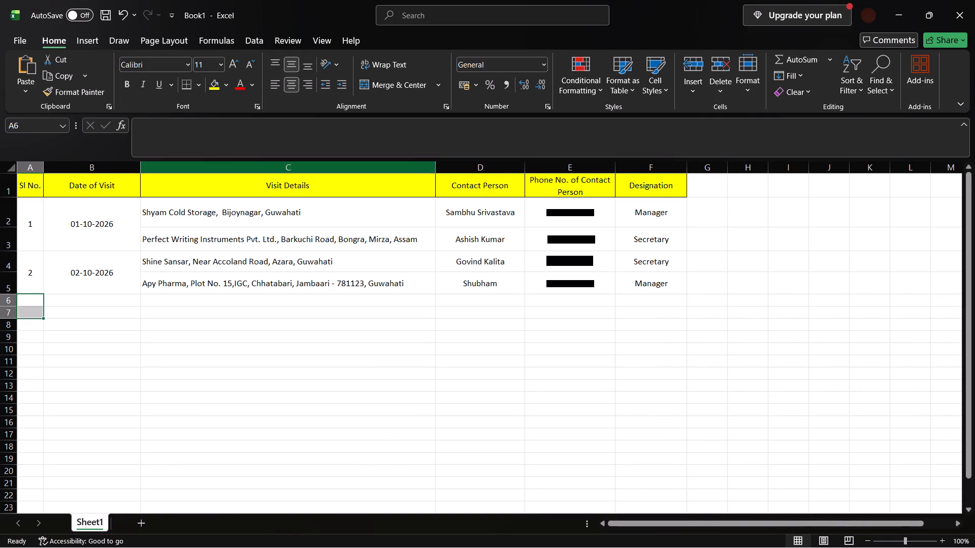
left_click(380, 89)
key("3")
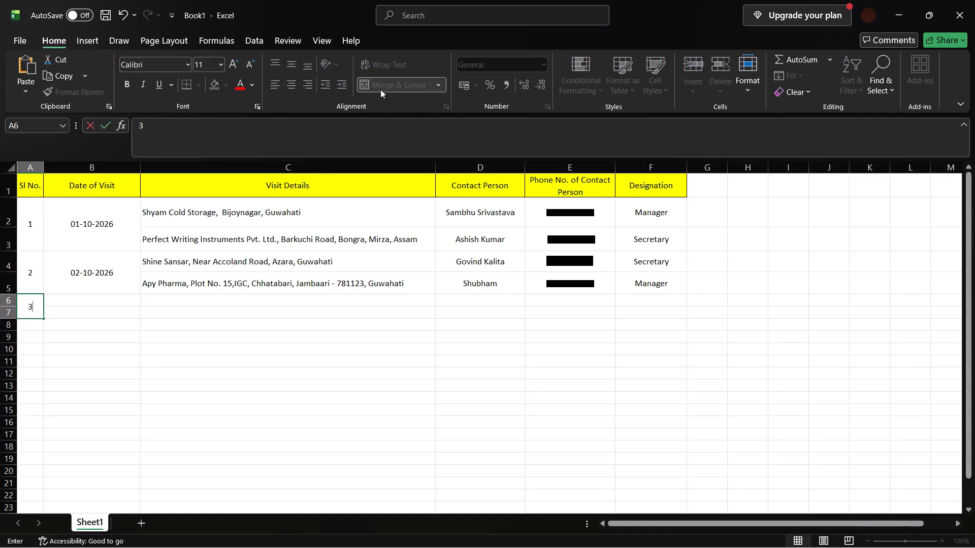
key("Right")
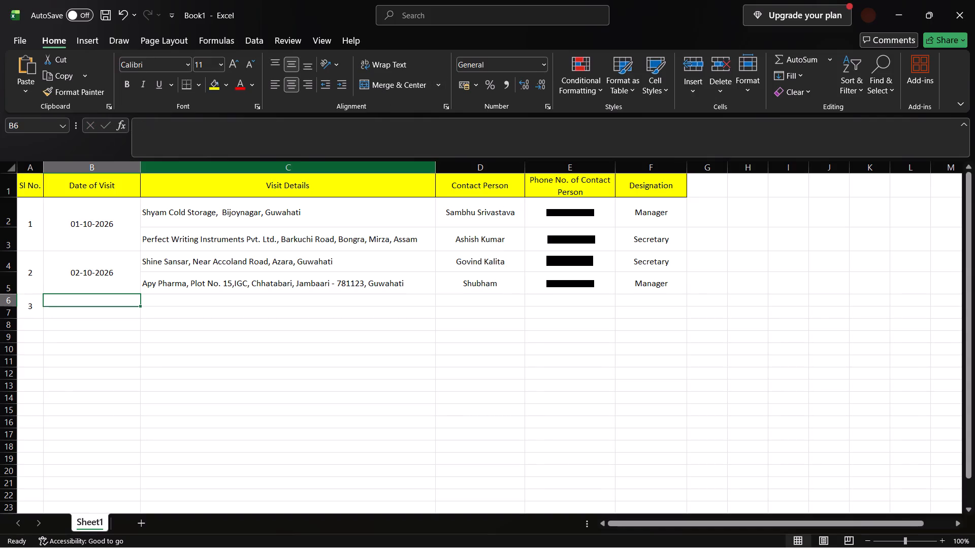
left_click_drag(92, 301, 92, 314)
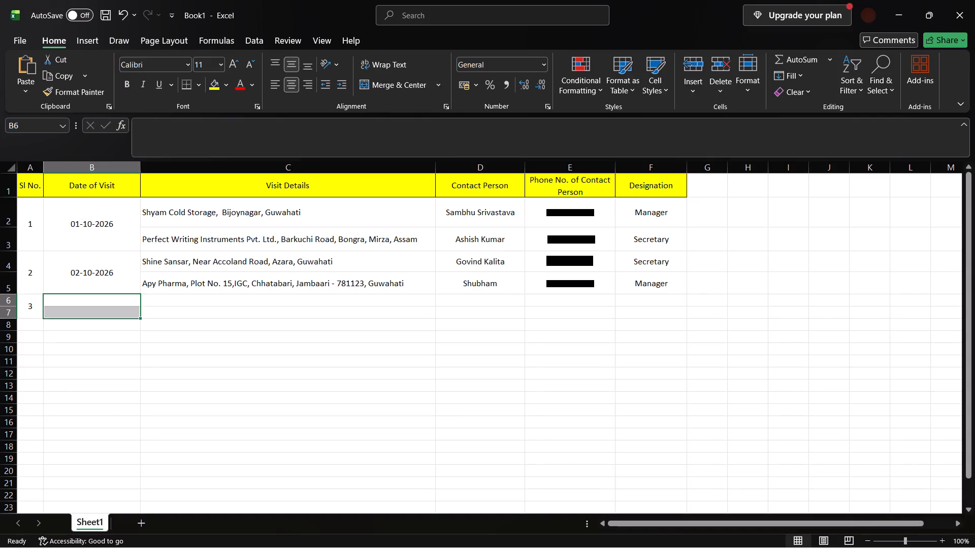
left_click(389, 80)
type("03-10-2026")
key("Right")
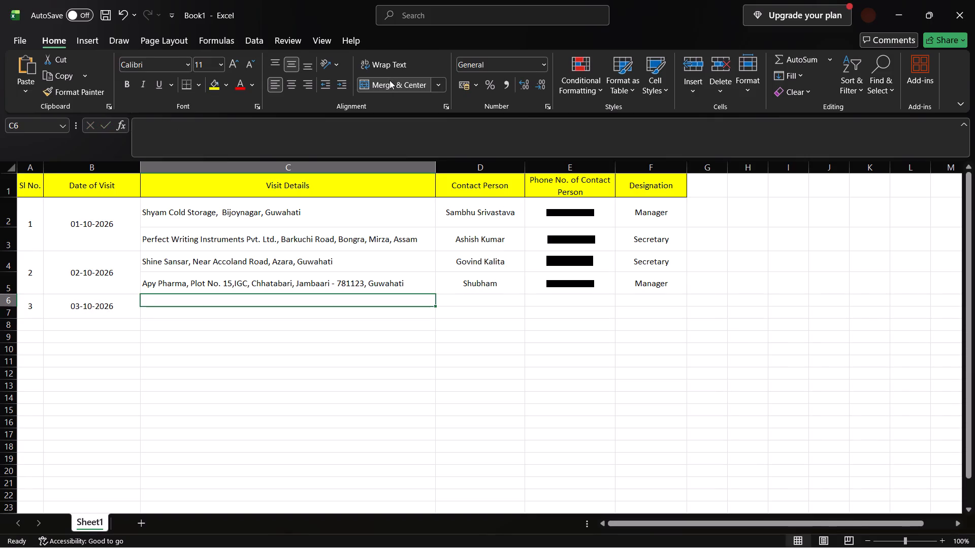
Enter "Varun Beverages, Rani Road, Guwahati, Assam" as the visit details in C6.
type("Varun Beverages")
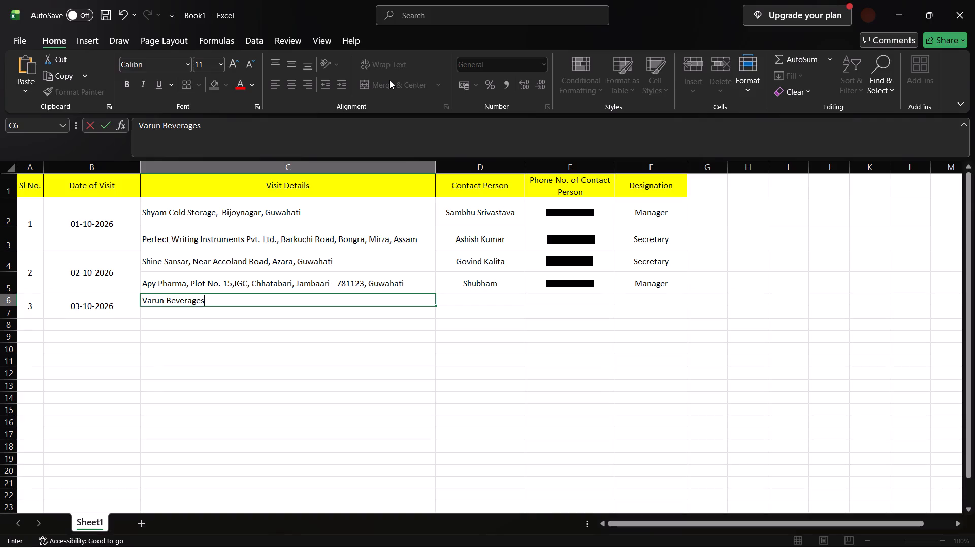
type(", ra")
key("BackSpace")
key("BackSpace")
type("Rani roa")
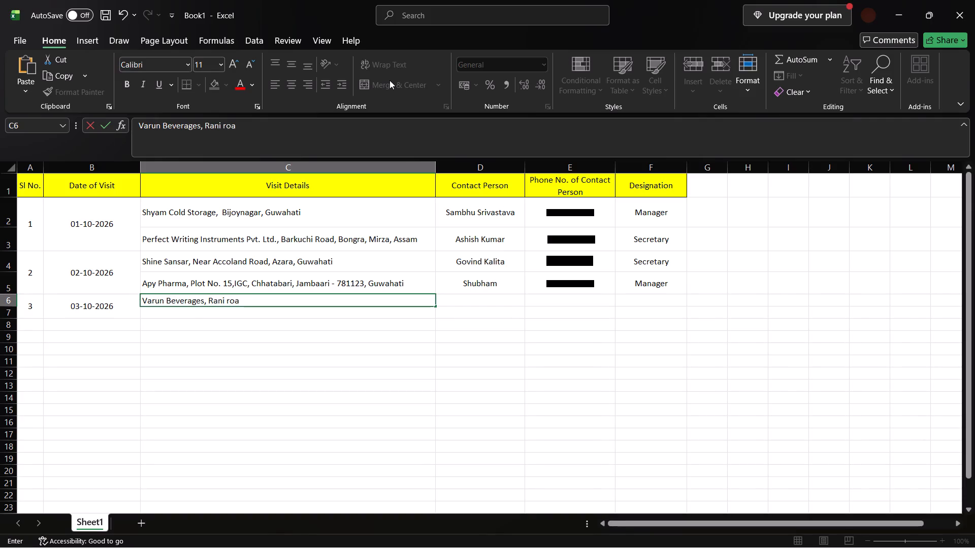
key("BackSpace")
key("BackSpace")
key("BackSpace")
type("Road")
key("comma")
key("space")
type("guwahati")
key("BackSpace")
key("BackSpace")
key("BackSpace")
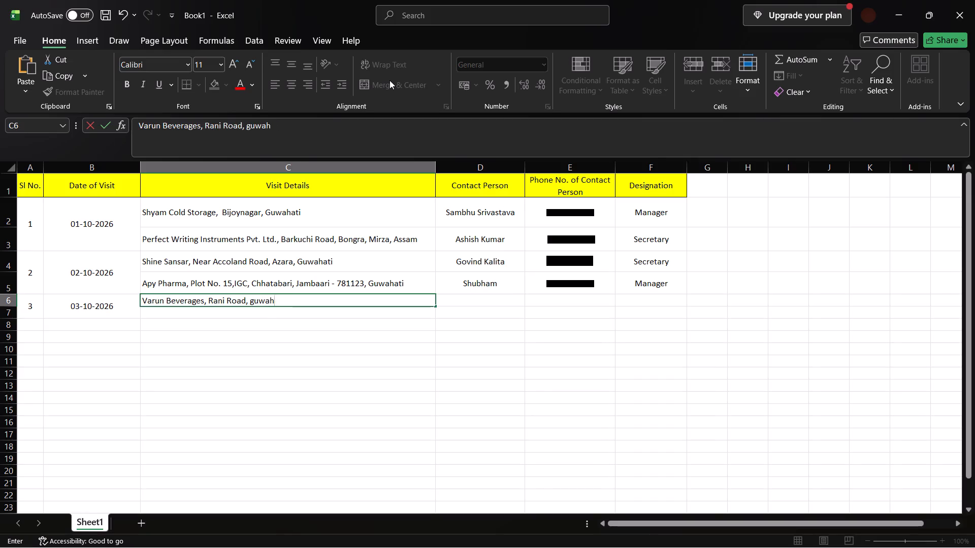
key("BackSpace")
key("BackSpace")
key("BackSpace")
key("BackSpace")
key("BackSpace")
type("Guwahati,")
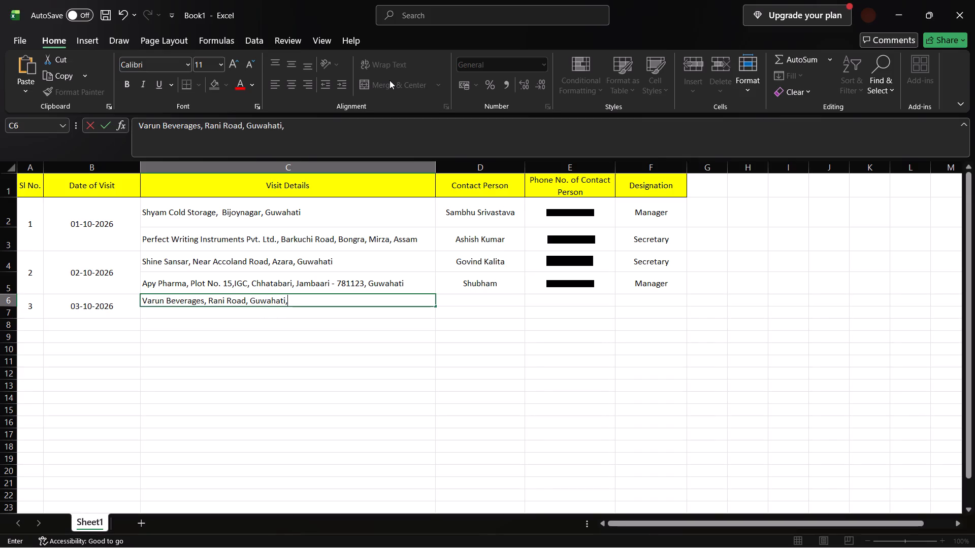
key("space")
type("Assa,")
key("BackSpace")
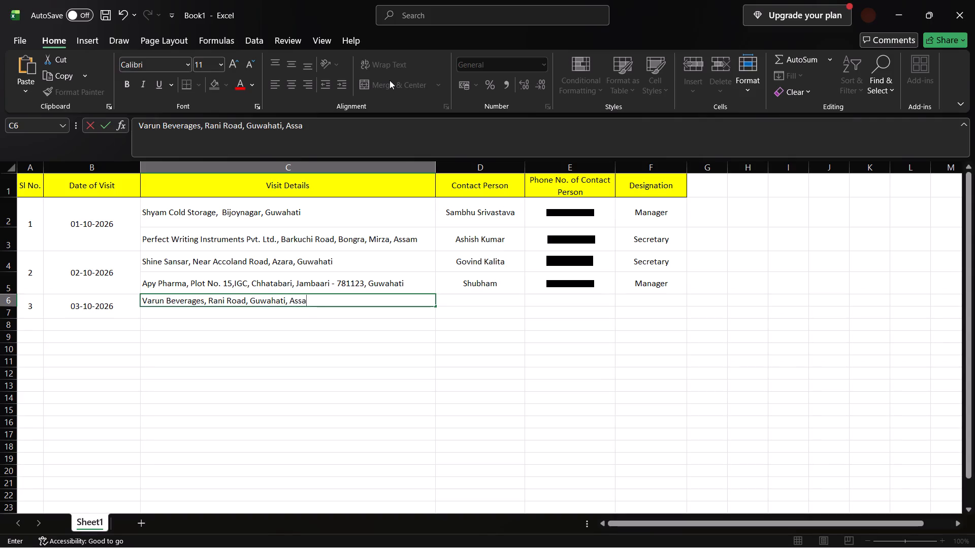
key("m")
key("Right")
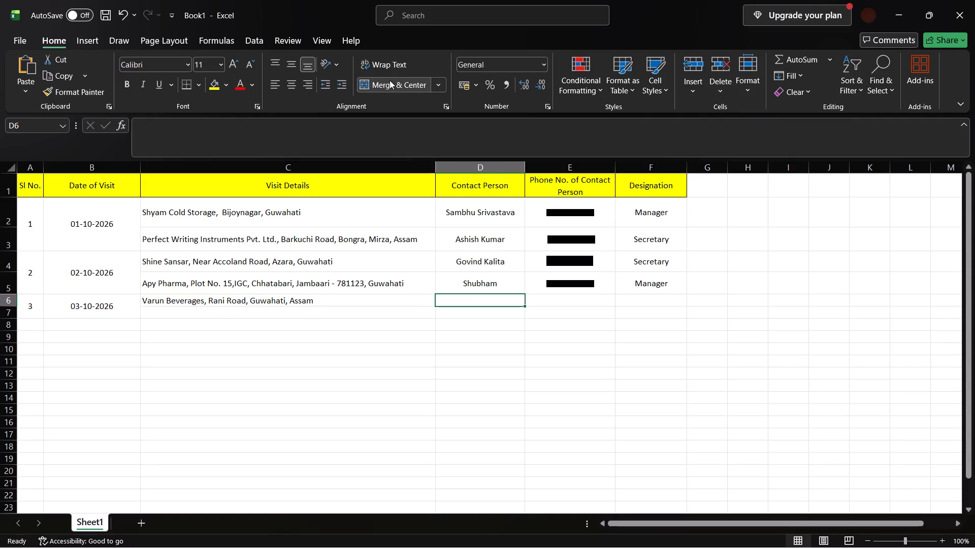
Enter the Varun Beverages contact person's full name in D6, with each part capitalized.
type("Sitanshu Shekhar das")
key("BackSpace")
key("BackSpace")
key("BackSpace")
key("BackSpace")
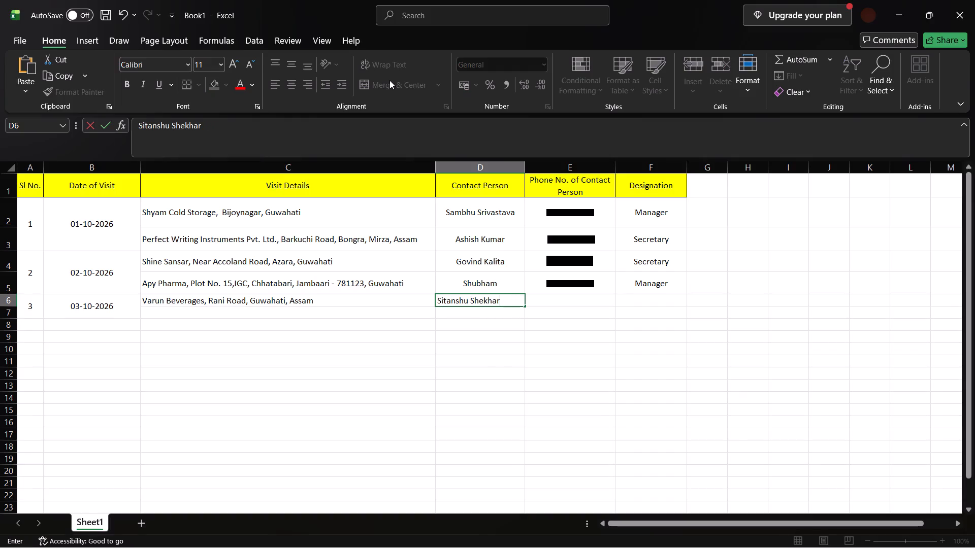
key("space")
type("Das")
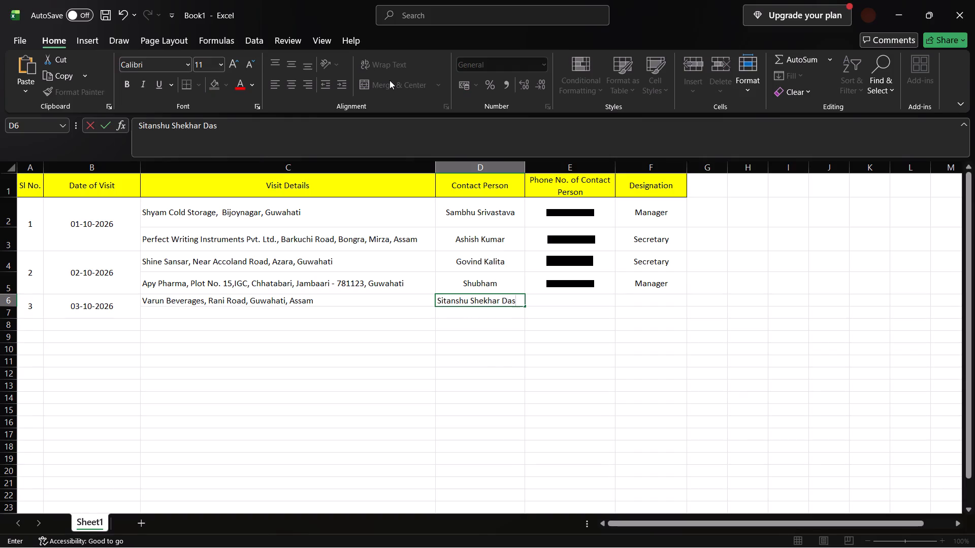
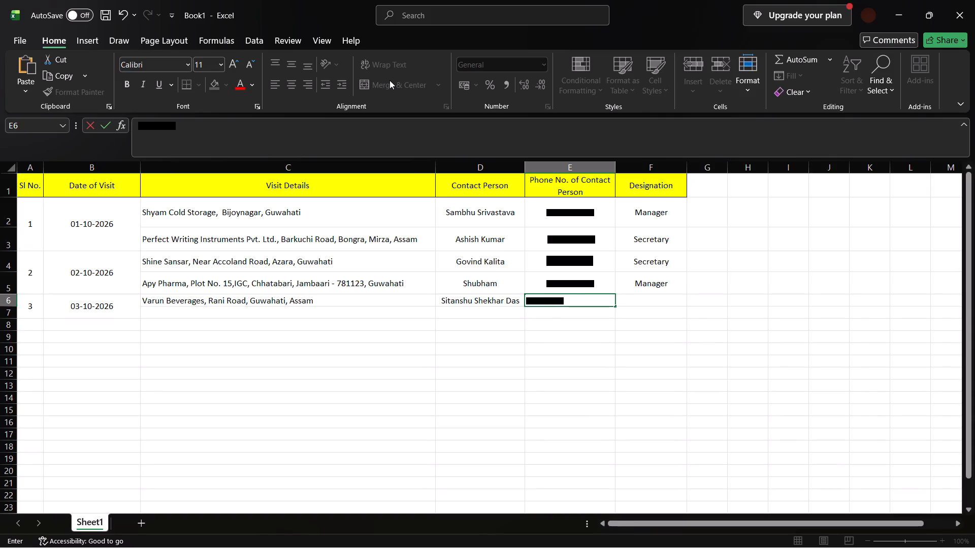
Finish entering the Varun Beverages contact person's phone number in E6.
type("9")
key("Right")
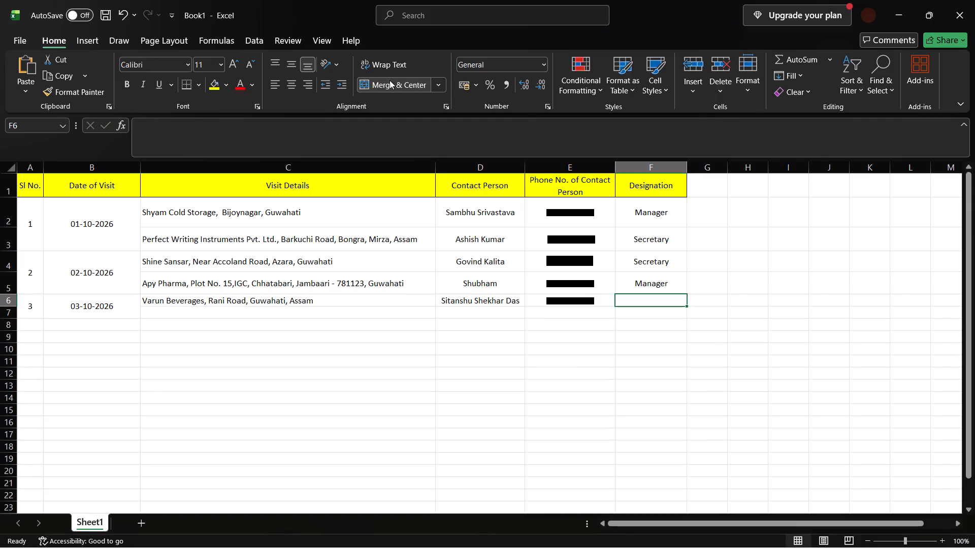
Enter "Secretary (Manager)" as the Varun Beverages contact's designation in F6 and wrap the text within the cell.
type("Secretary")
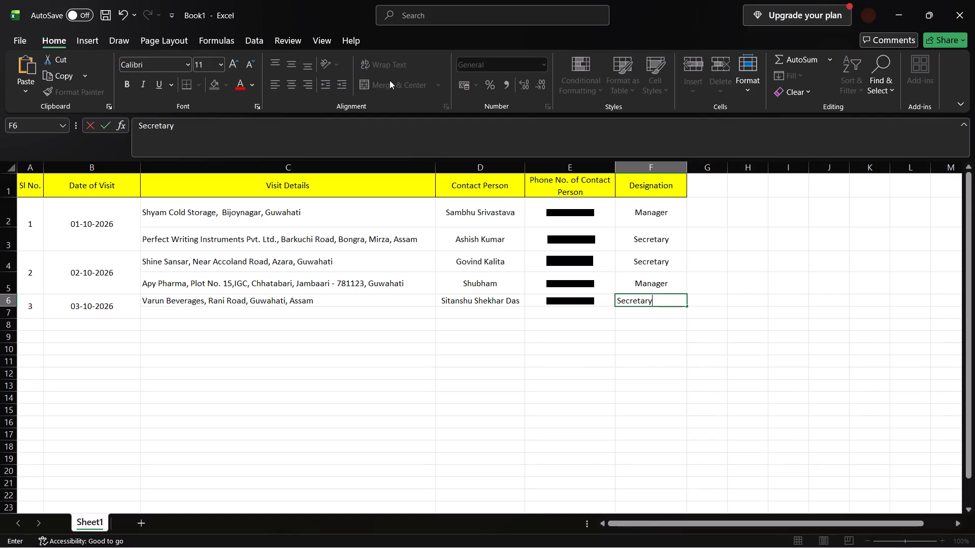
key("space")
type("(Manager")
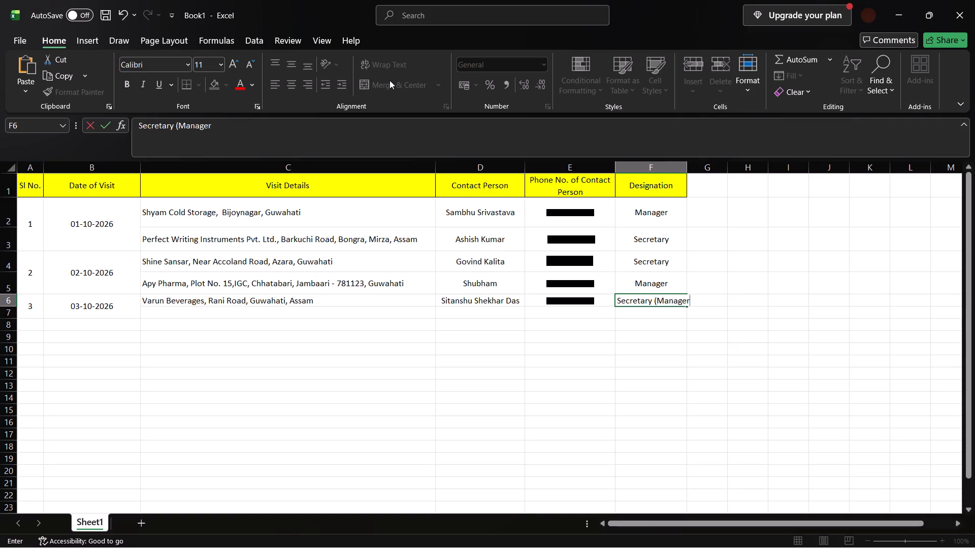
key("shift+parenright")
left_click(695, 394)
left_click(663, 304)
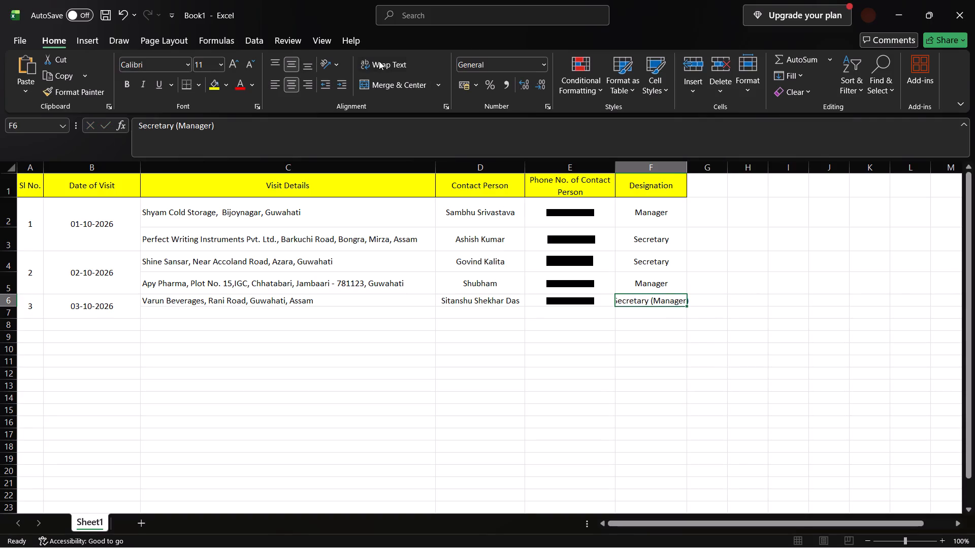
left_click(379, 61)
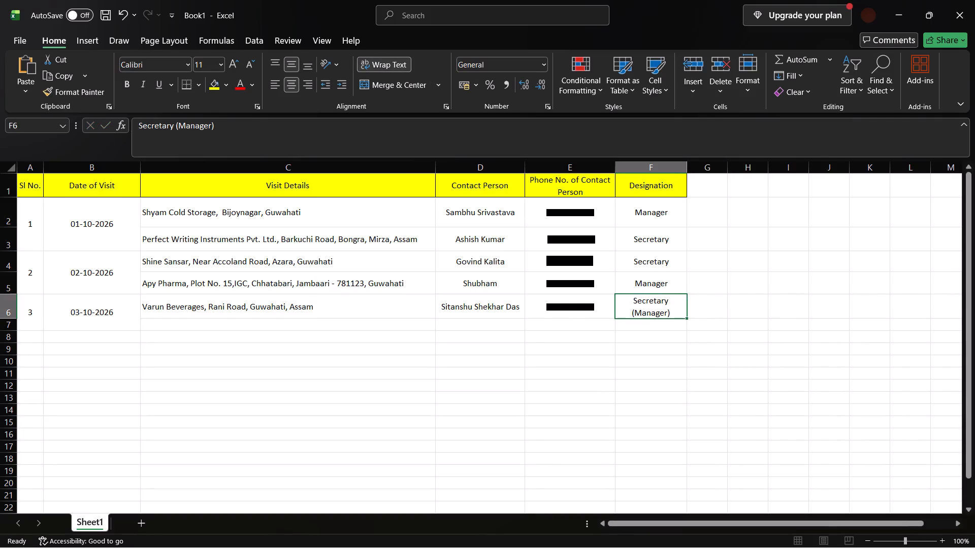
Increase the height of row 7 to roughly match the rows above it.
left_click(182, 323)
left_click_drag(13, 329, 13, 331)
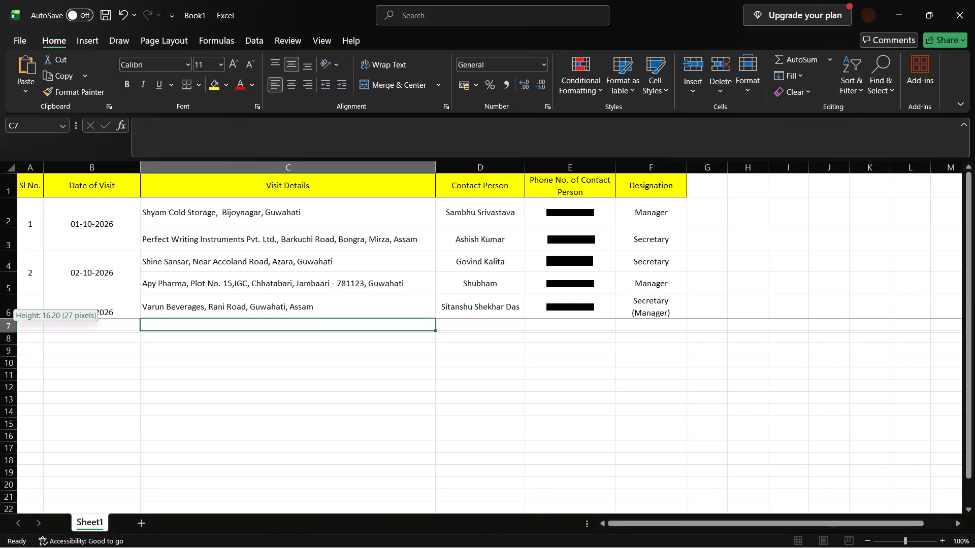
left_click_drag(13, 331, 14, 336)
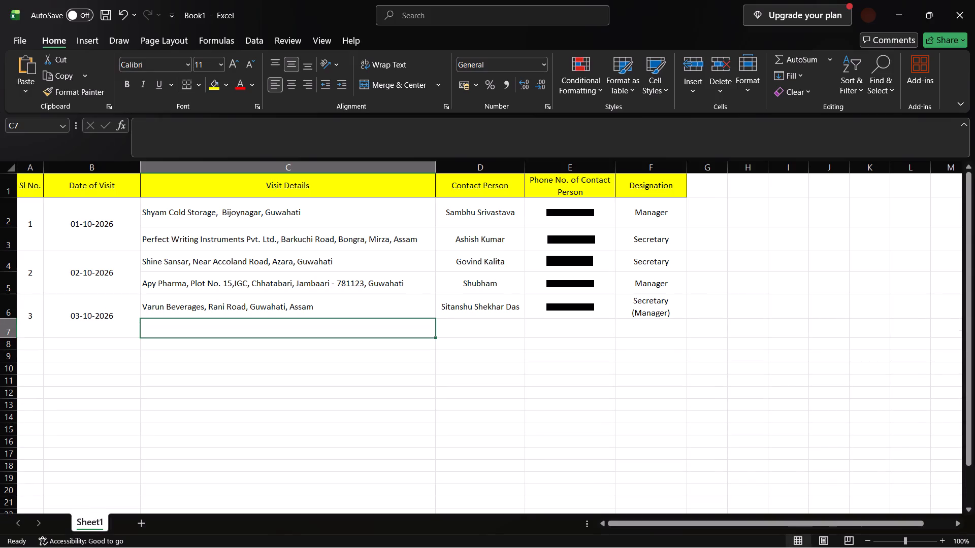
Enter "Century Ply Ltd., Palashbari, Mirza, Guwahati, Assam" as the visit details in C7.
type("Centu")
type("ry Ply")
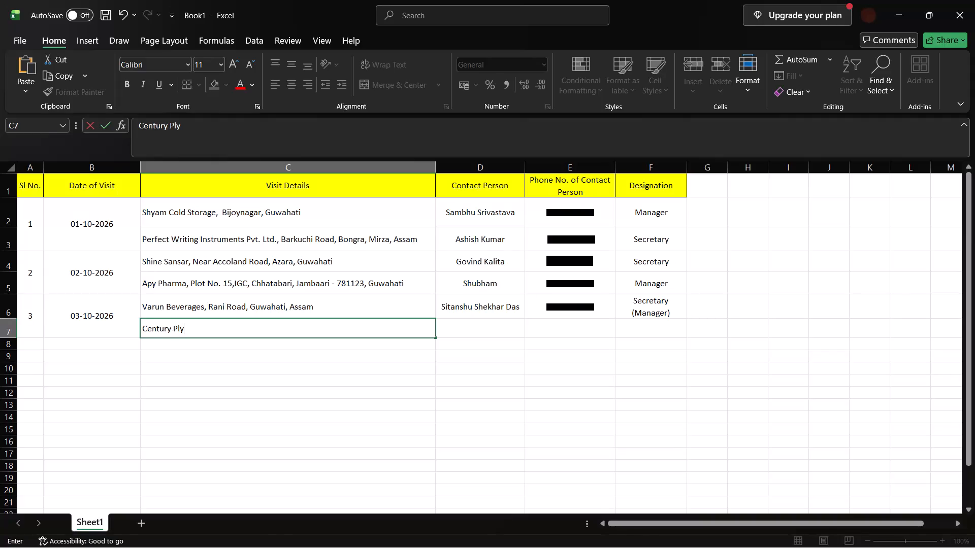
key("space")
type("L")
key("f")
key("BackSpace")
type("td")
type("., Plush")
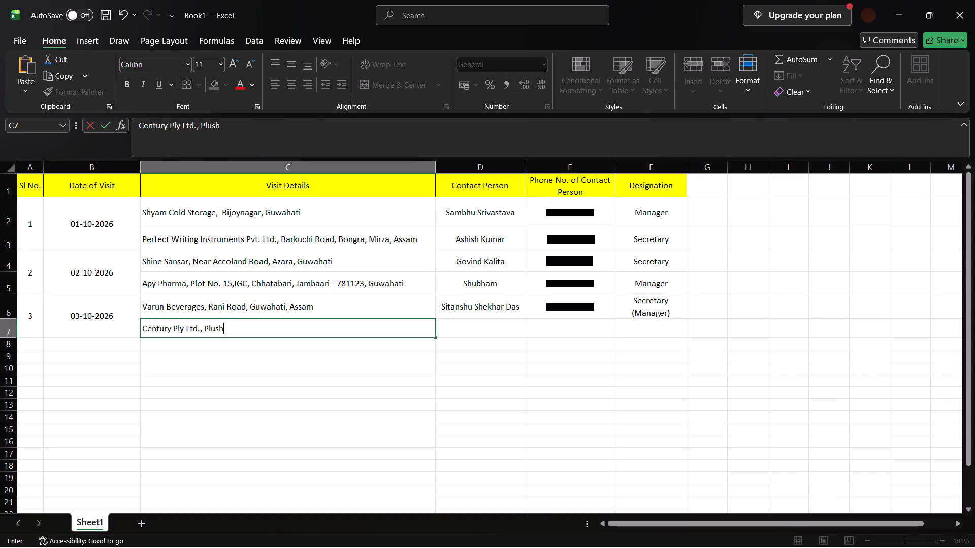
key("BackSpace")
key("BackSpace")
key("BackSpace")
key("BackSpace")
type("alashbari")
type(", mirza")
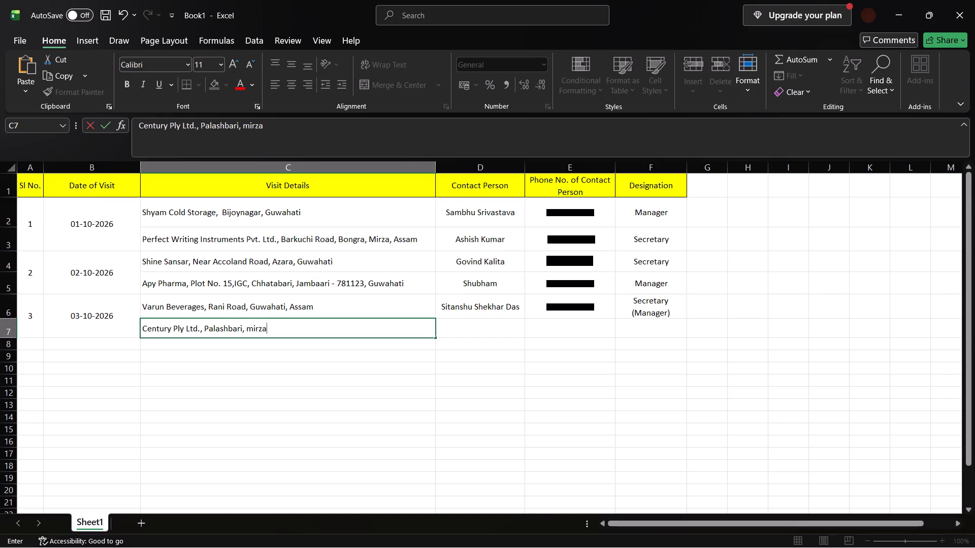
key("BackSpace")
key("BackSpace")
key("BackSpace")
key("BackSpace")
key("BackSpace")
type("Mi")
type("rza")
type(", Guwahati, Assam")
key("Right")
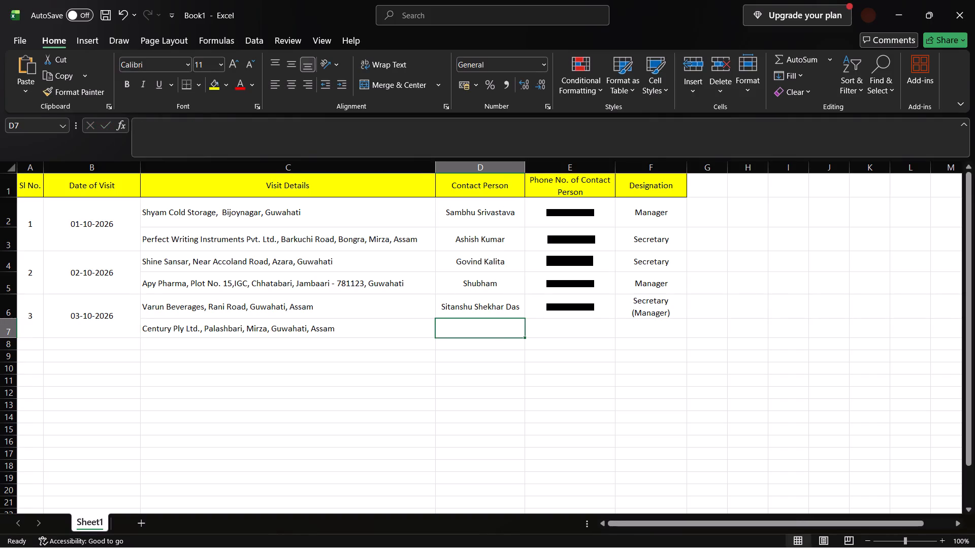
Complete row 7 with the Century Ply contact person's name, phone number and the designation "Director".
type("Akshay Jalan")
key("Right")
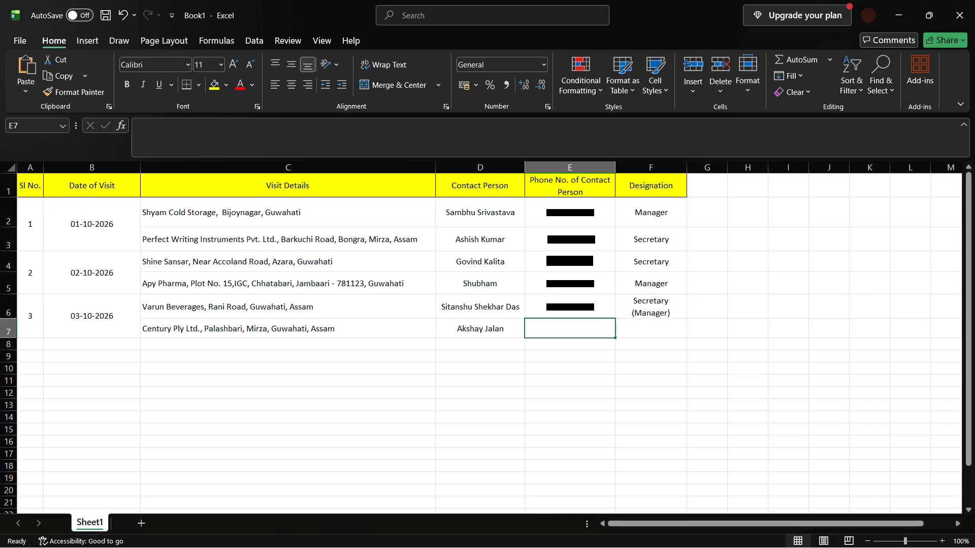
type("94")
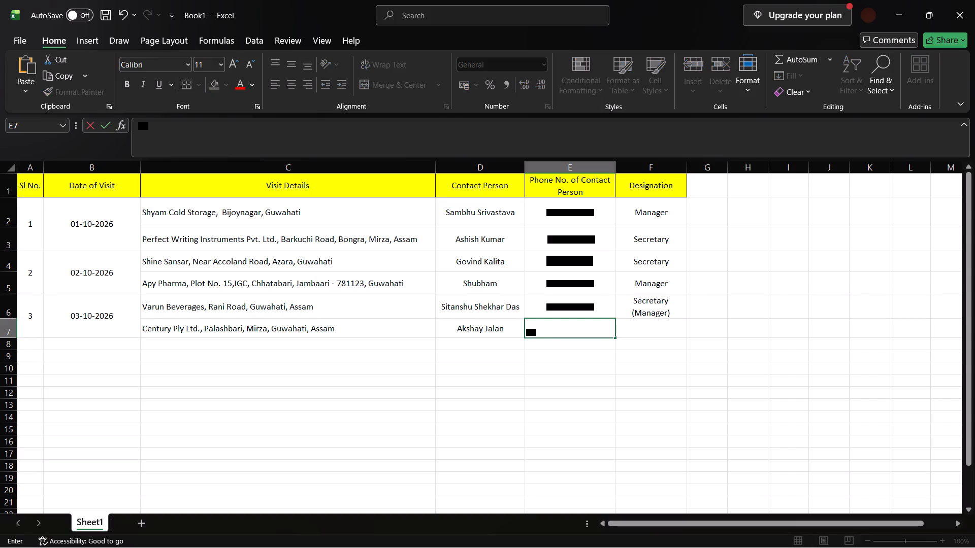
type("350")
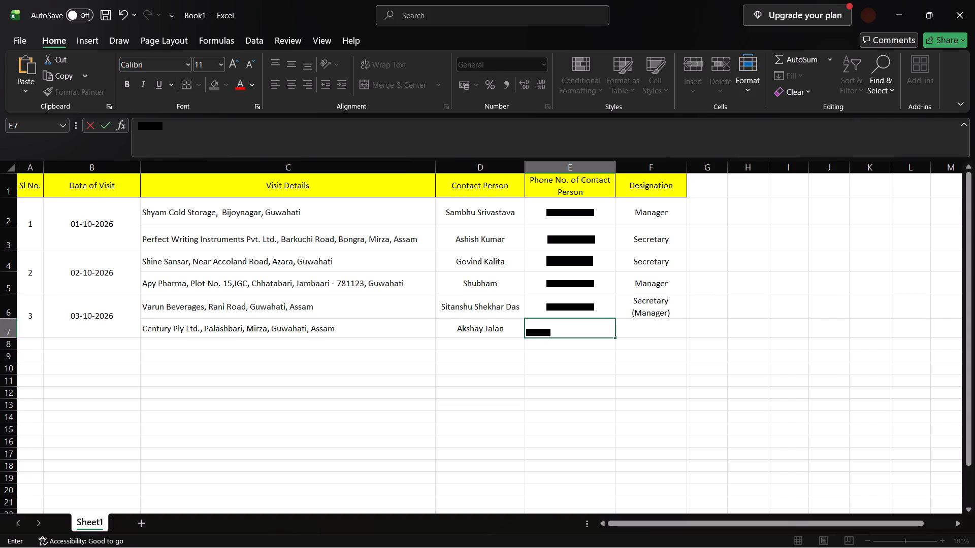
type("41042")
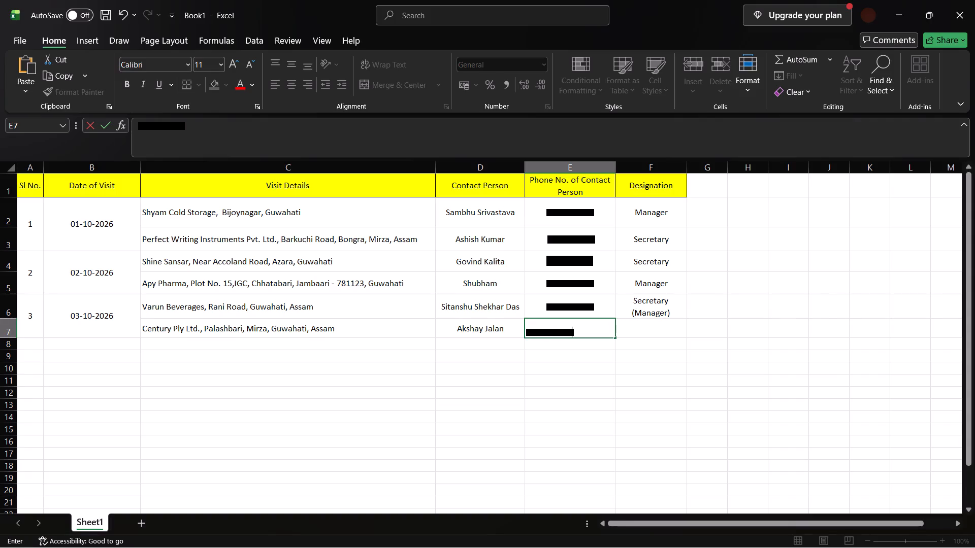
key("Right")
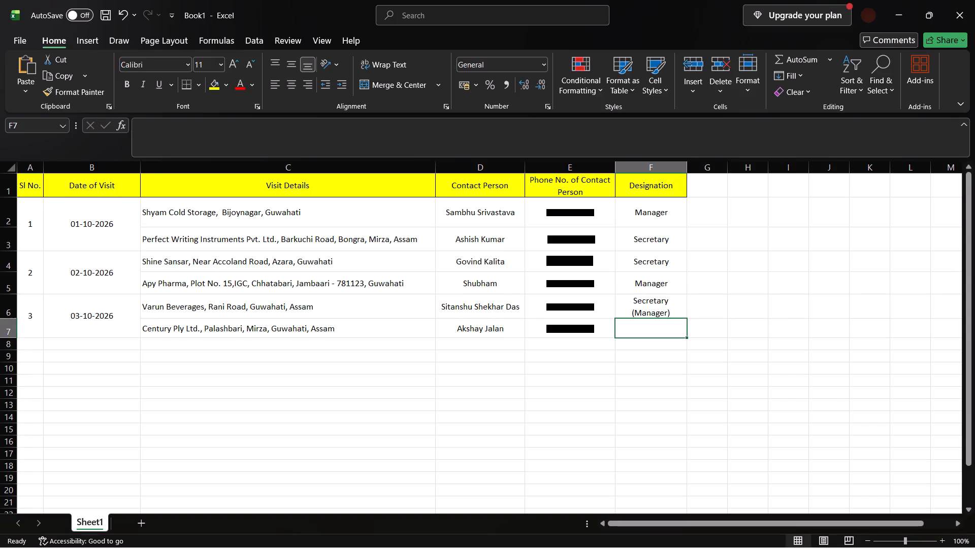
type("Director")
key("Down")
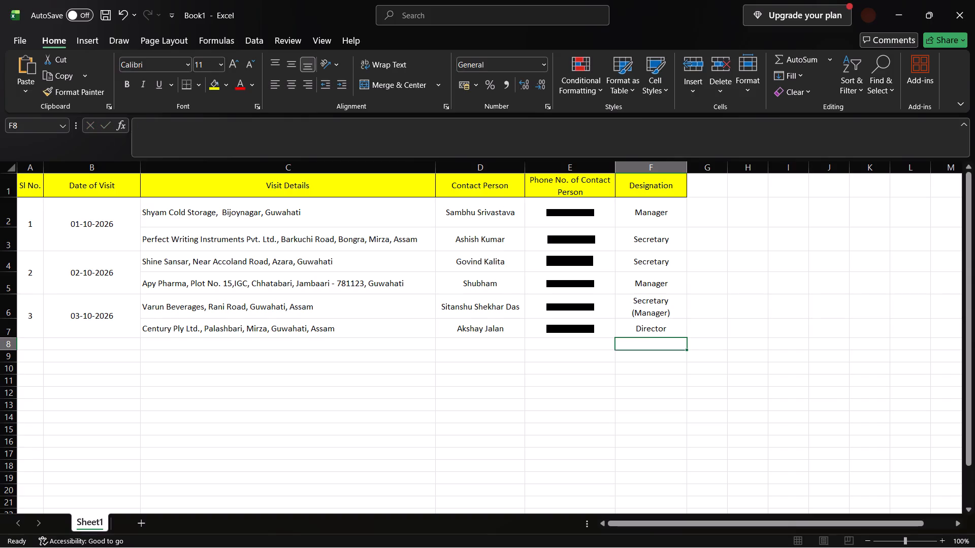
Merge and center cells A8:A9 for the fourth serial number.
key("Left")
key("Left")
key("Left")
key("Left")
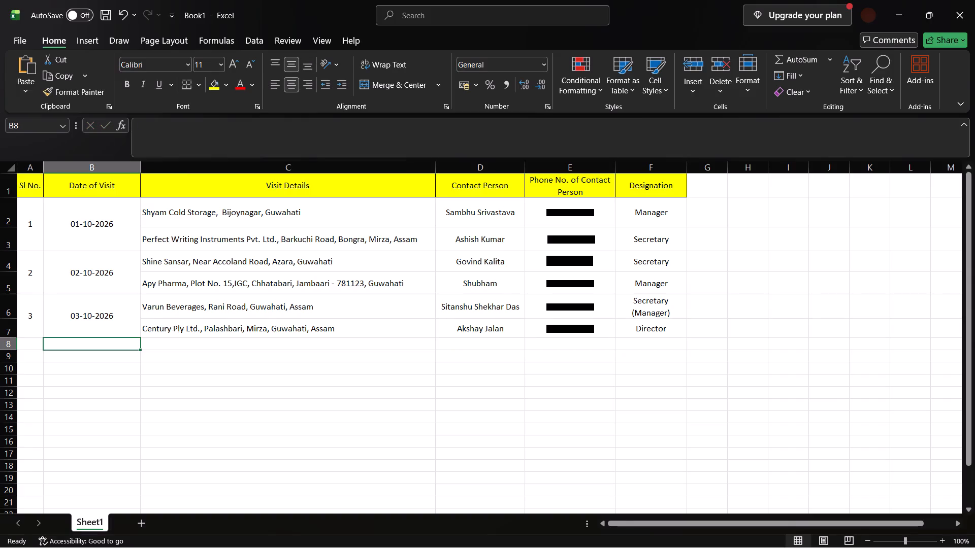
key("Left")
left_click_drag(38, 340, 36, 357)
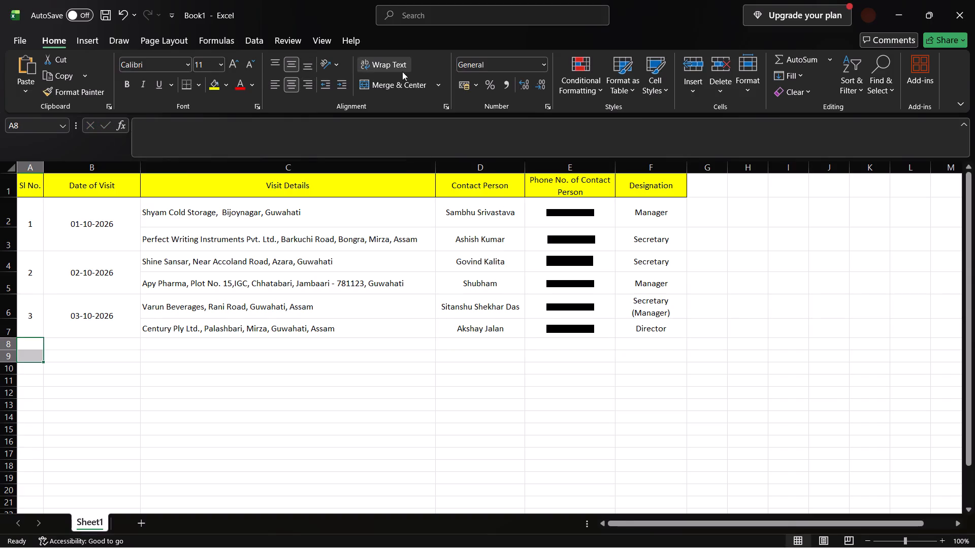
left_click(382, 91)
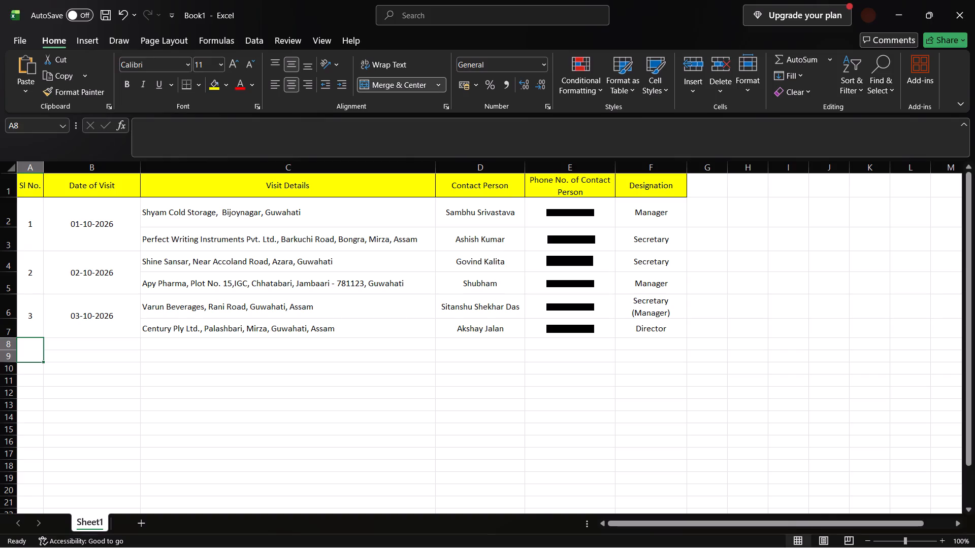
Increase the heights of rows 9 and 8 to about the same height as the filled rows.
left_click_drag(8, 360, 15, 372)
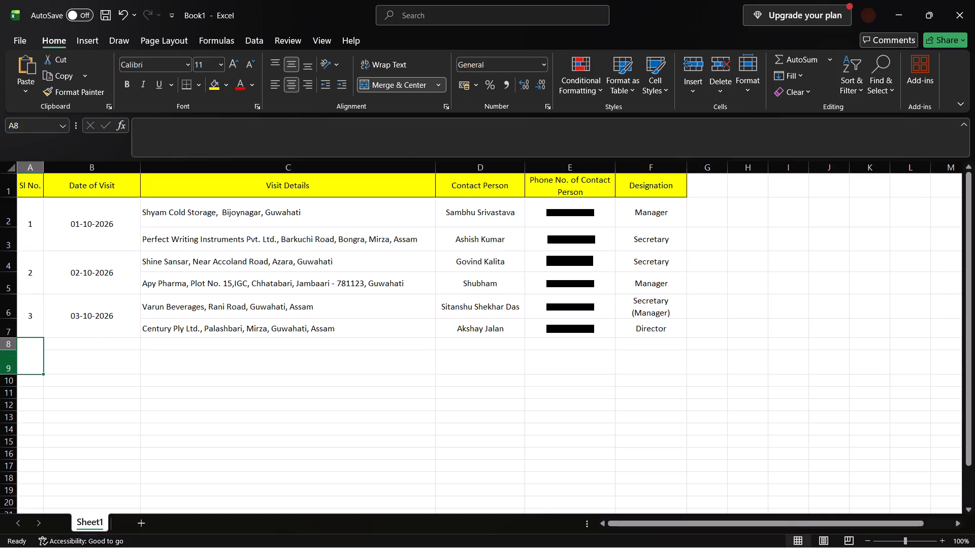
left_click_drag(8, 348, 6, 358)
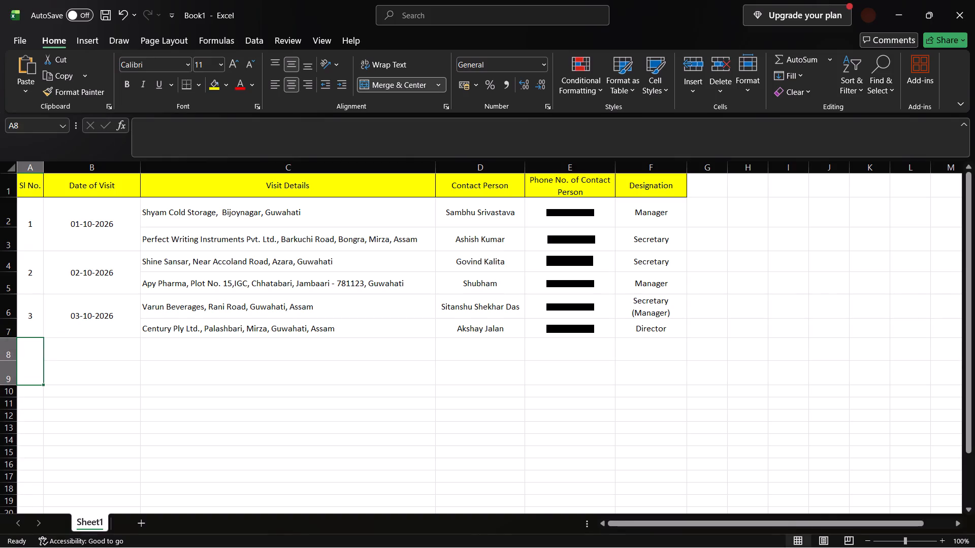
Merge and center cells B8:B9 for the fourth visit date.
left_click_drag(97, 353, 94, 368)
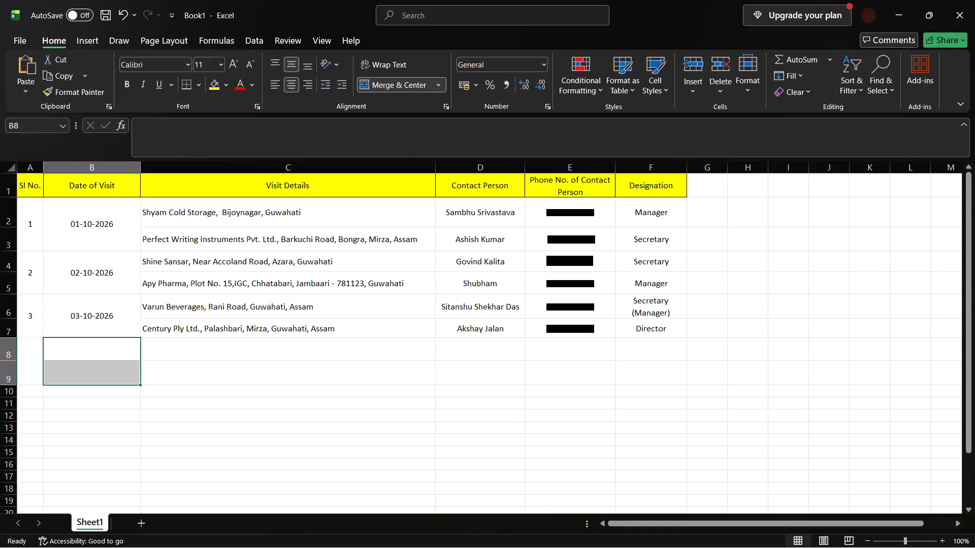
left_click_drag(94, 368, 93, 372)
left_click(410, 82)
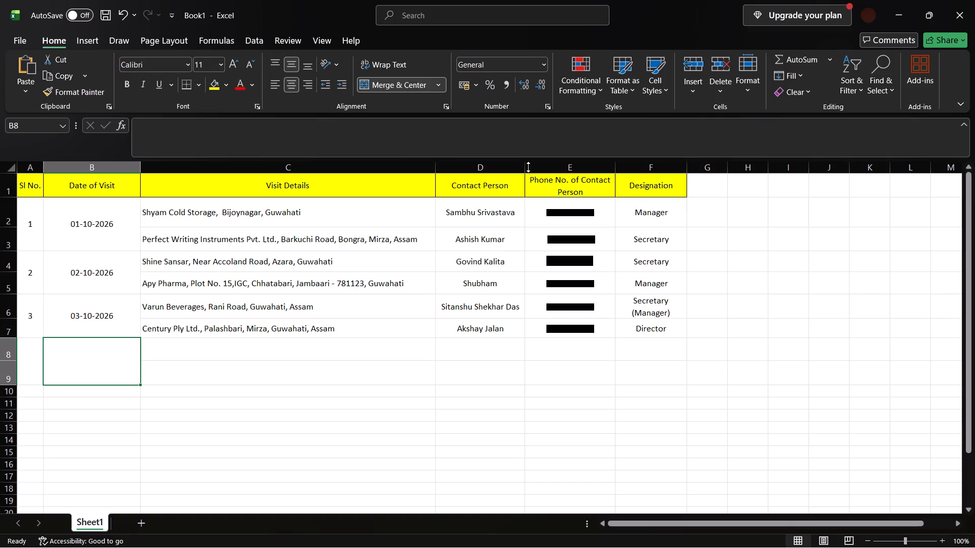
Enter serial number 4 in merged cell A8 and the visit date 04-10-2026 in merged cell B8.
left_click(28, 360)
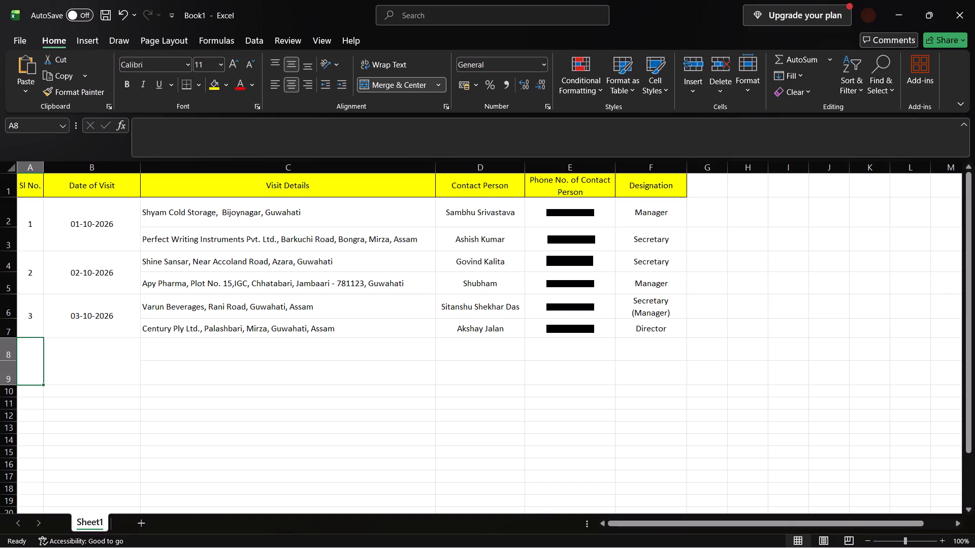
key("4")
key("Right")
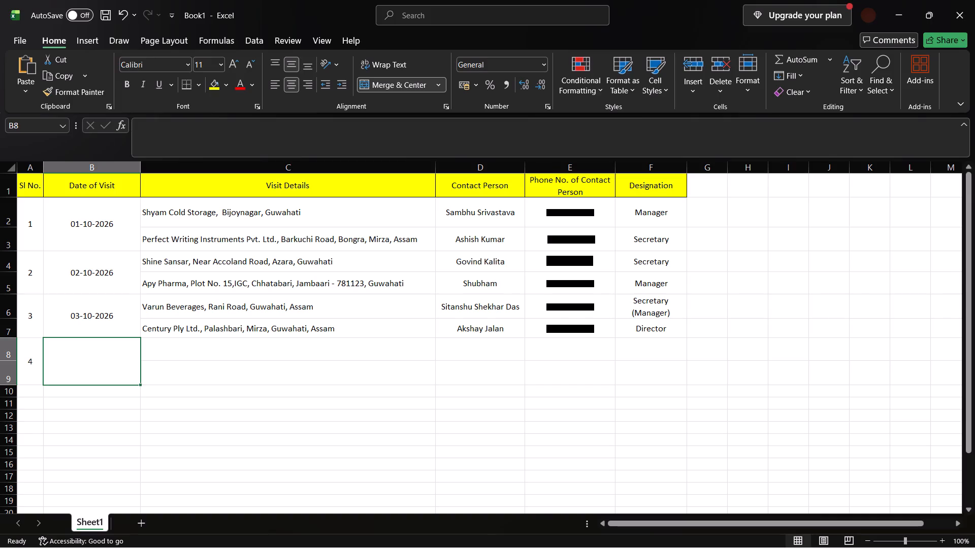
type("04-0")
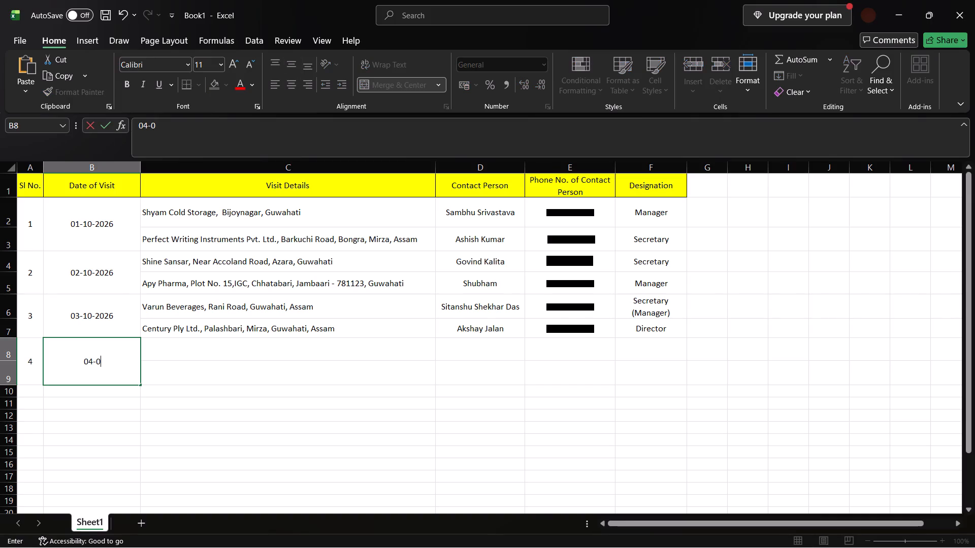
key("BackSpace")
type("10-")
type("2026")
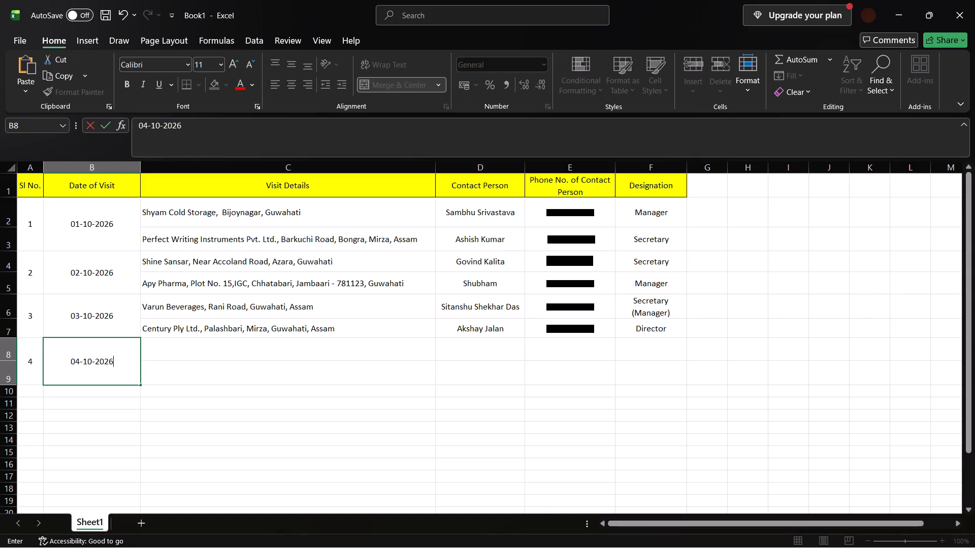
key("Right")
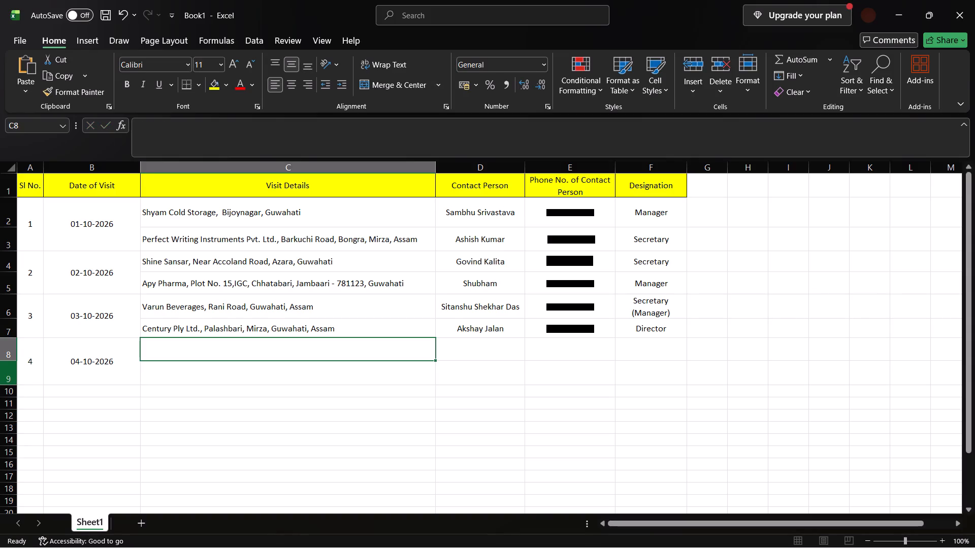
Slightly reduce the heights of rows 8 and 9 so both are about equally tall.
left_click_drag(7, 358, 7, 354)
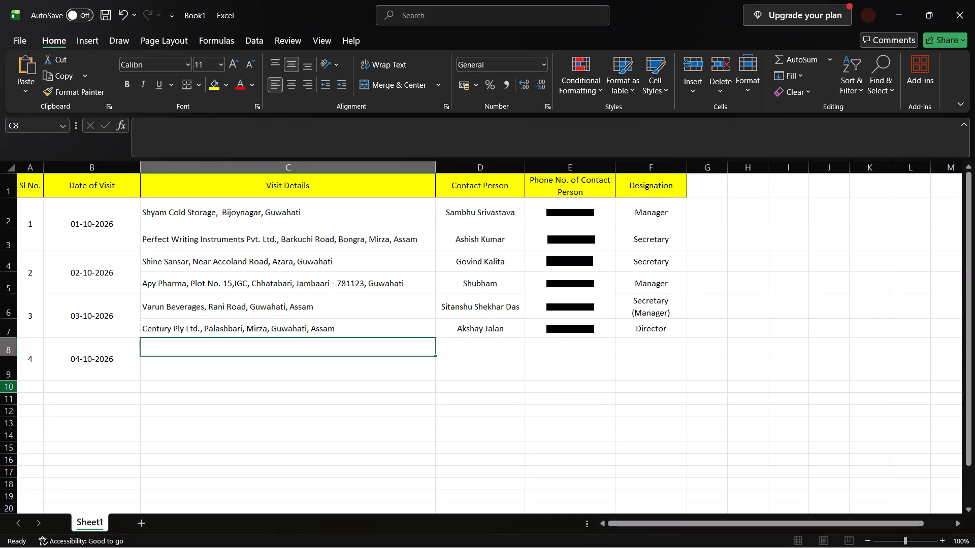
left_click(8, 385)
left_click_drag(9, 381, 9, 376)
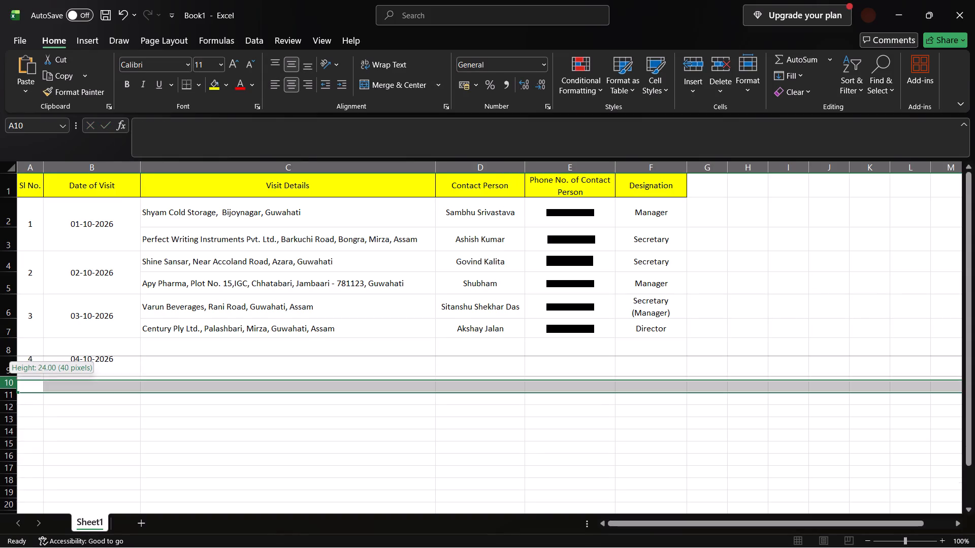
left_click_drag(9, 376, 9, 376)
Enter the visit details "Ajanta Pharma, Palashbari, Mirza" in cell C8.
left_click(166, 345)
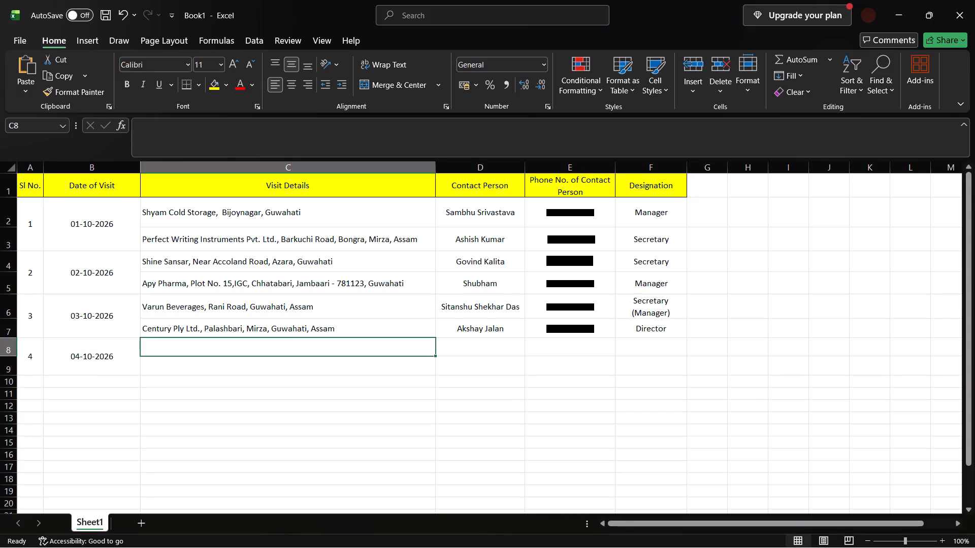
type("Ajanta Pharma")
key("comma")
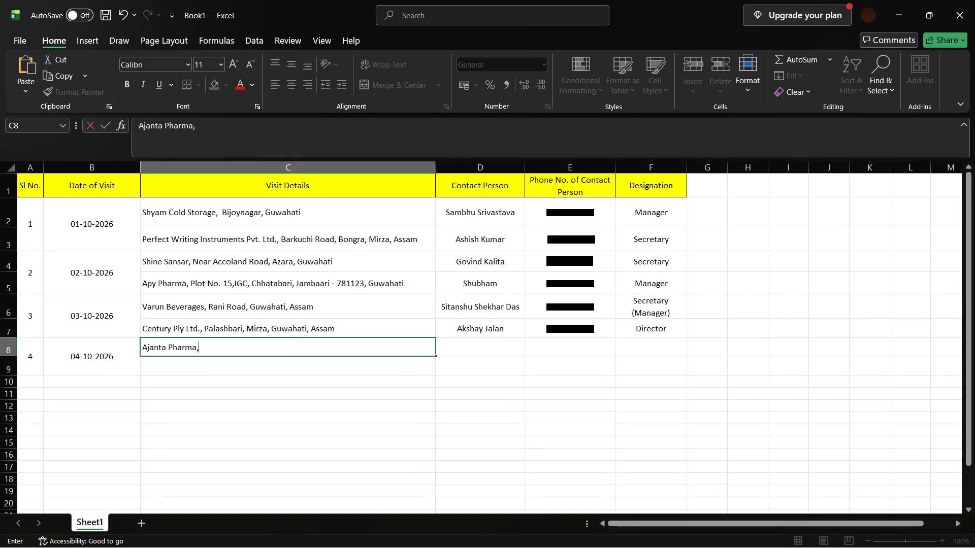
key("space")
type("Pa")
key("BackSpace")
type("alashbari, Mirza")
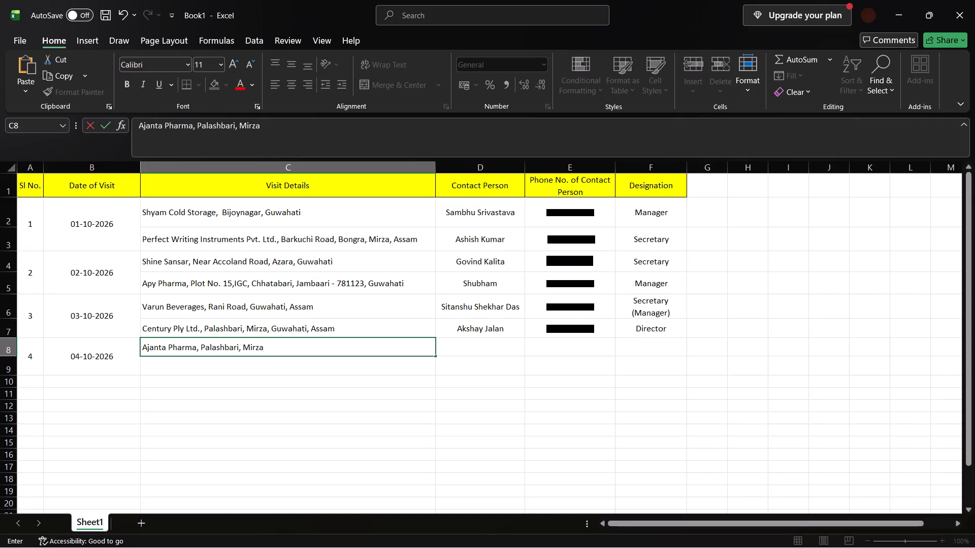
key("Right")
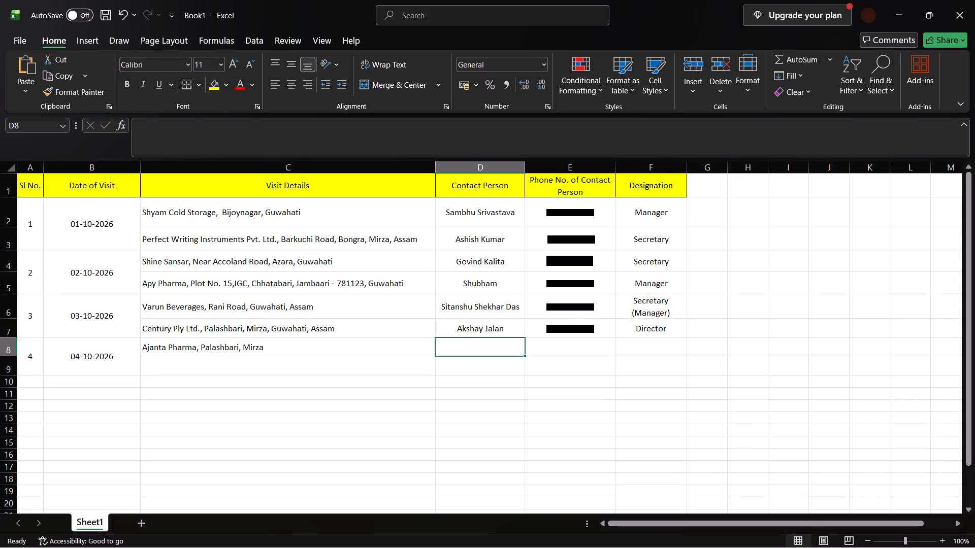
Complete row 8 with the Ajanta Pharma contact person's name, phone number and the designation "Manager".
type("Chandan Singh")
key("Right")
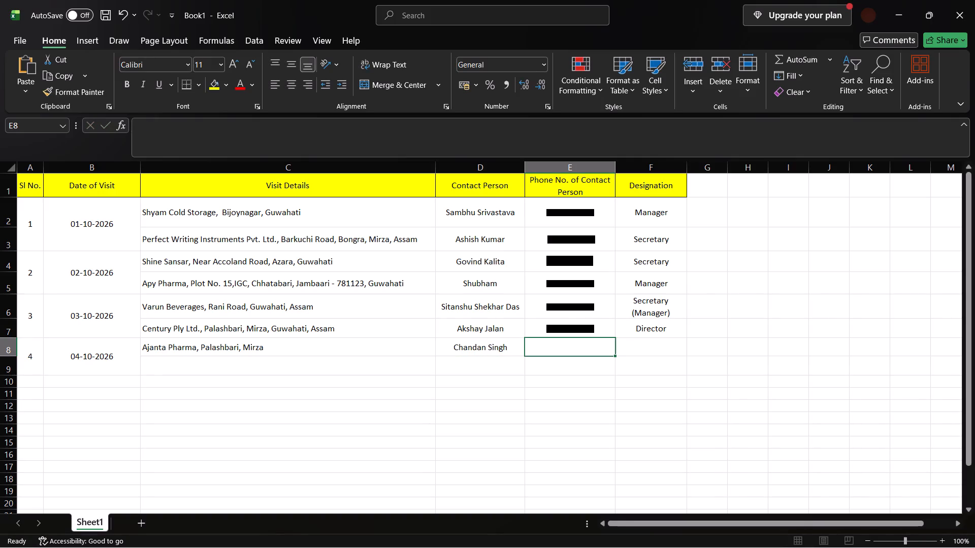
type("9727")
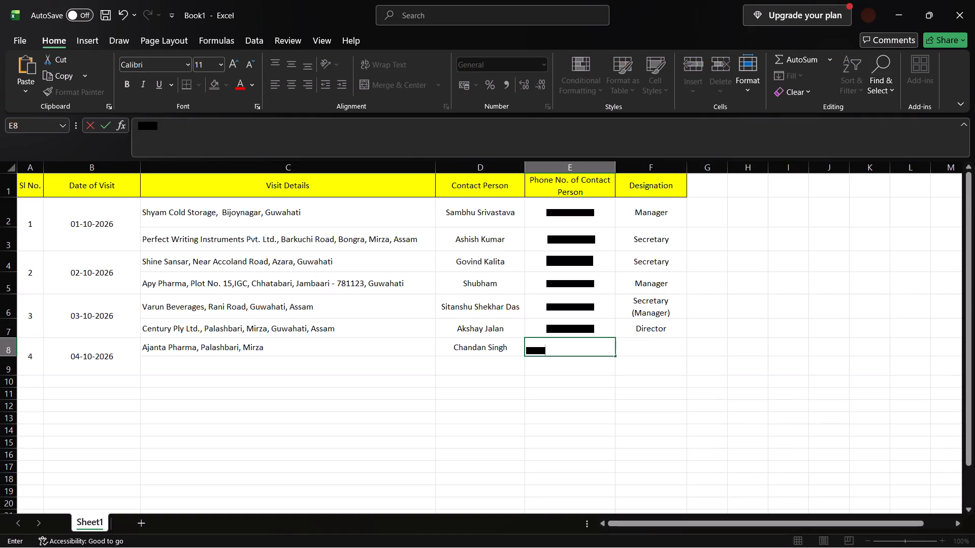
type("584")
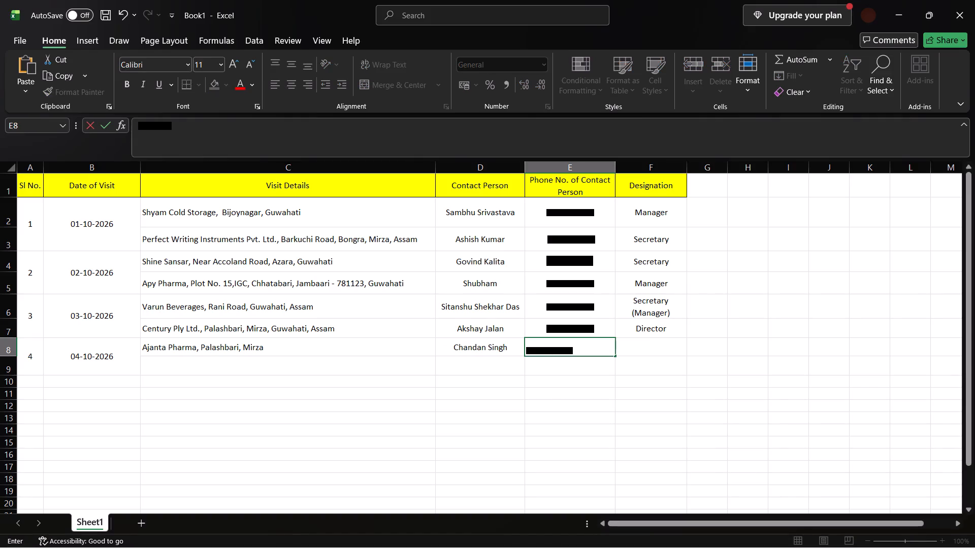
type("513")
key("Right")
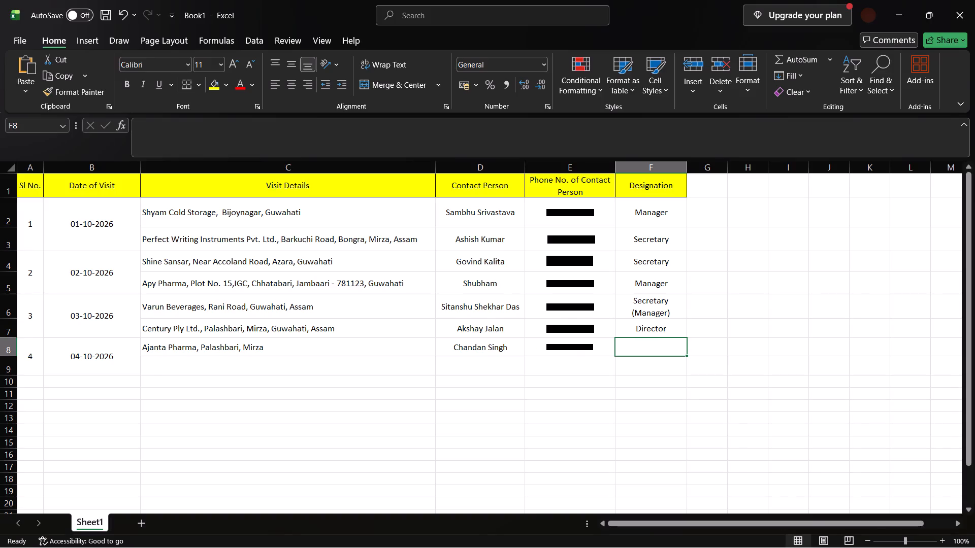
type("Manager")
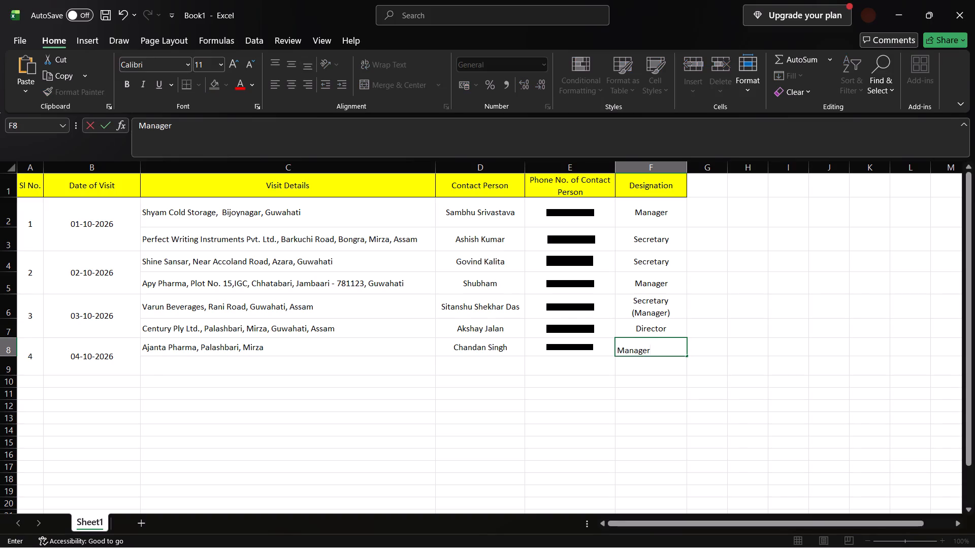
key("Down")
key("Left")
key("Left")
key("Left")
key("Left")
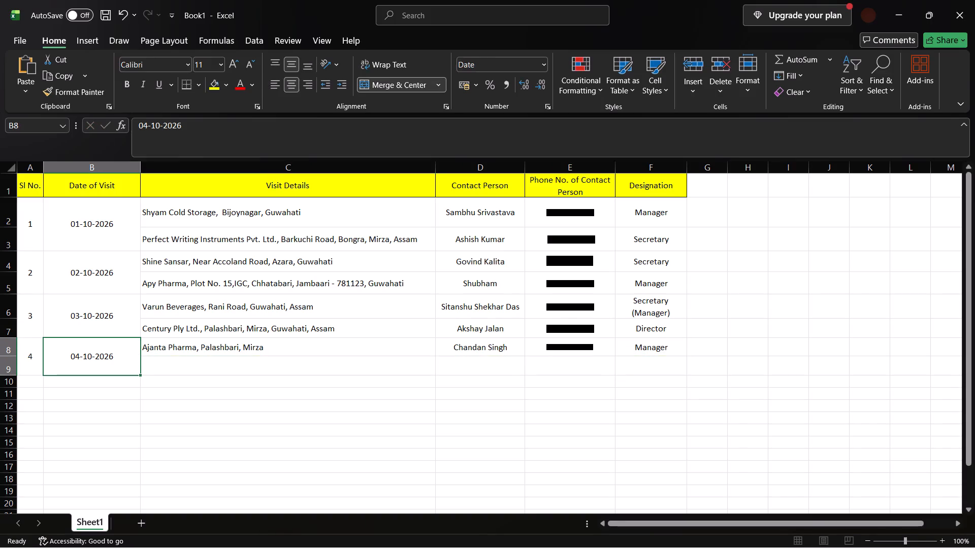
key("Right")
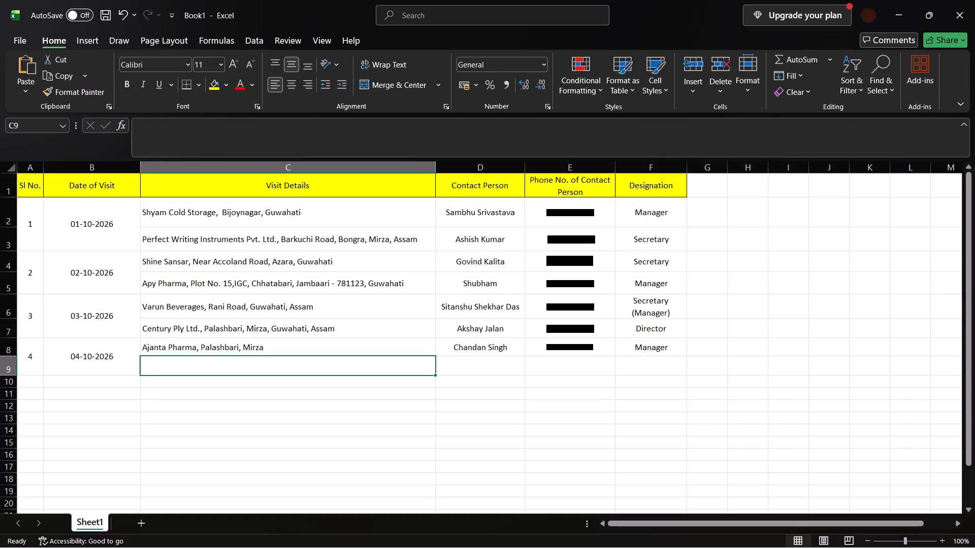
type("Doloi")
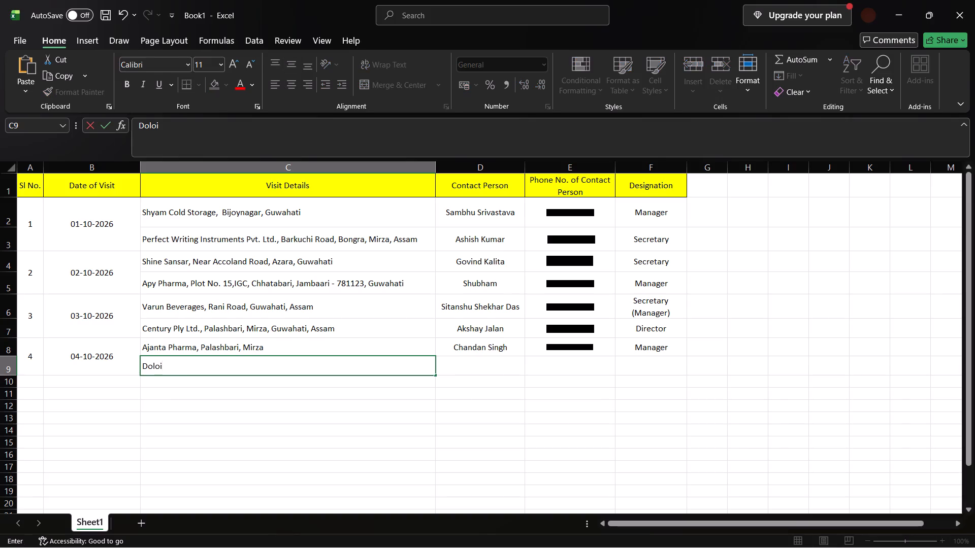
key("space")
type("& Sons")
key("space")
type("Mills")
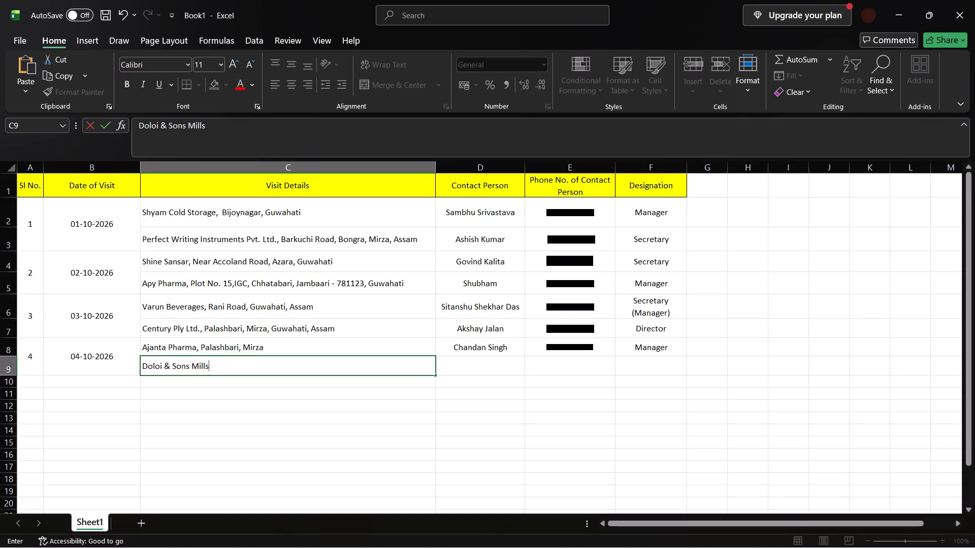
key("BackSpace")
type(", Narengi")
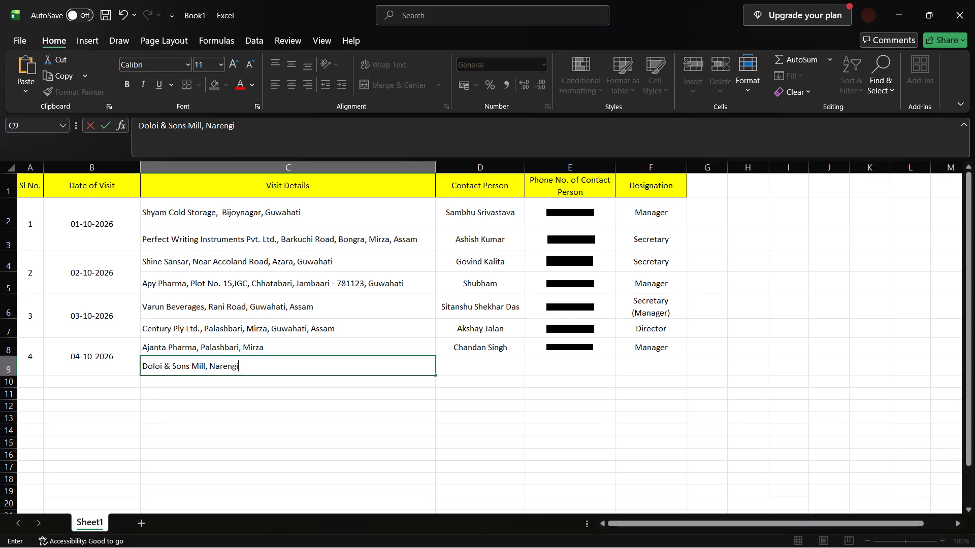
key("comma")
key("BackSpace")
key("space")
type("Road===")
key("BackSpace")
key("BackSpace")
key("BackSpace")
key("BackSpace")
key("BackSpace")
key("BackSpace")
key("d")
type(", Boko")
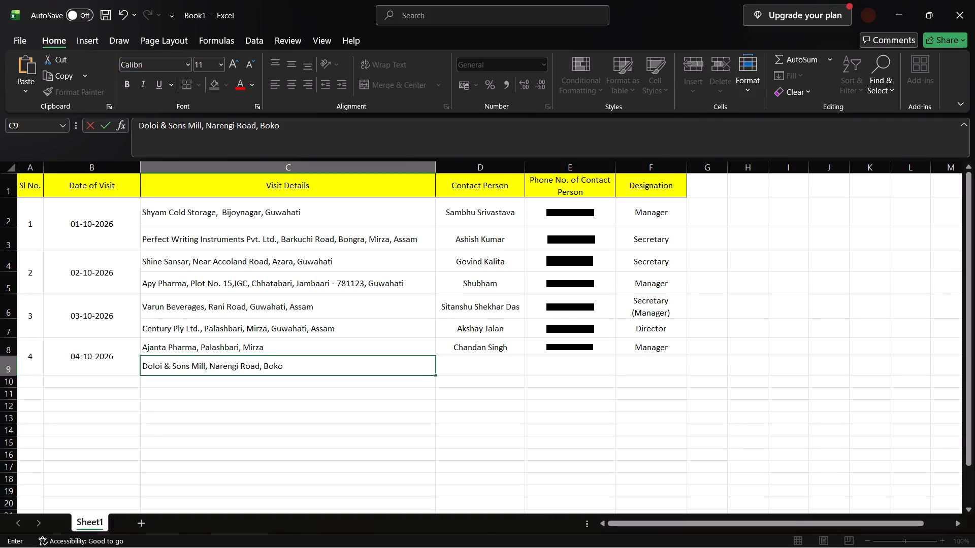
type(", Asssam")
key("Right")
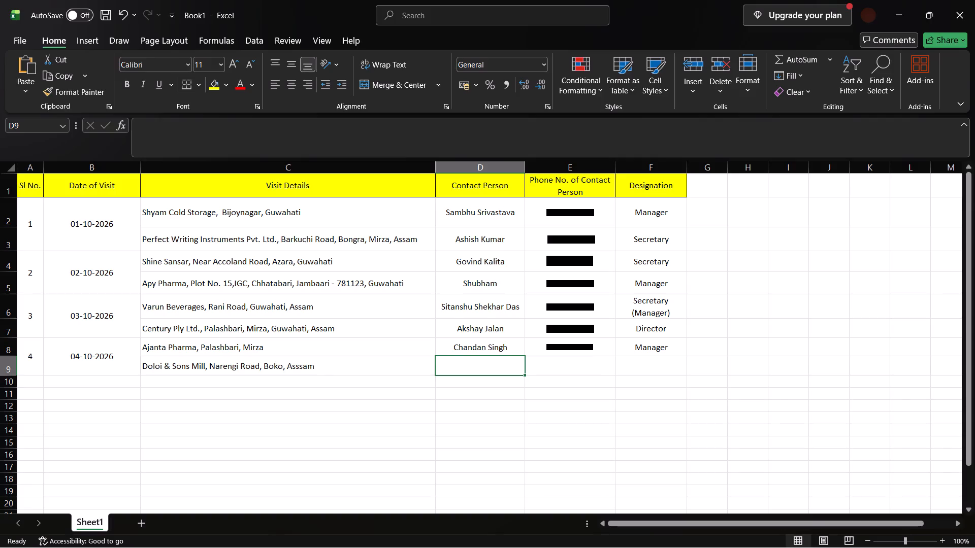
Complete row 9 with the Doloi & Sons Mill contact person's name, phone number and the designation "Director".
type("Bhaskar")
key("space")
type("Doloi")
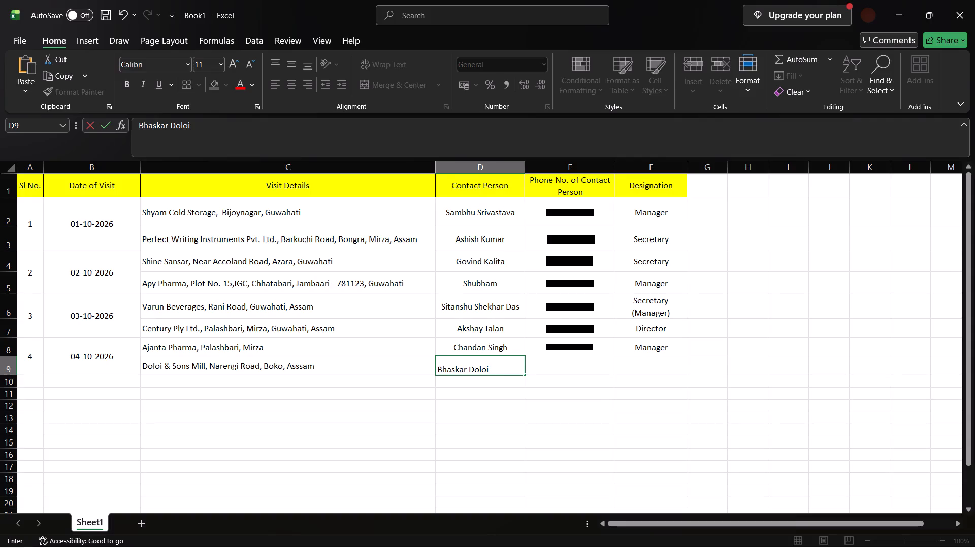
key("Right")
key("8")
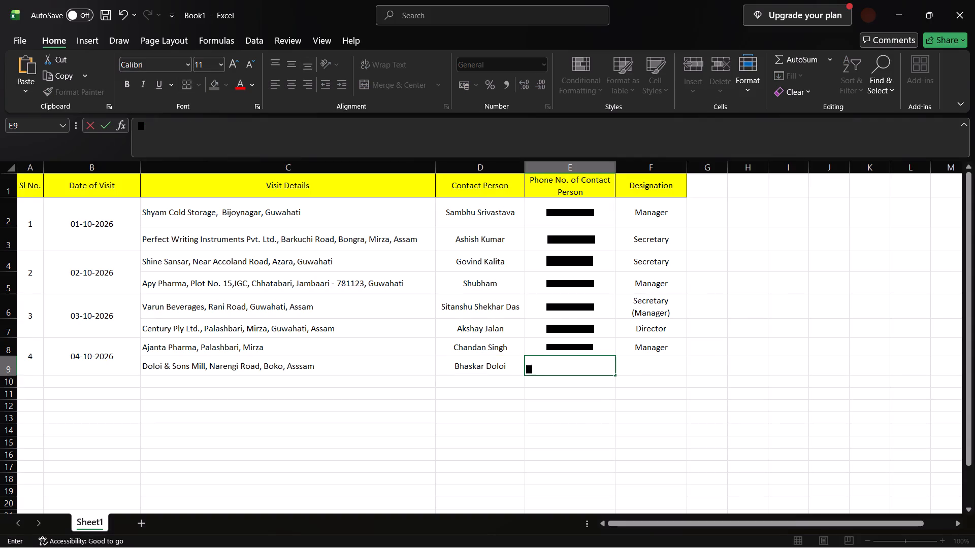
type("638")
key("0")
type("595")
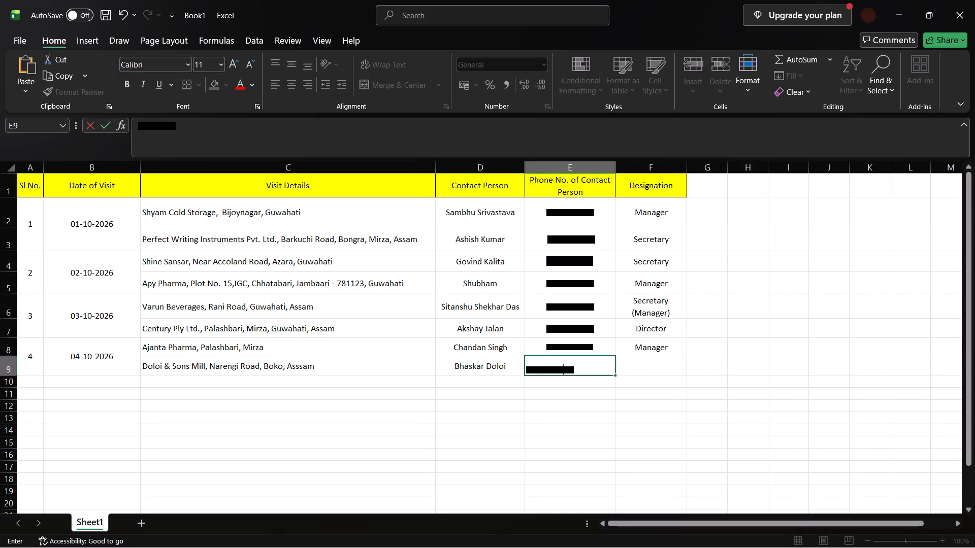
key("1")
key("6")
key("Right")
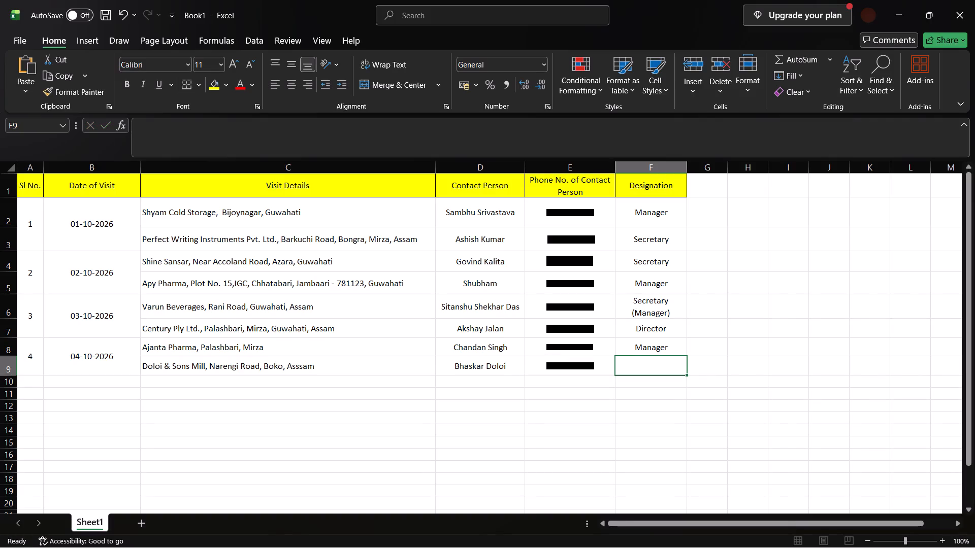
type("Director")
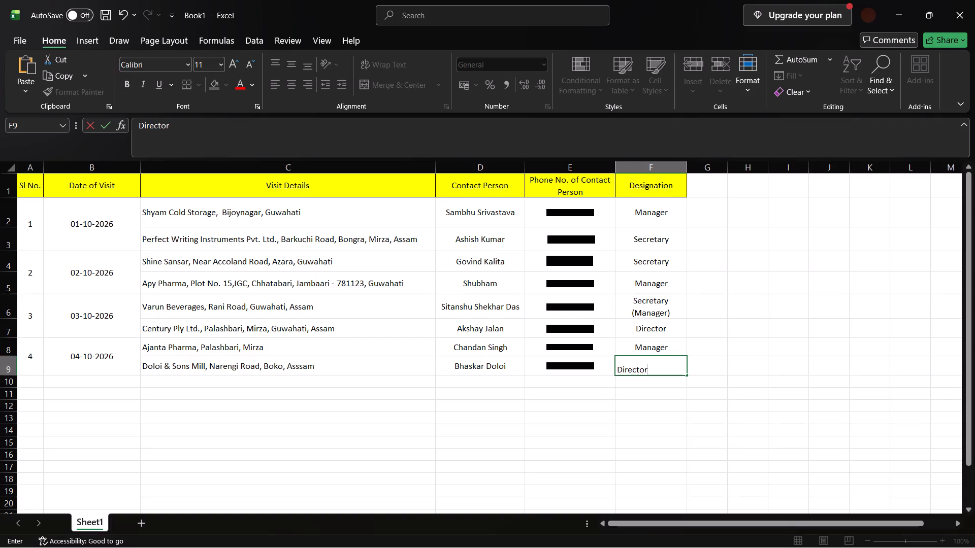
left_click(78, 376)
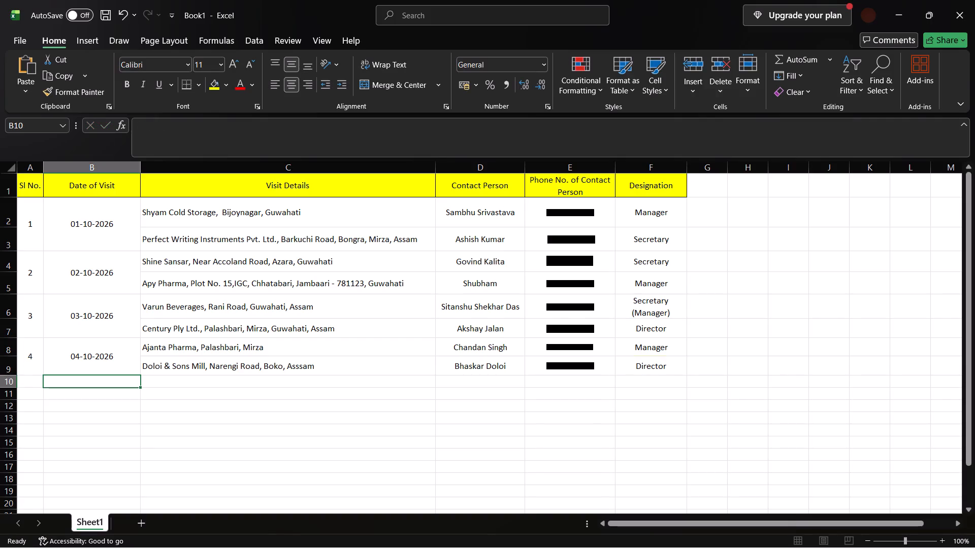
Fill the first visit's block, A2:F3, with a light blue theme colour.
left_click_drag(32, 213, 512, 216)
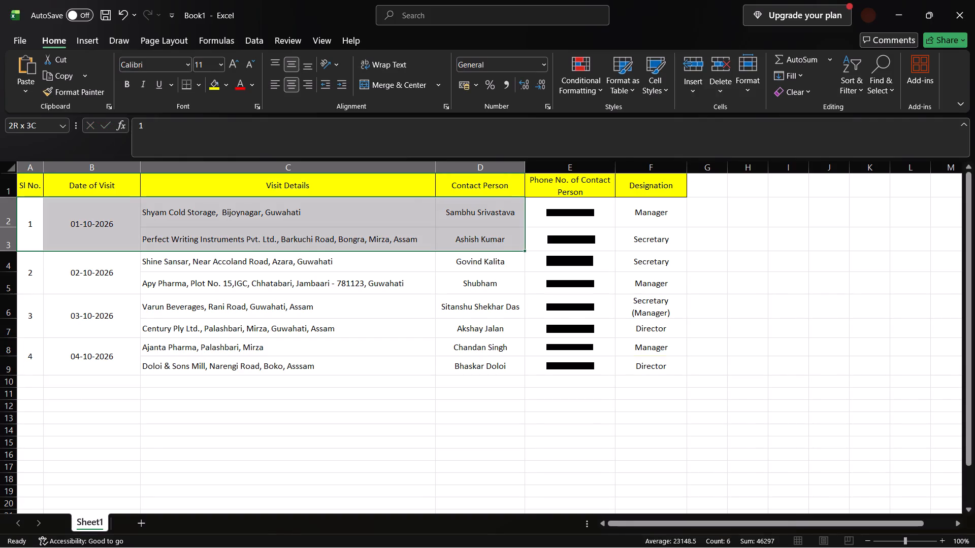
left_click_drag(512, 216, 625, 219)
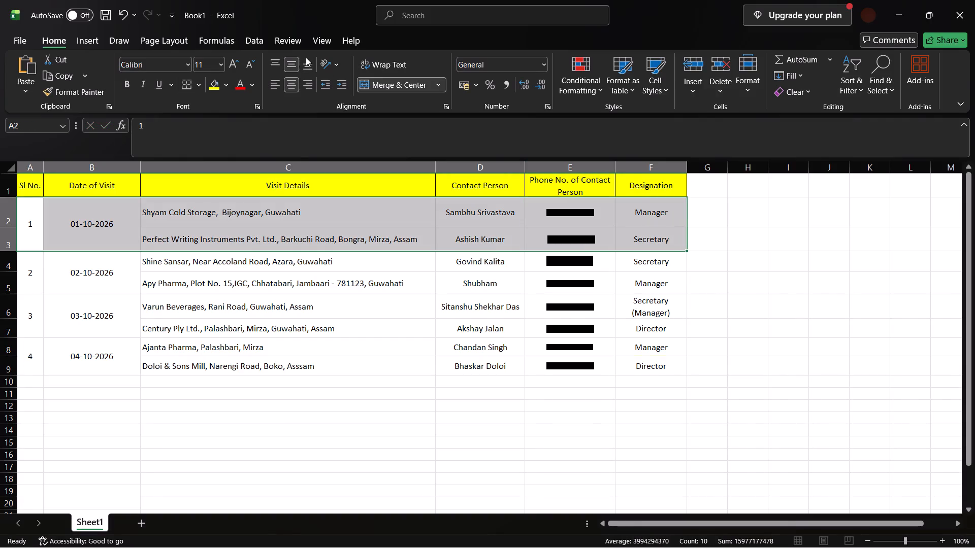
left_click(224, 83)
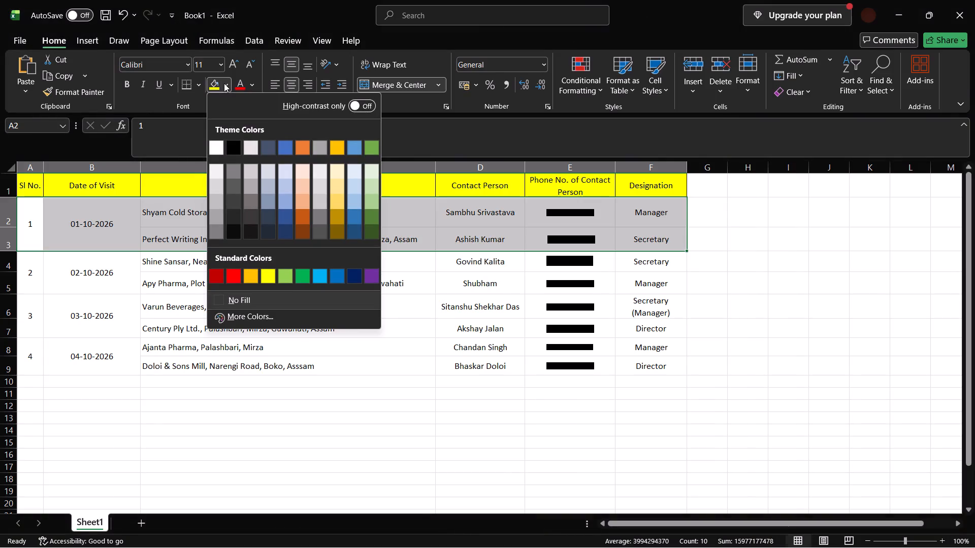
left_click(284, 181)
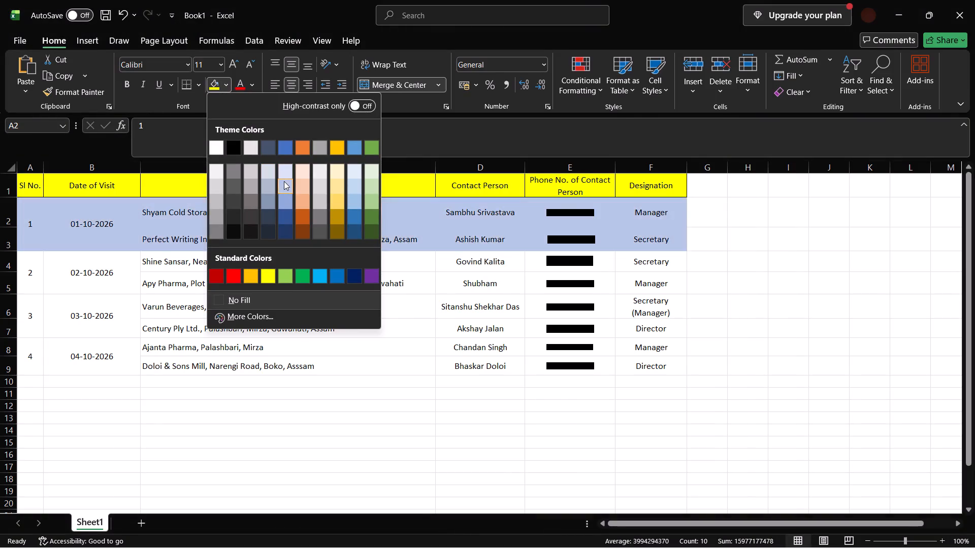
Fill the second visit date's block, A4:F5, with a medium-light gold theme colour.
left_click_drag(32, 261, 624, 276)
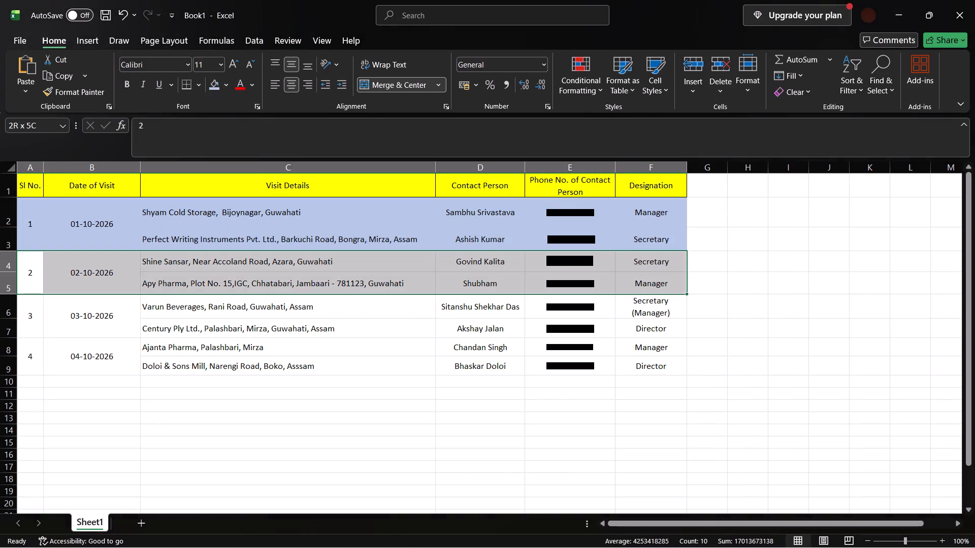
left_click_drag(624, 276, 625, 275)
left_click(223, 84)
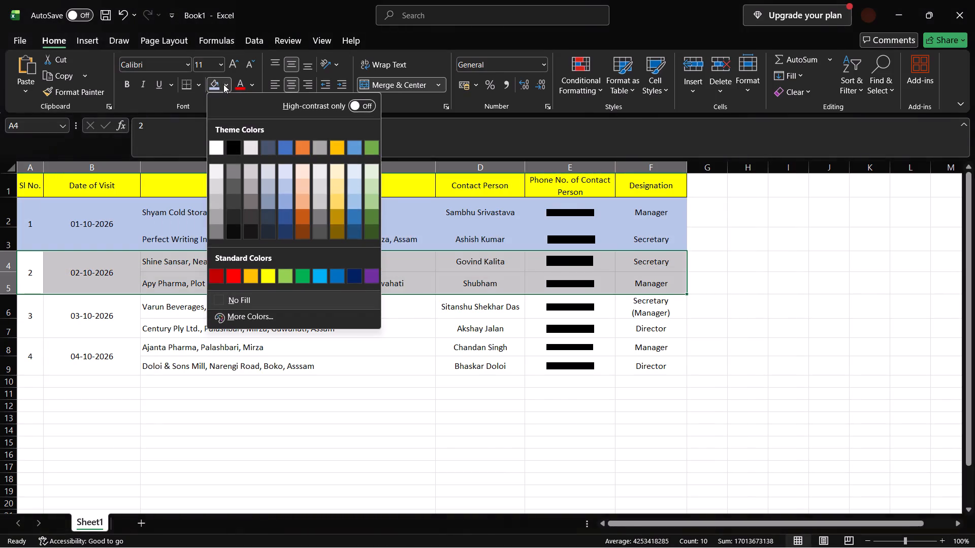
left_click(336, 202)
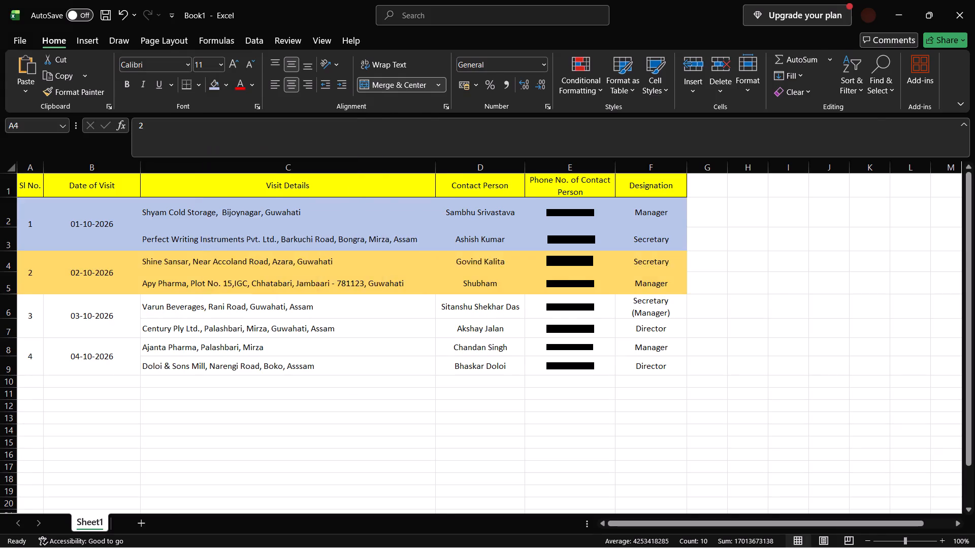
Fill the third visit date's block, A6:F7, with a medium-light green theme colour.
left_click_drag(36, 315, 627, 305)
left_click(222, 82)
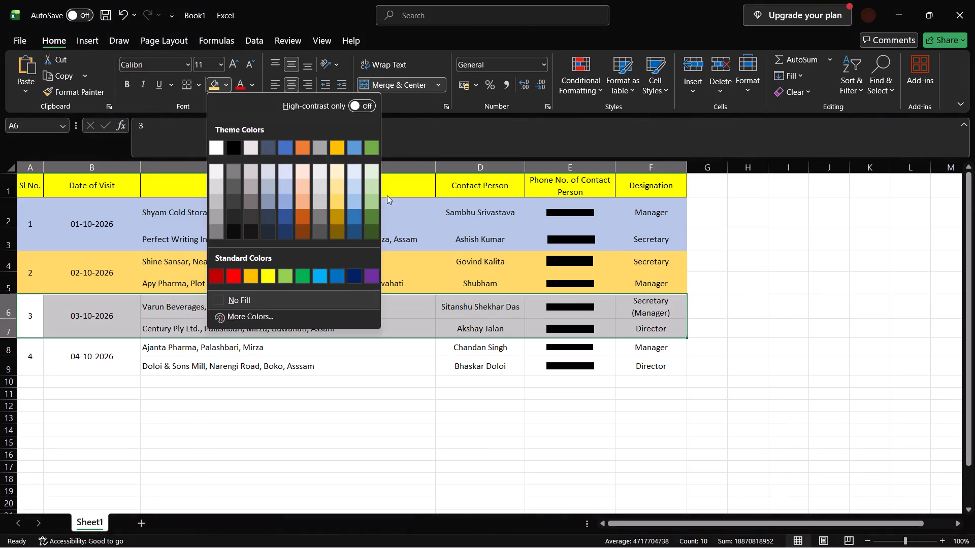
left_click(369, 198)
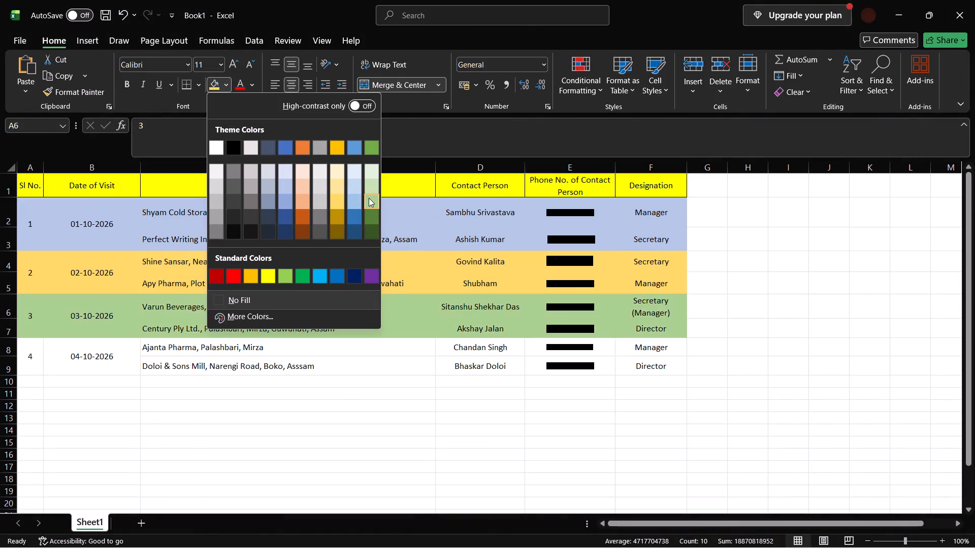
Fill the fourth visit date's block, A8:F9, with a light grey theme colour.
left_click_drag(32, 353, 602, 340)
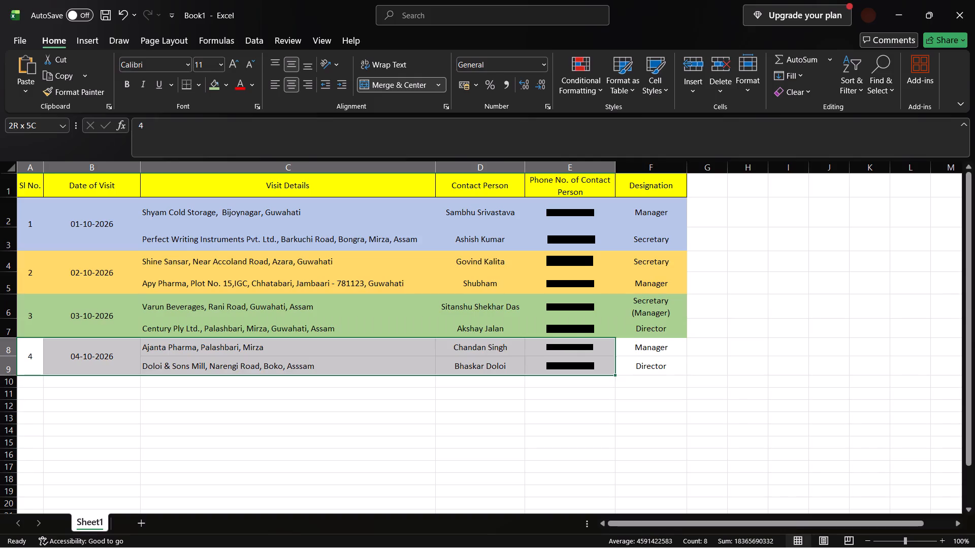
left_click_drag(602, 340, 623, 348)
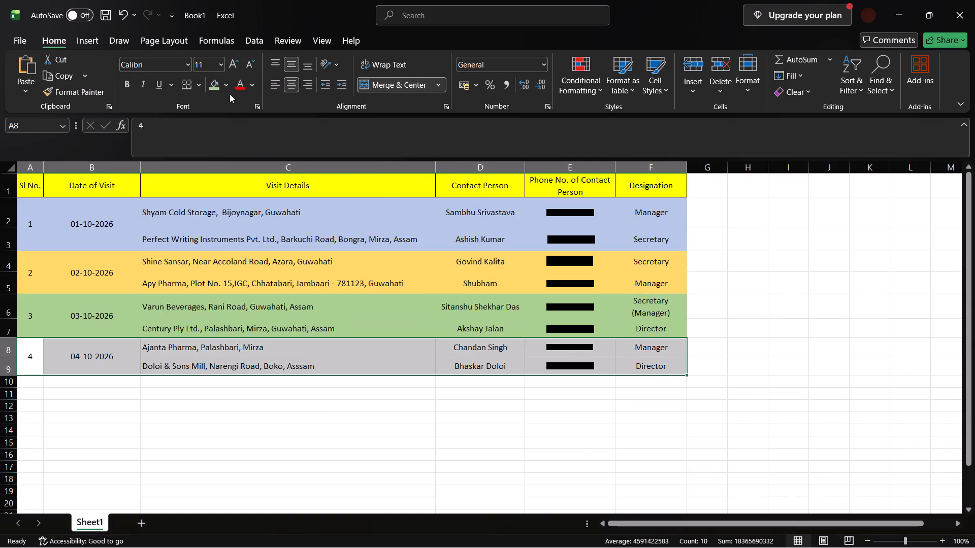
left_click(225, 86)
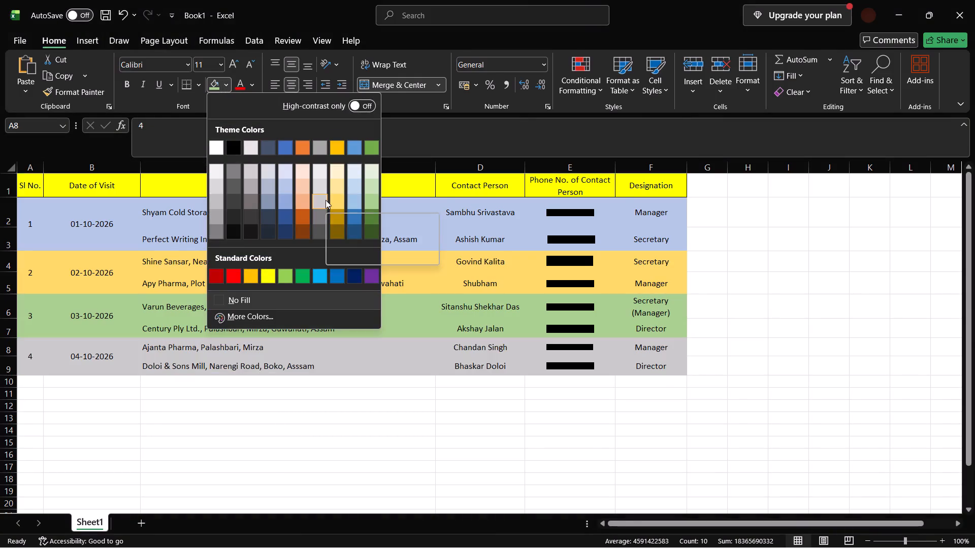
left_click(326, 200)
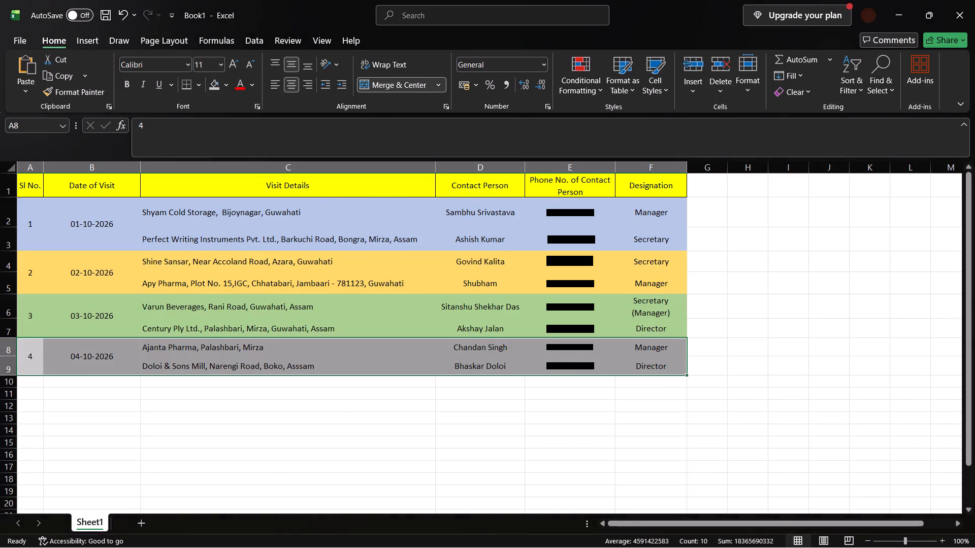
Slightly increase the heights of rows 4 to 9 so the visit rows are more evenly spaced.
left_click_drag(8, 375, 11, 384)
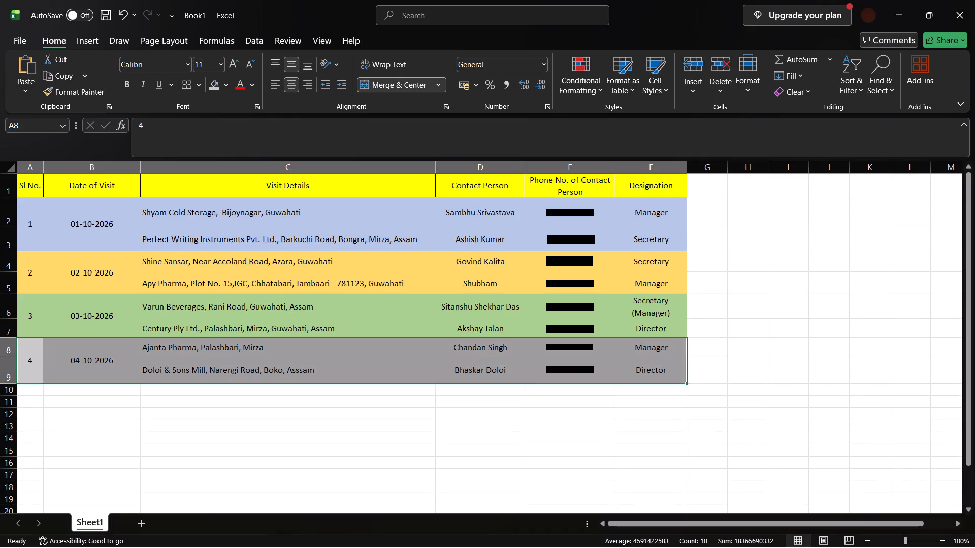
left_click(11, 355)
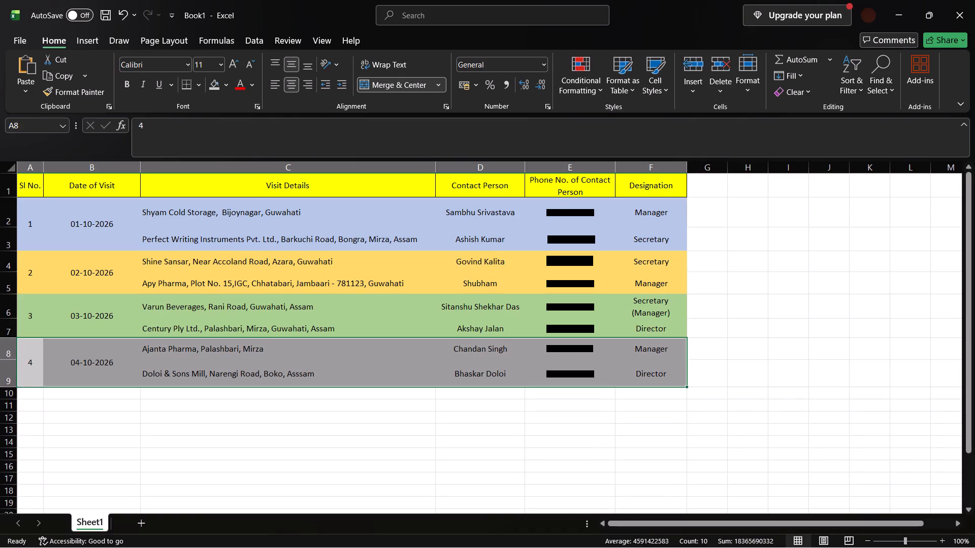
left_click(14, 291)
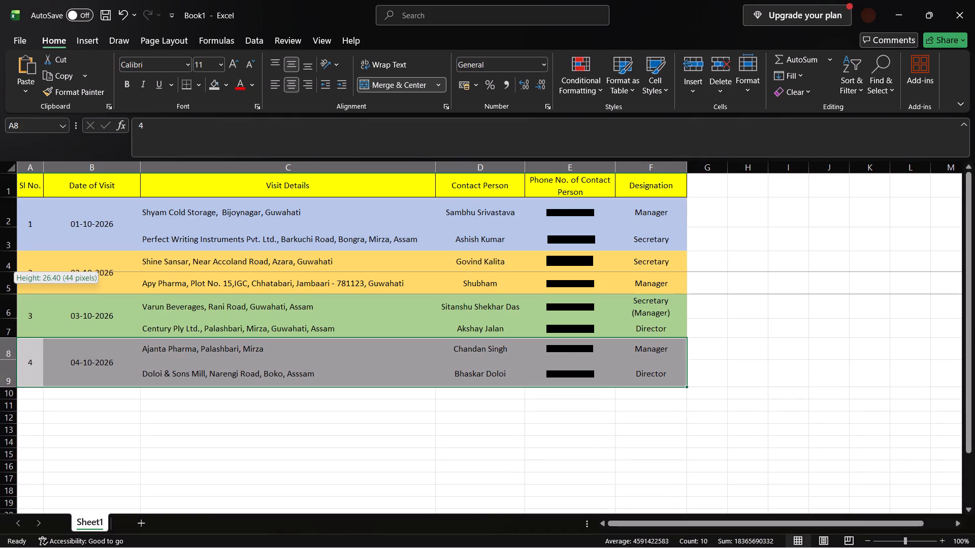
left_click(9, 318)
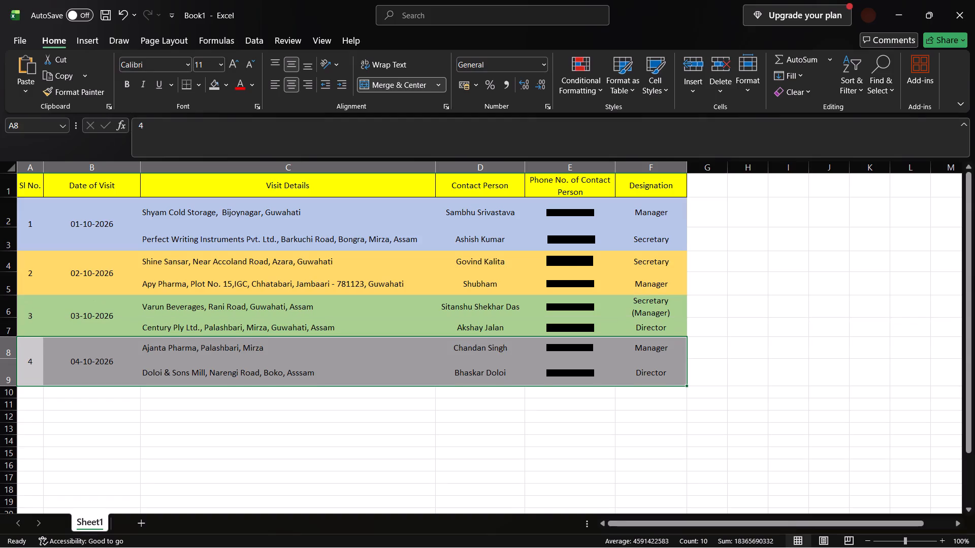
left_click(9, 316)
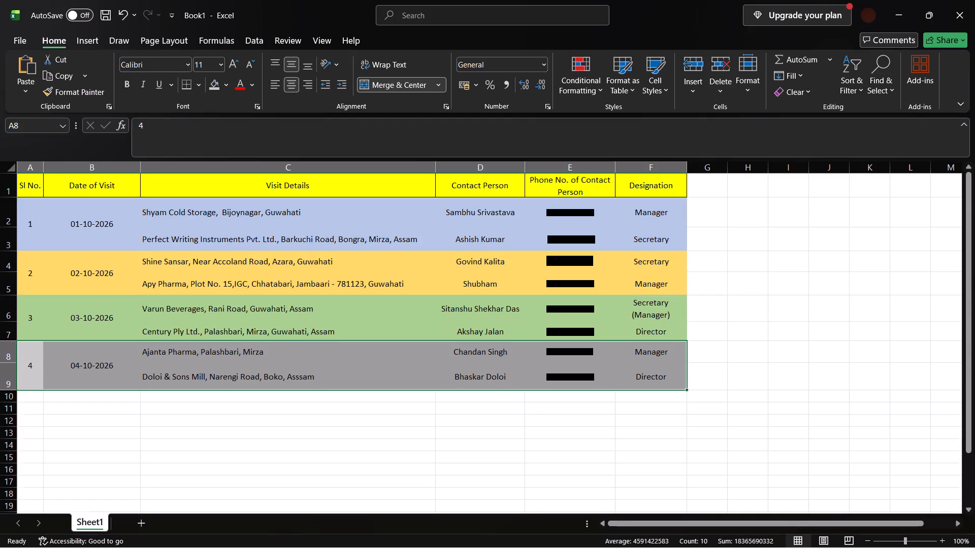
left_click(9, 339)
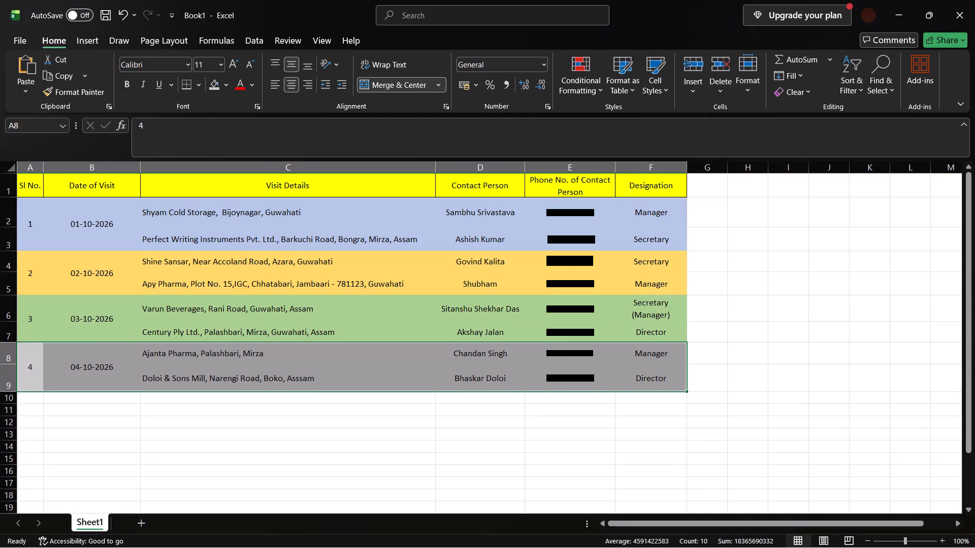
left_click(8, 294)
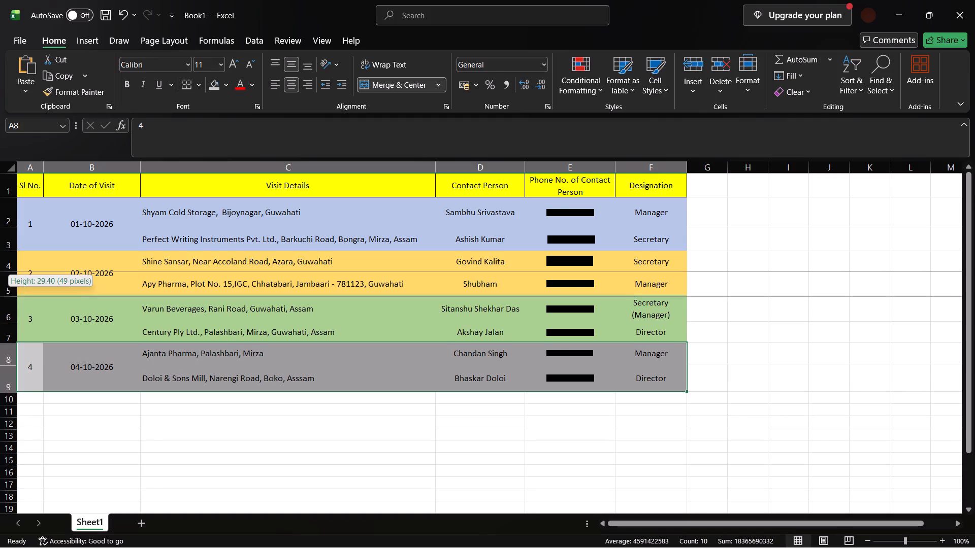
left_click(10, 269)
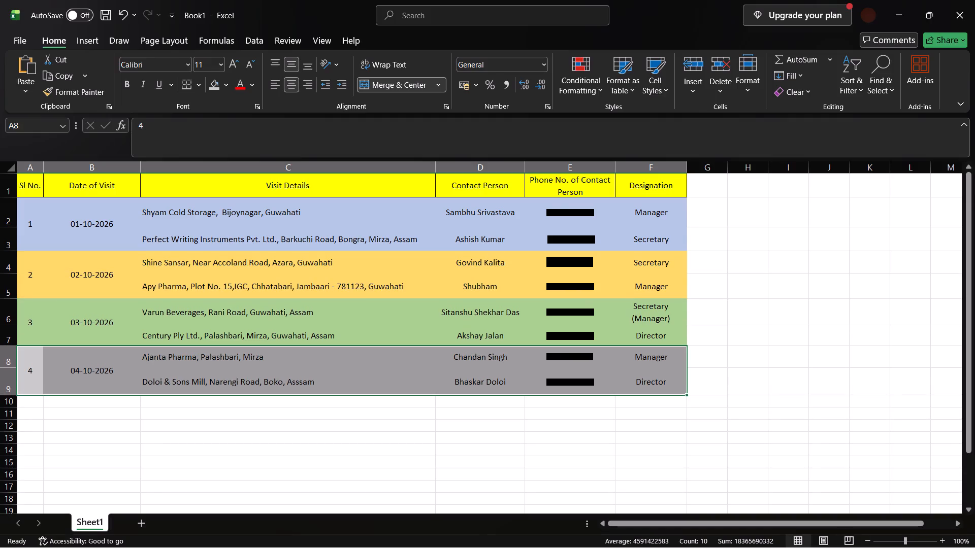
Merge and center cells A10:A11, and likewise B10:B11, for the fifth visit entry.
left_click_drag(24, 398, 24, 412)
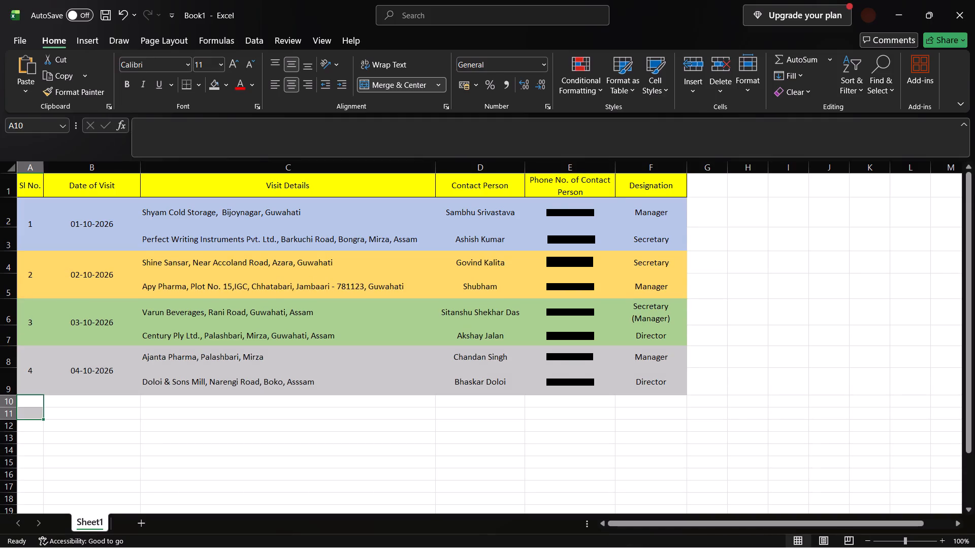
left_click_drag(24, 412, 24, 412)
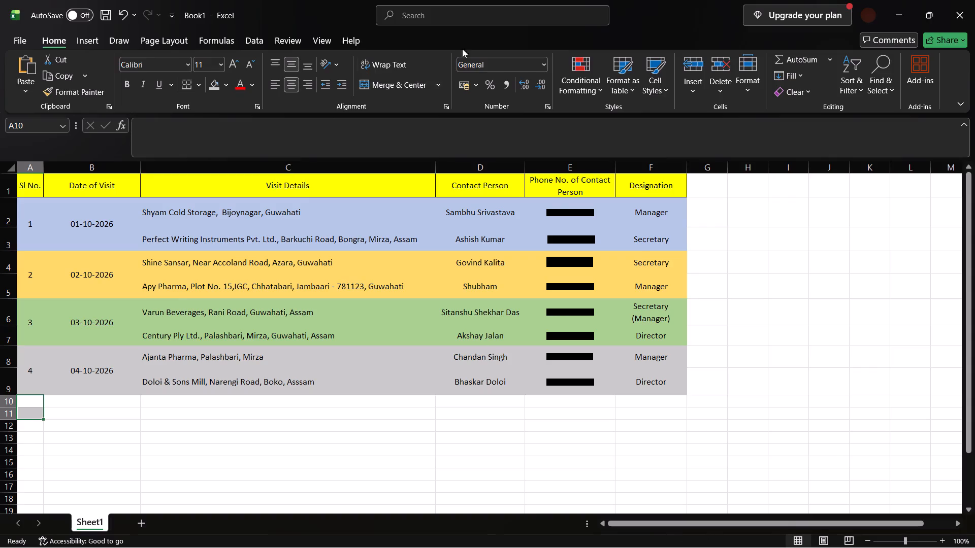
left_click(392, 75)
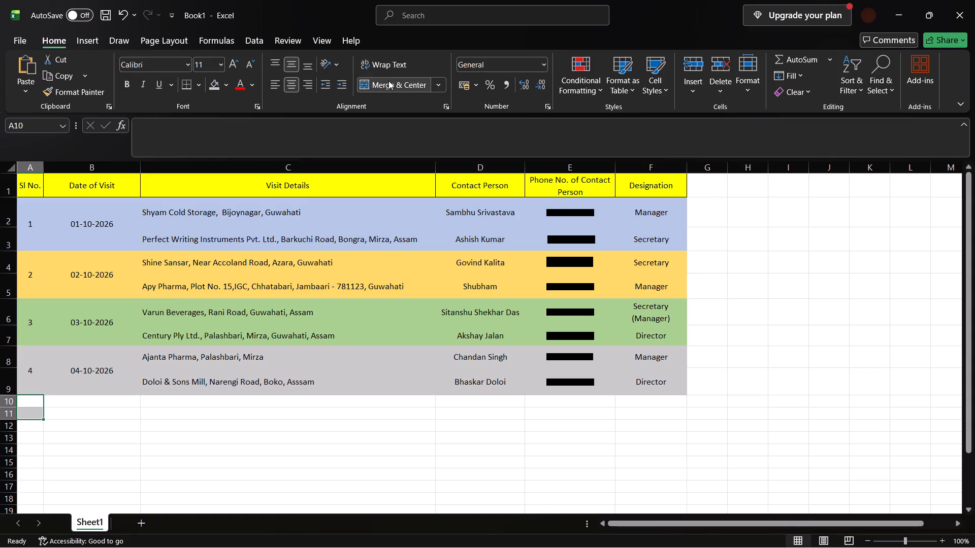
left_click(388, 81)
left_click_drag(101, 398, 95, 409)
left_click(391, 87)
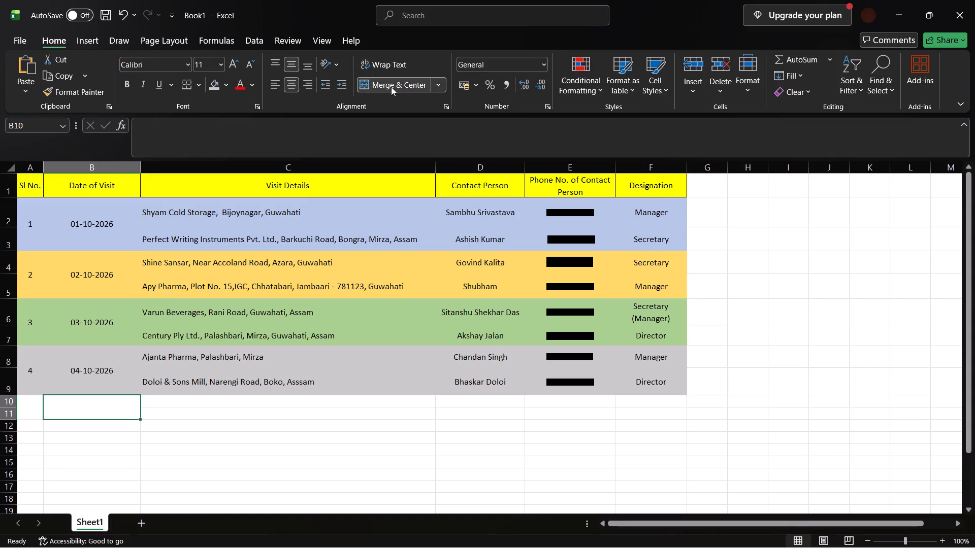
Enter serial number 5 in merged cell A10 and the visit date 06-10-206 in merged cell B10.
left_click(35, 410)
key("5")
key("Right")
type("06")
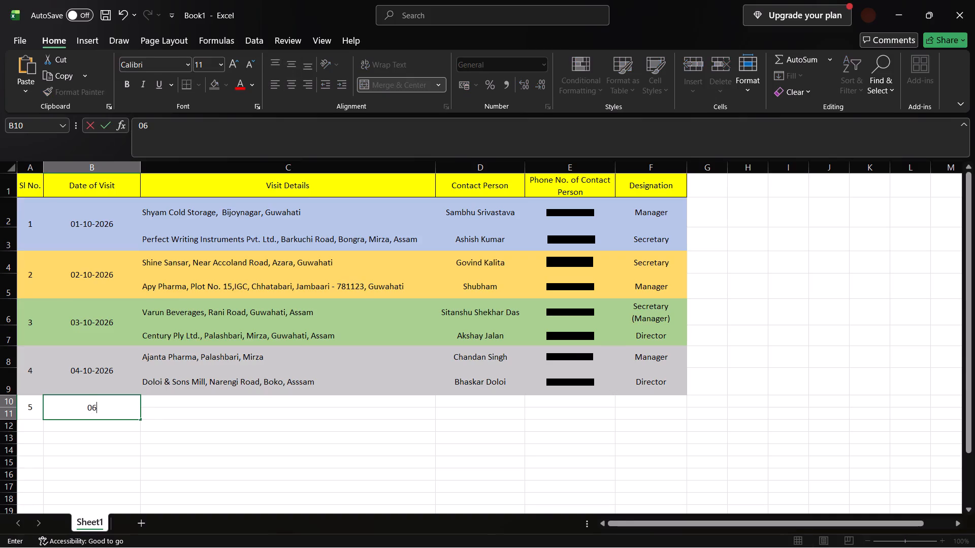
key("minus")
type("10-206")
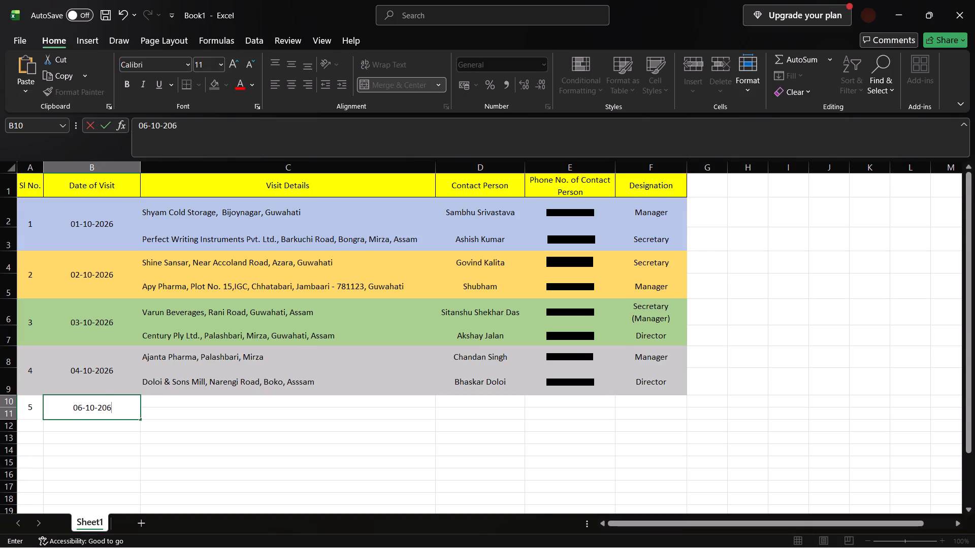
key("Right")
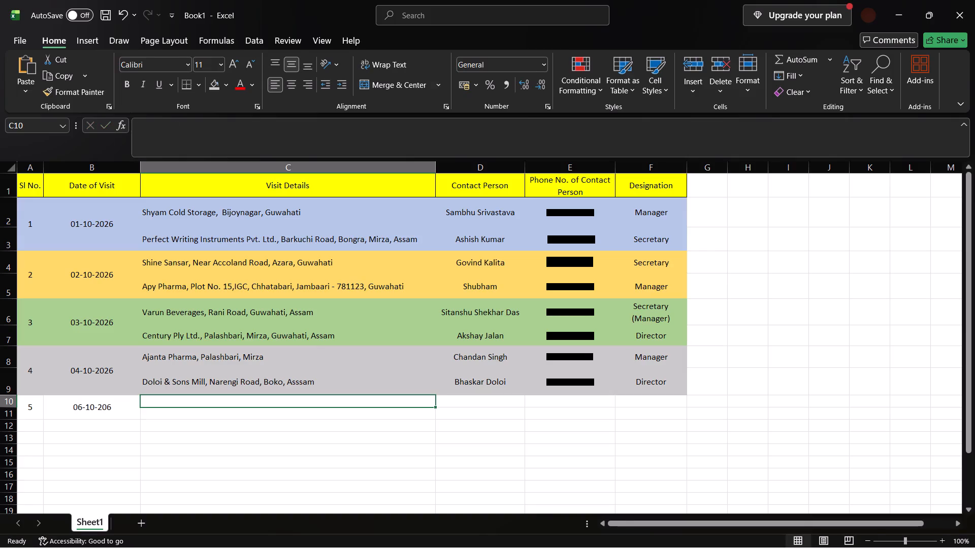
Enter the fifth date's first visit details in C10 as "Lalit Polyware LLP, Chhatabari, Guwahati".
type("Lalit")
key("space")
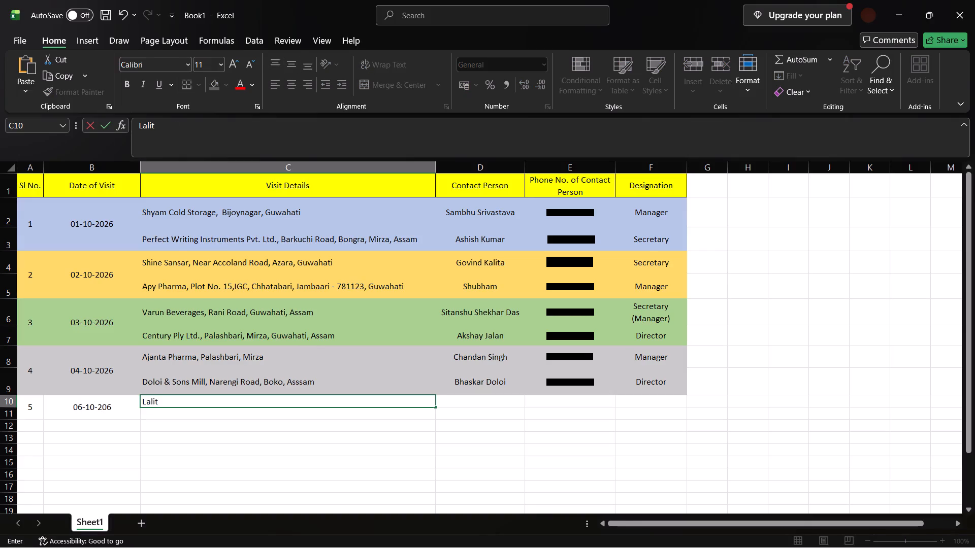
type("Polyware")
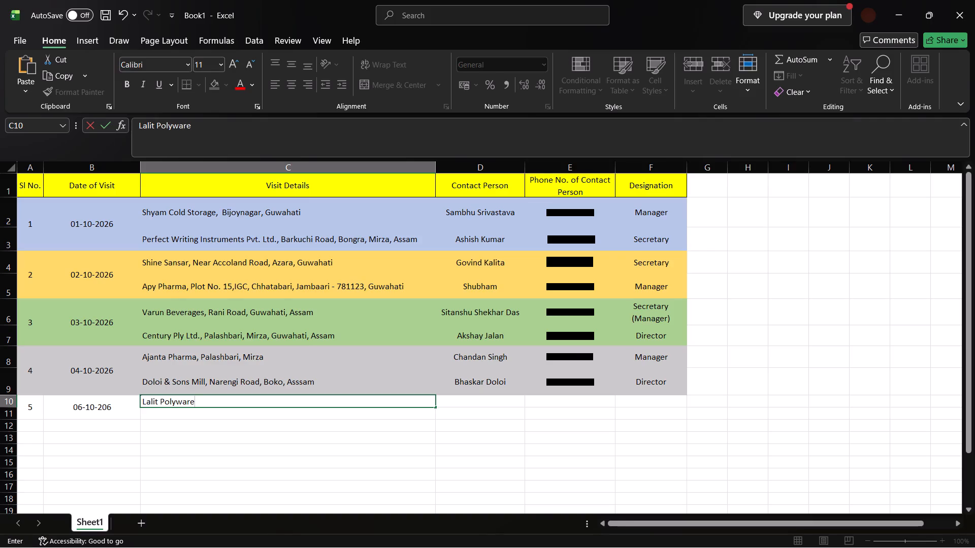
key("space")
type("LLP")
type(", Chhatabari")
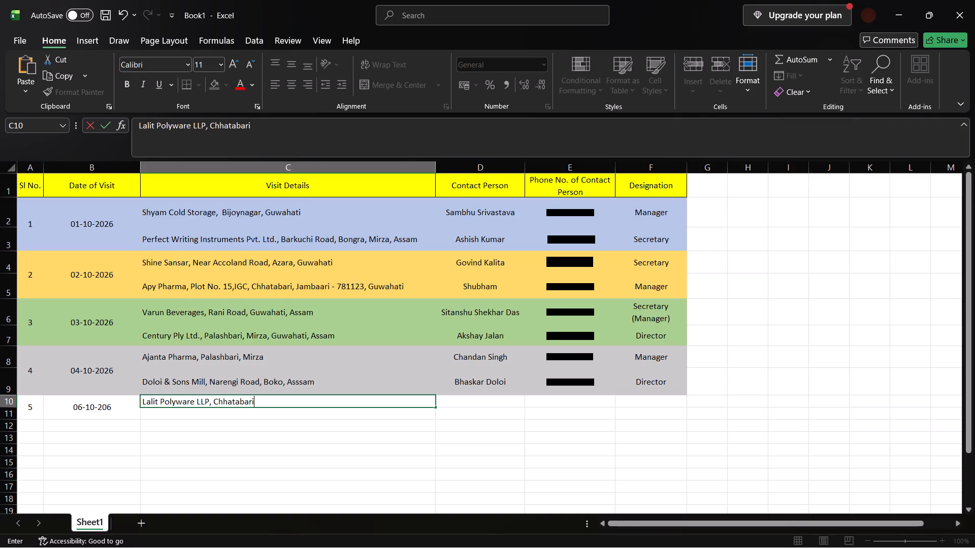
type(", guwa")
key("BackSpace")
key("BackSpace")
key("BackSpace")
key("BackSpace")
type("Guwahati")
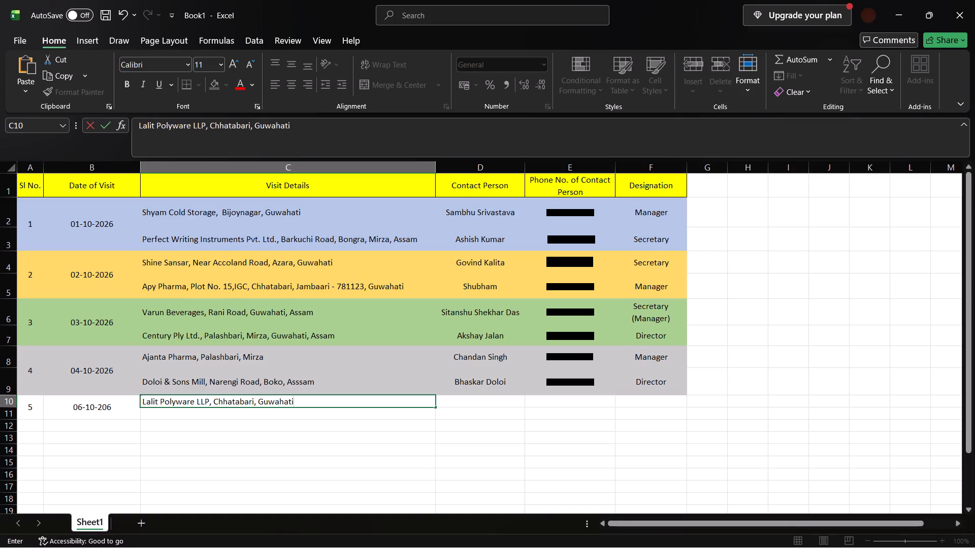
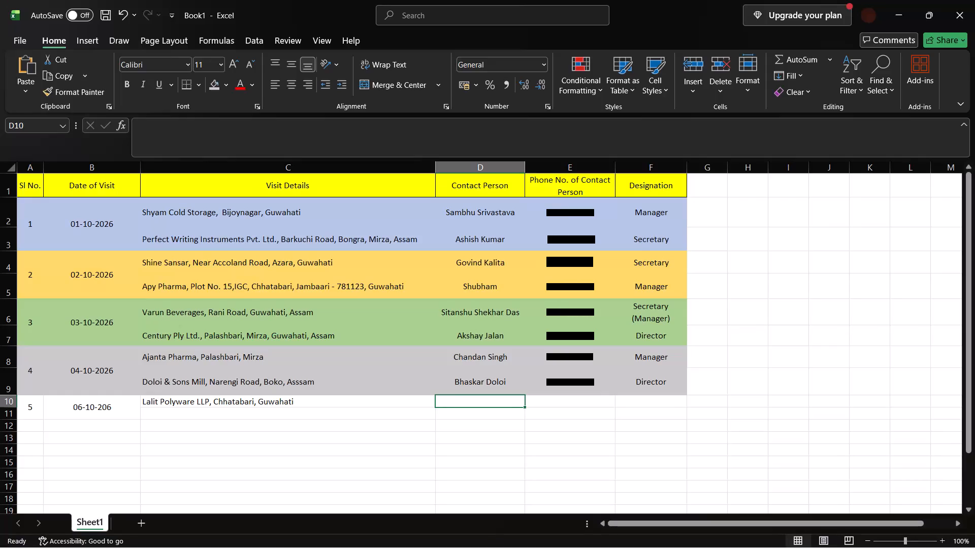
Enter the contact person's name for the Lalit Polyware visit in cell D10.
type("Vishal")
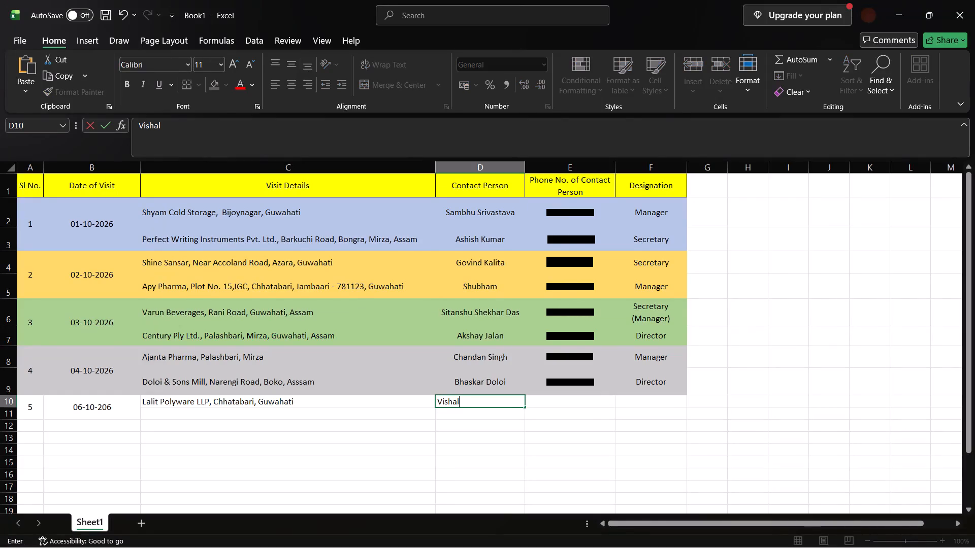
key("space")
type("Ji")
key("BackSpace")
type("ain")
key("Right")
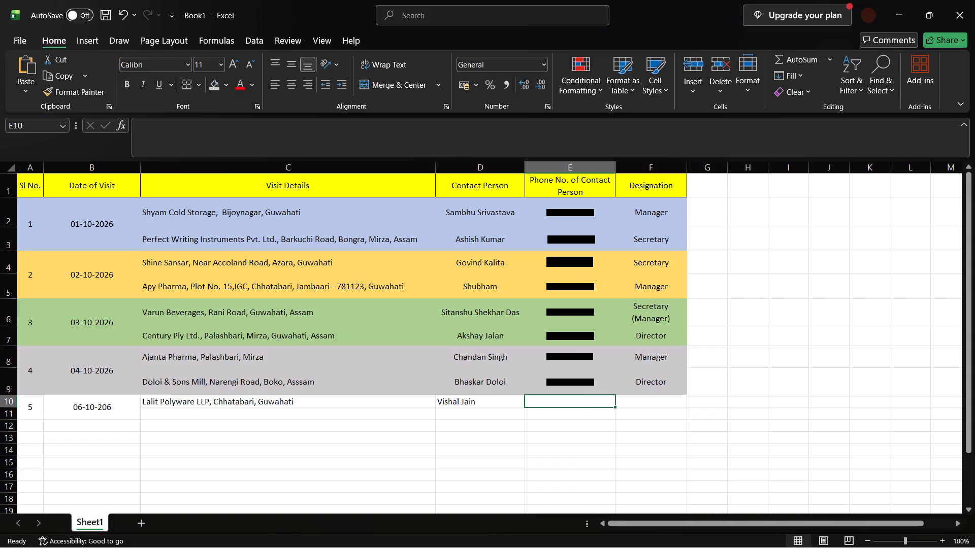
Enter the Lalit Polyware contact's phone number in E10 and the designation "Director" in F10.
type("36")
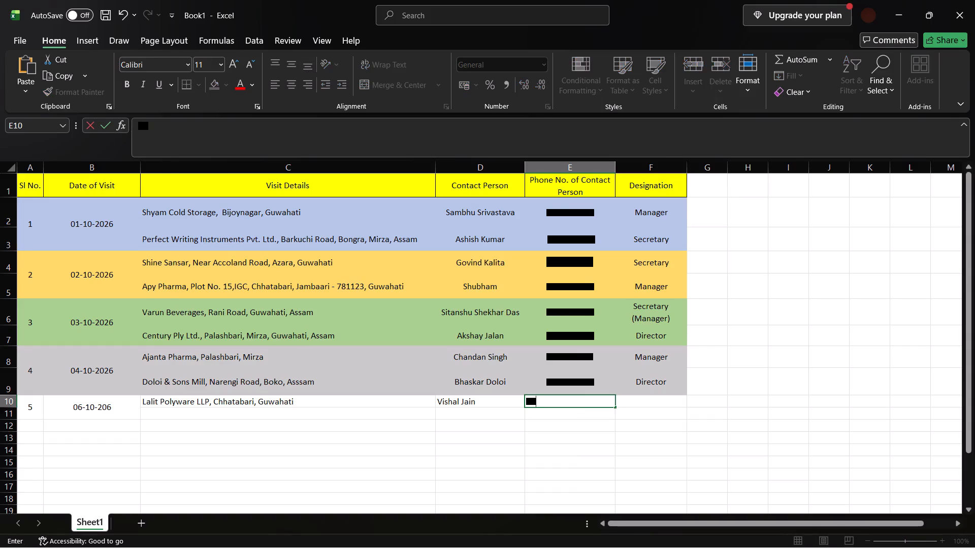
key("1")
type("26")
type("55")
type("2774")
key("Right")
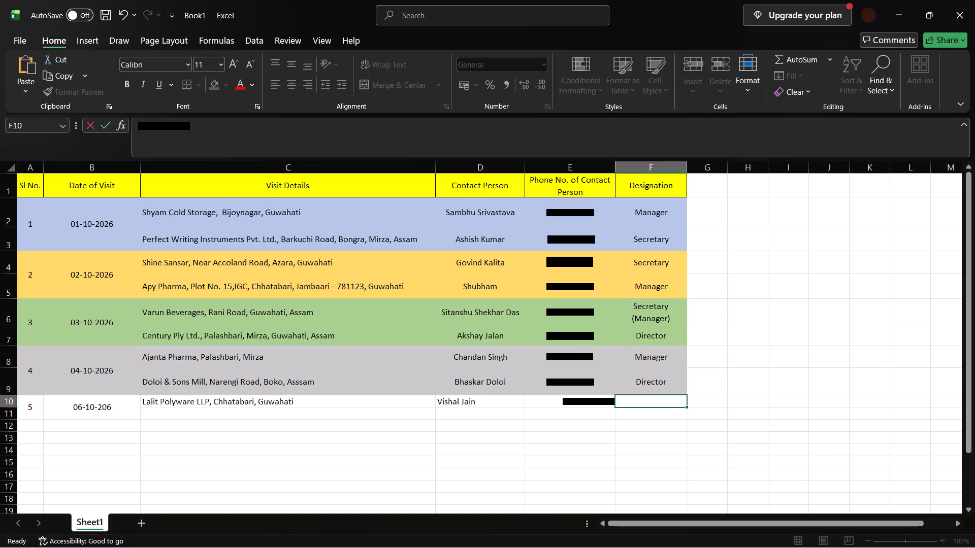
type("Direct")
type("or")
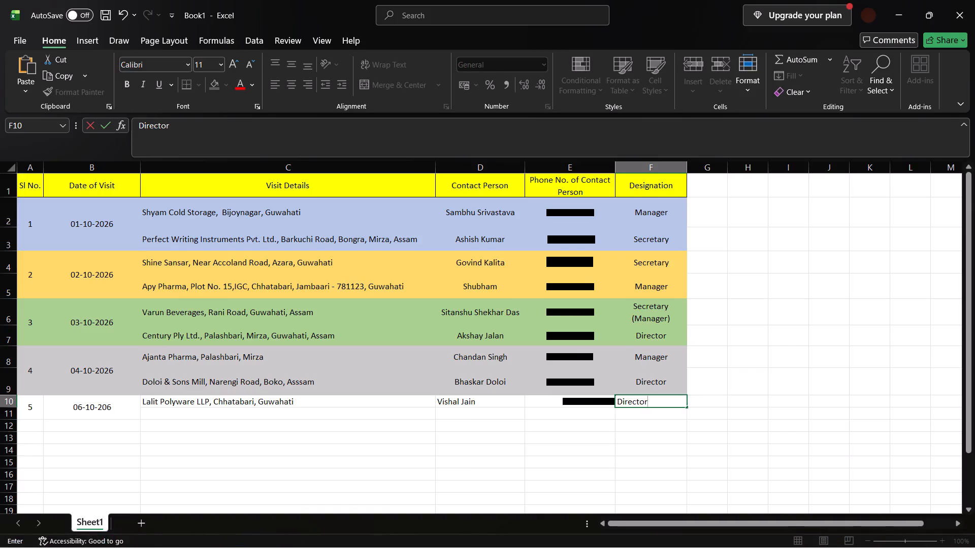
Center the contact details in D10:F10 horizontally and align them to the middle vertically.
left_click_drag(499, 404, 641, 403)
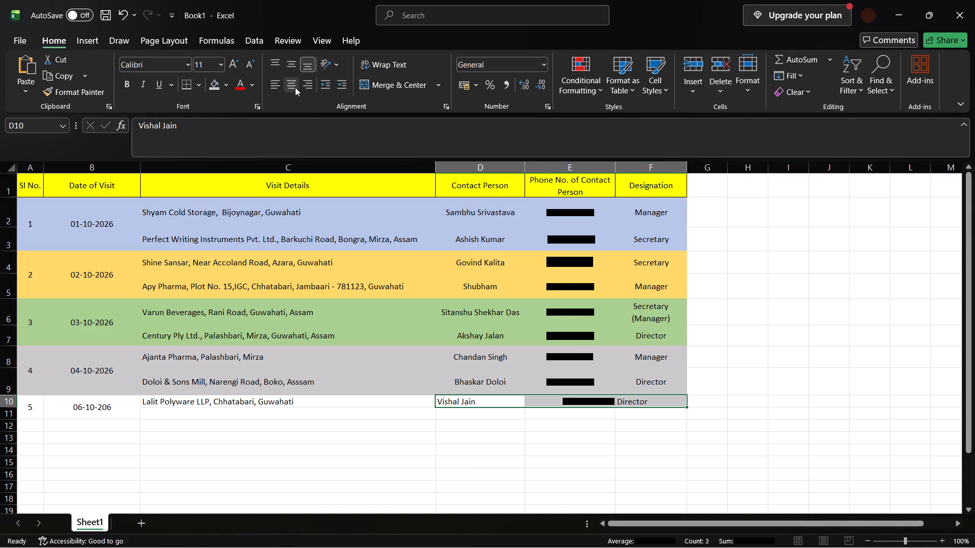
left_click(290, 86)
left_click(291, 67)
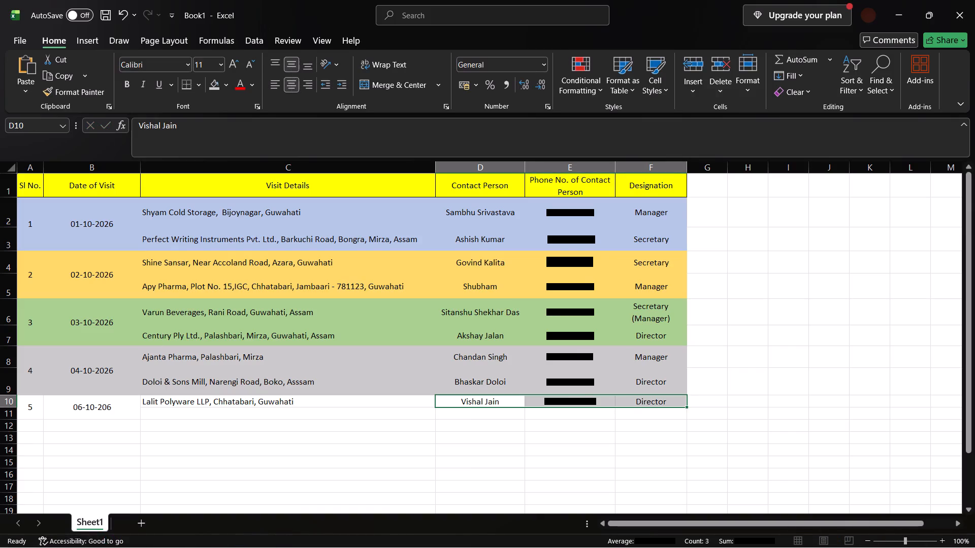
Enter the fifth date's second visit details in C11 as "Britannia Industries, Rampur No. 3, Dhantula, Rangamati, Kampur".
left_click(178, 416)
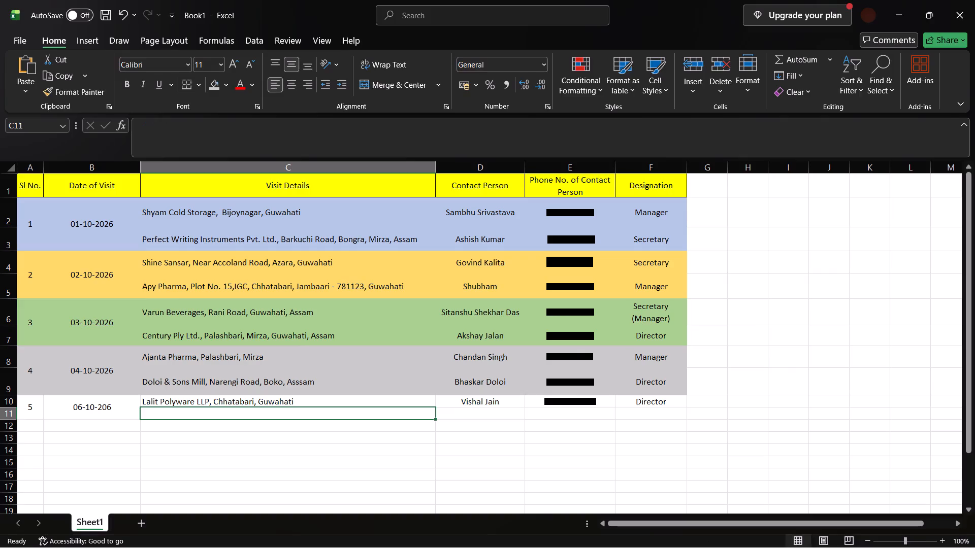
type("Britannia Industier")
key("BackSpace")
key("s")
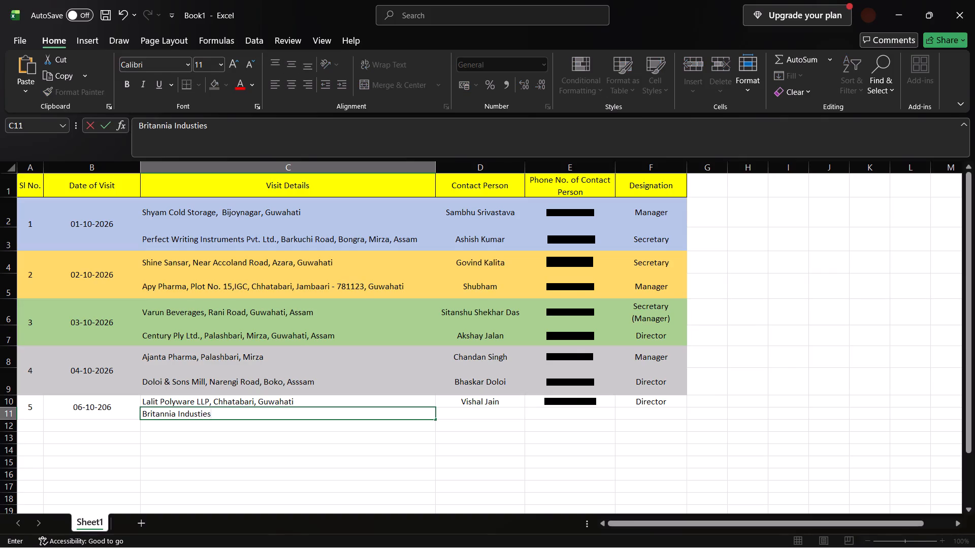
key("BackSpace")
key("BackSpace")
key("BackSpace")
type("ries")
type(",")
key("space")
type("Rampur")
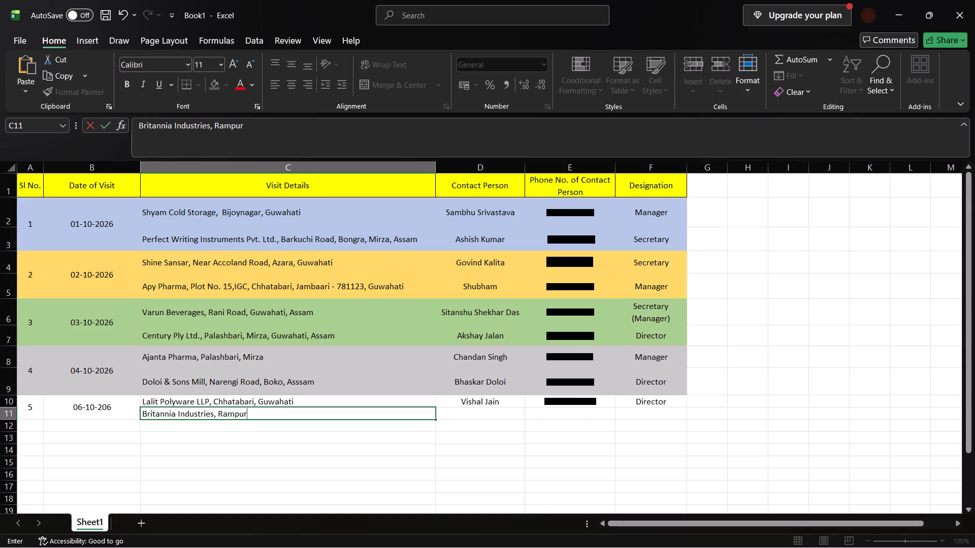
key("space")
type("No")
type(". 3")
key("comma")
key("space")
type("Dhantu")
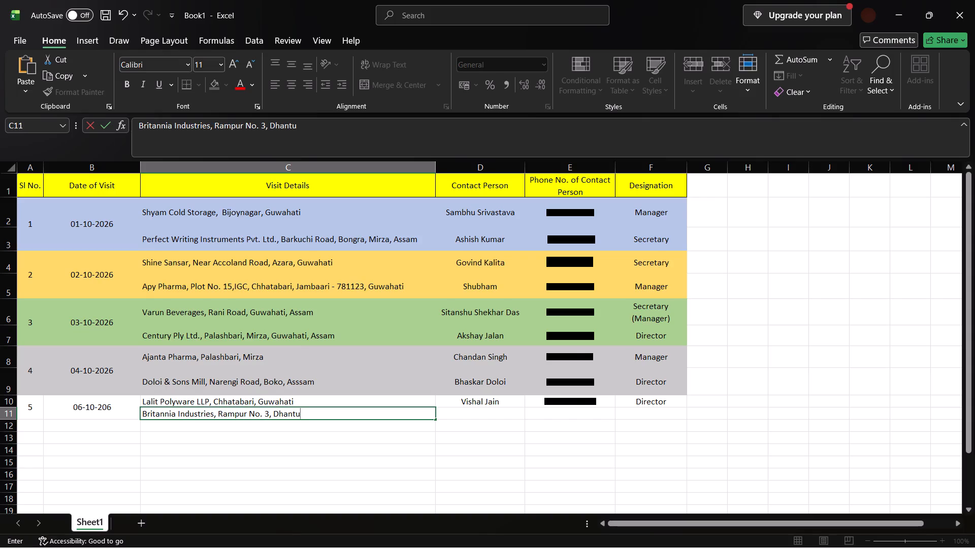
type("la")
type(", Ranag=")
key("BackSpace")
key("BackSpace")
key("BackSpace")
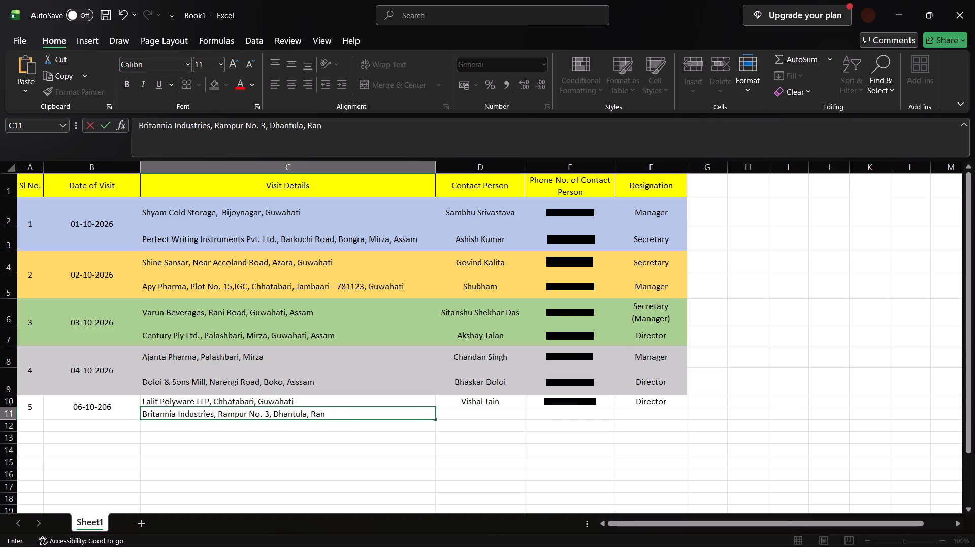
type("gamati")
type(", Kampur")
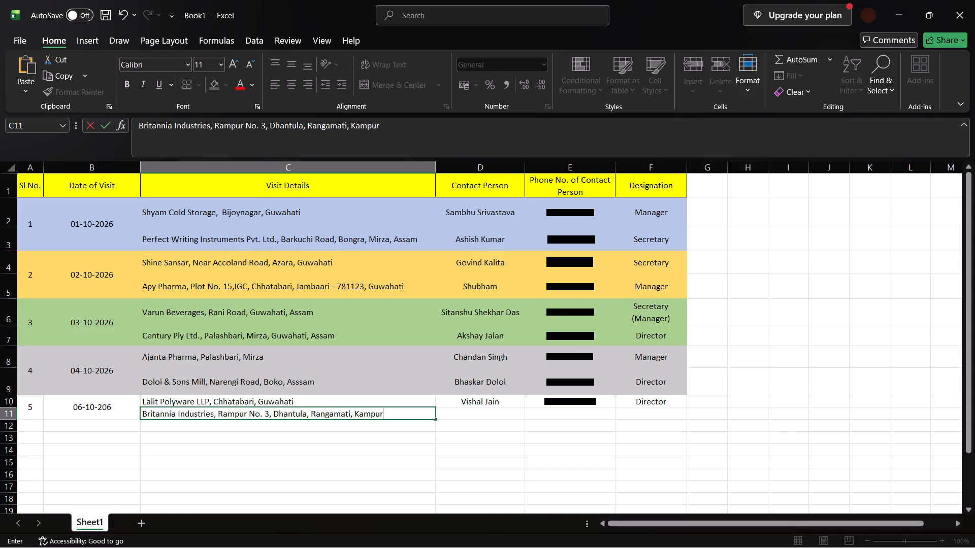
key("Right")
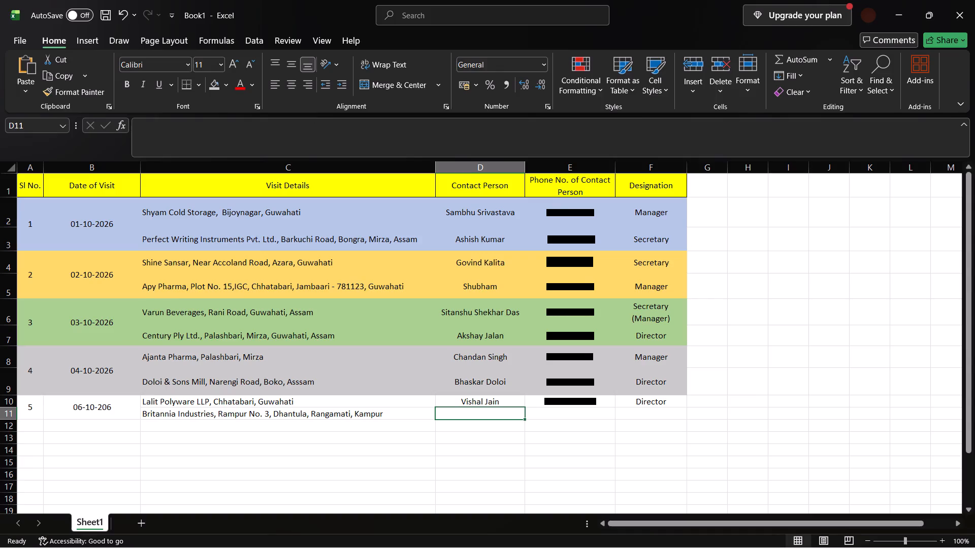
Enter the contact person's name for the Britannia Industries visit in cell D11.
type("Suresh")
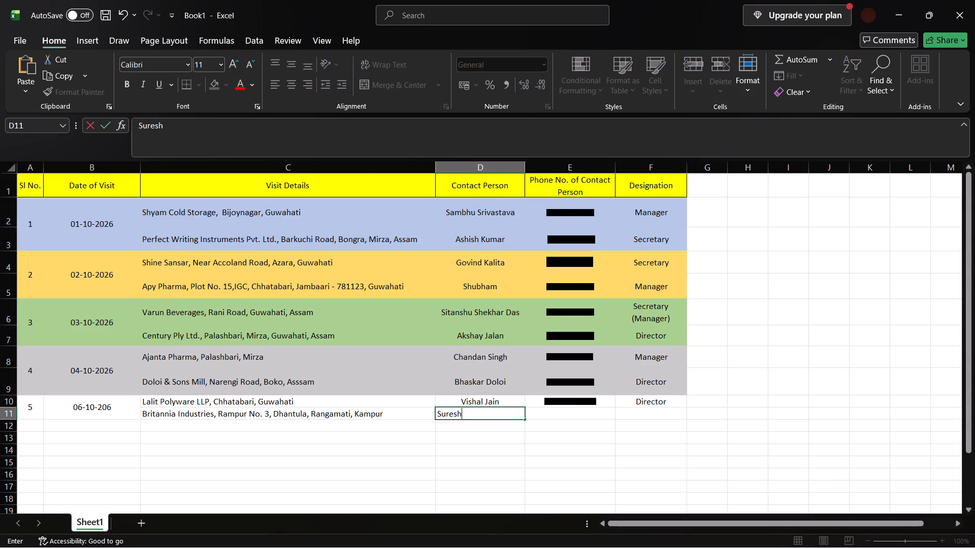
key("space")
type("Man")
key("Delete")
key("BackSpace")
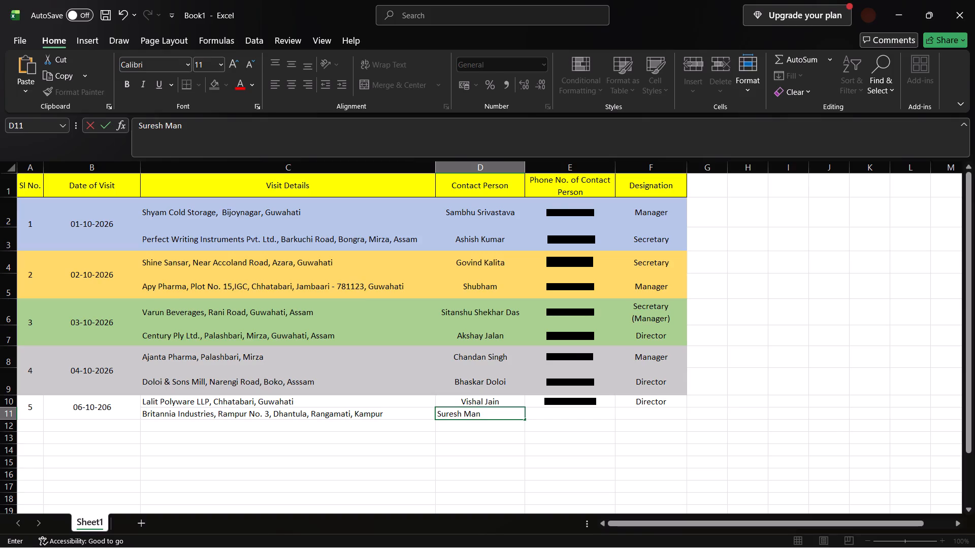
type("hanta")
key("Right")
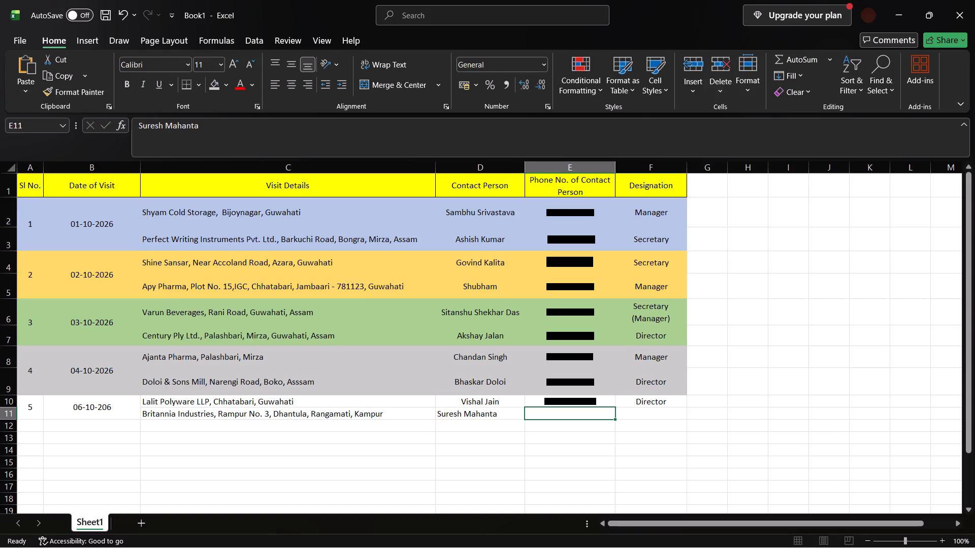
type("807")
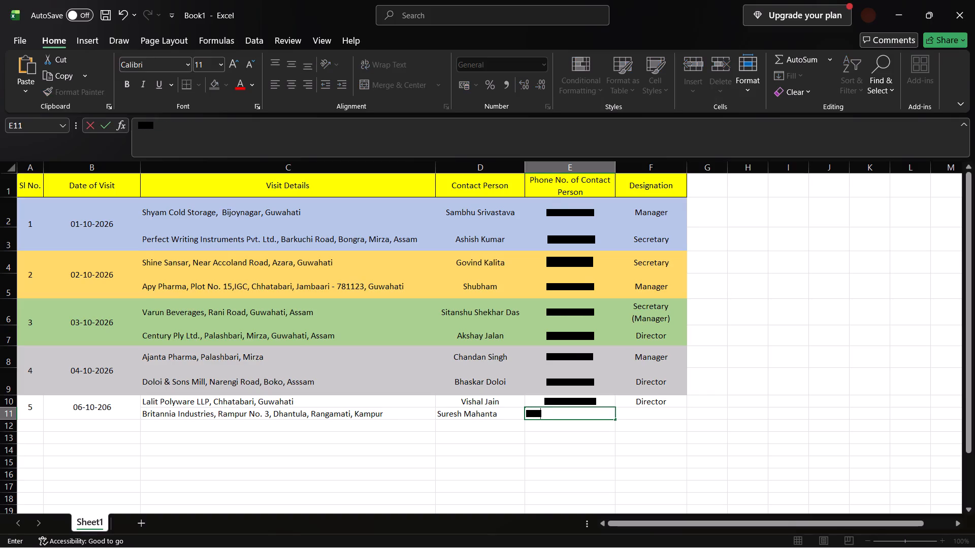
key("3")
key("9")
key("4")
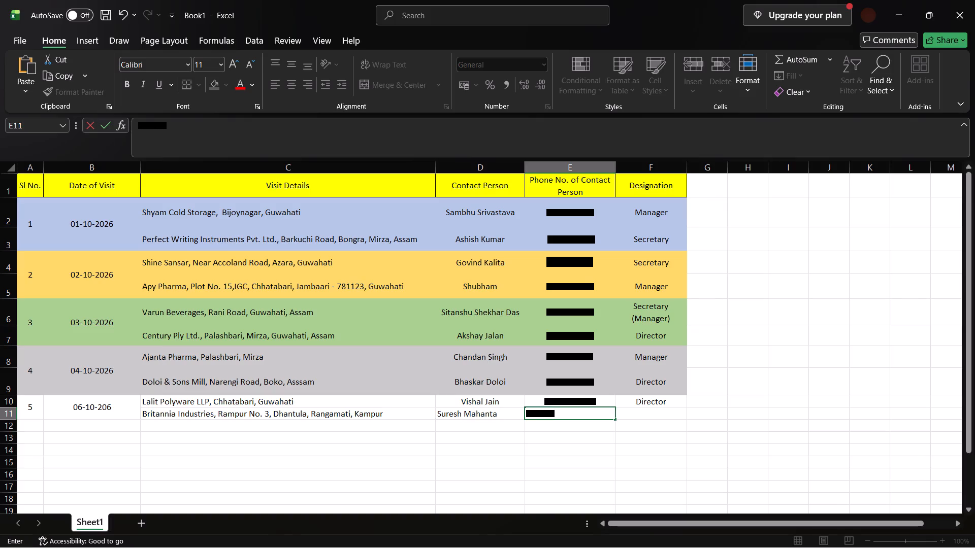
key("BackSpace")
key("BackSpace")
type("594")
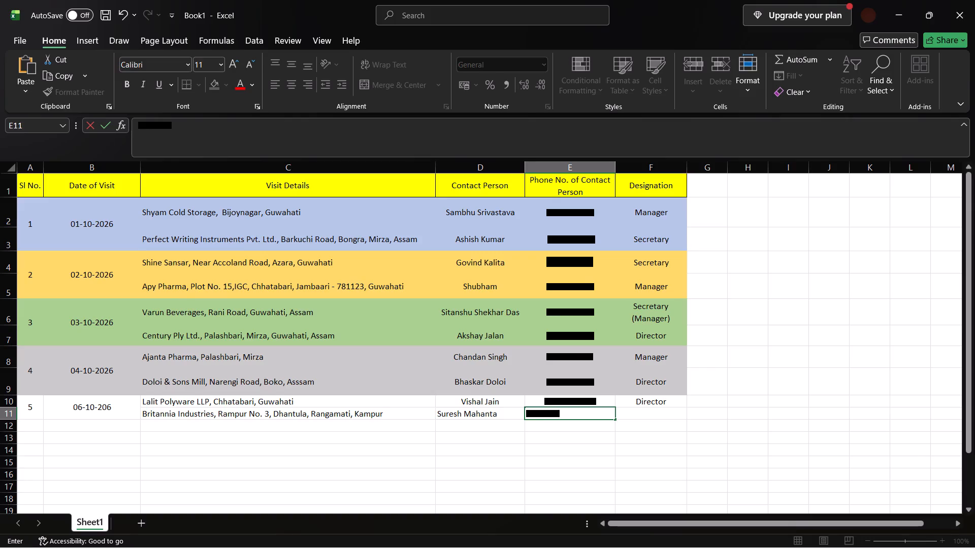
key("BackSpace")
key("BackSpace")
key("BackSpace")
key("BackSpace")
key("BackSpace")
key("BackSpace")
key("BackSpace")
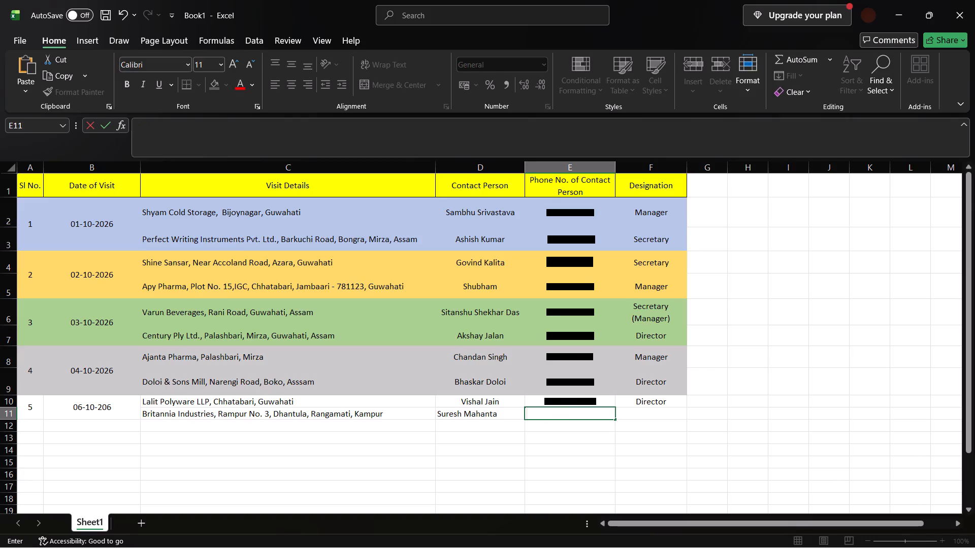
Enter the Britannia Industries contact's phone number in cell E11.
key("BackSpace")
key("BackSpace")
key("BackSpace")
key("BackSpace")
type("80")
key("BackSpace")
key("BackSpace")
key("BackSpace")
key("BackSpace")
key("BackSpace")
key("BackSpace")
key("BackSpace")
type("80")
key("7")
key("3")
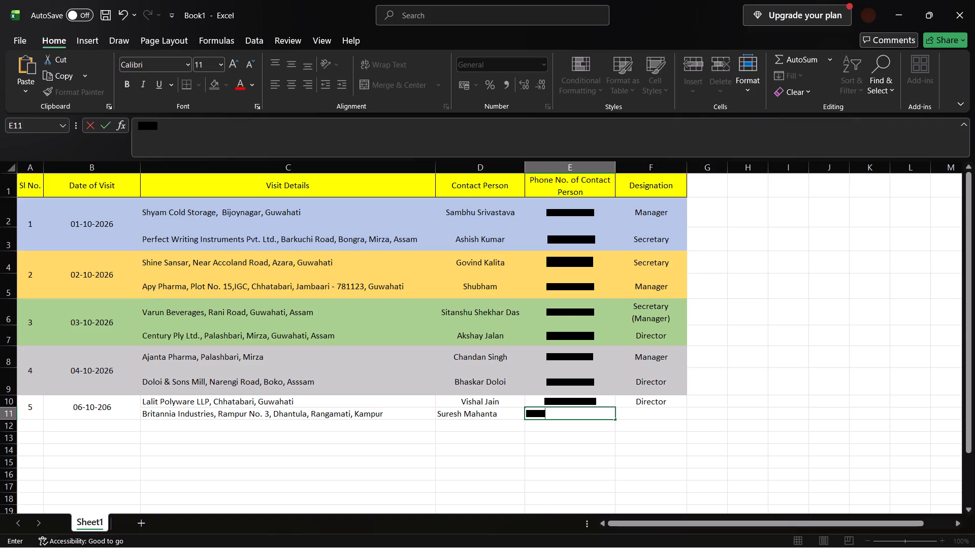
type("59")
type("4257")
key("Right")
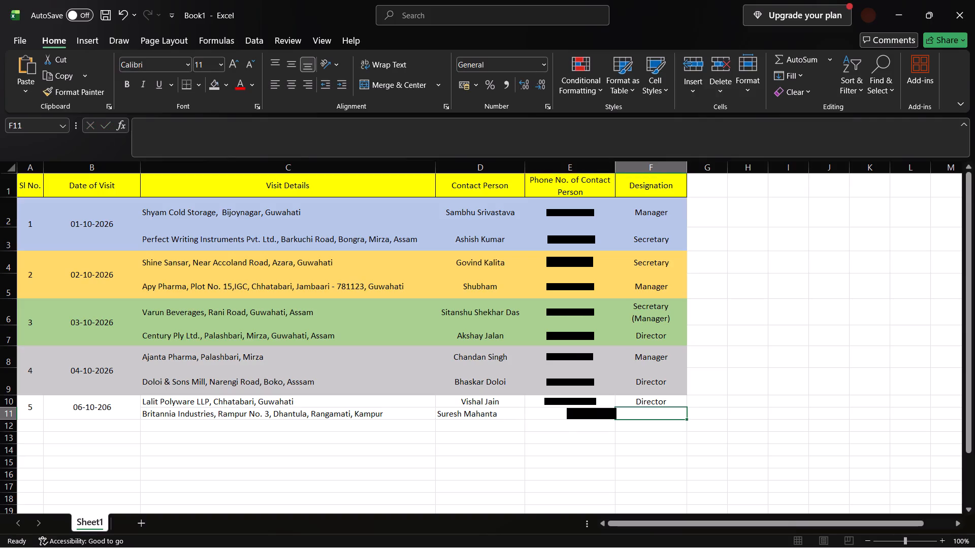
Enter the designation "Supervisor" for the Britannia Industries contact in cell F11.
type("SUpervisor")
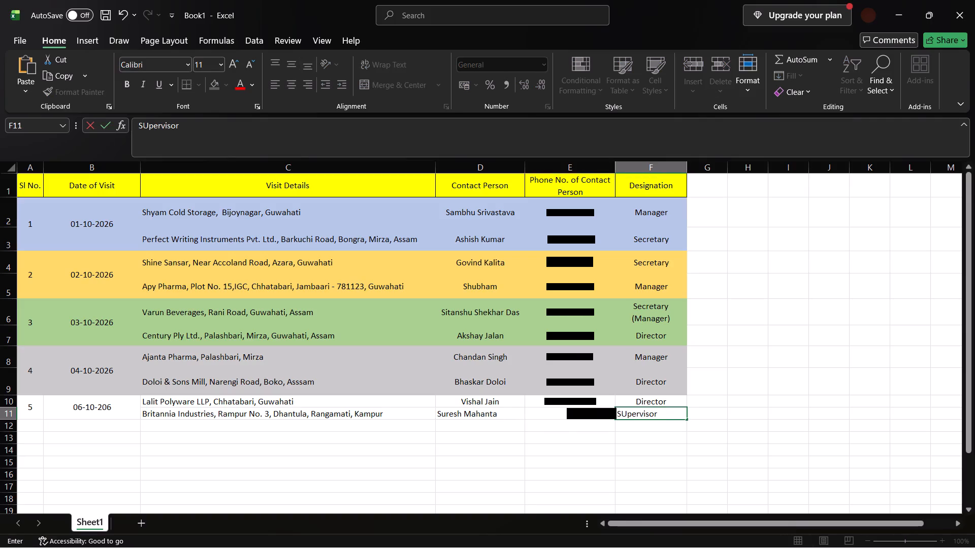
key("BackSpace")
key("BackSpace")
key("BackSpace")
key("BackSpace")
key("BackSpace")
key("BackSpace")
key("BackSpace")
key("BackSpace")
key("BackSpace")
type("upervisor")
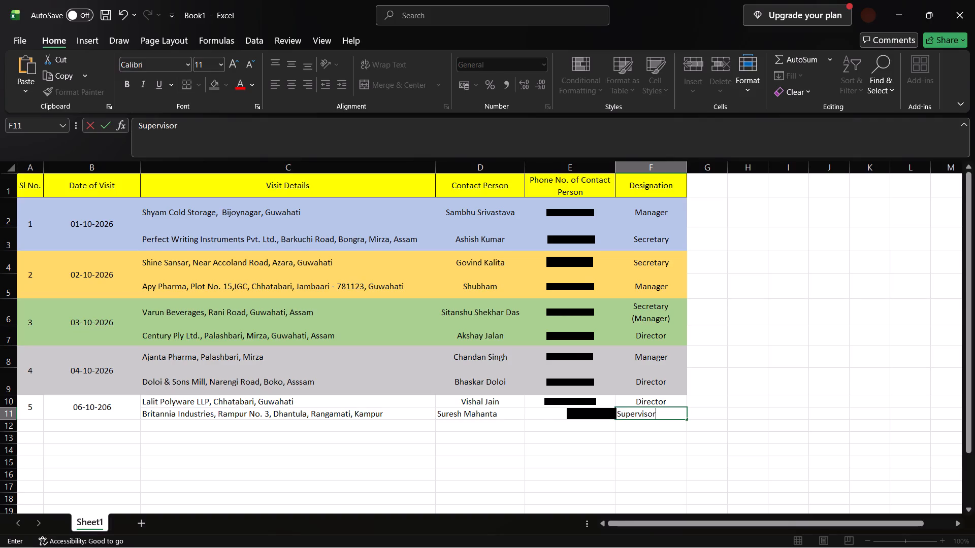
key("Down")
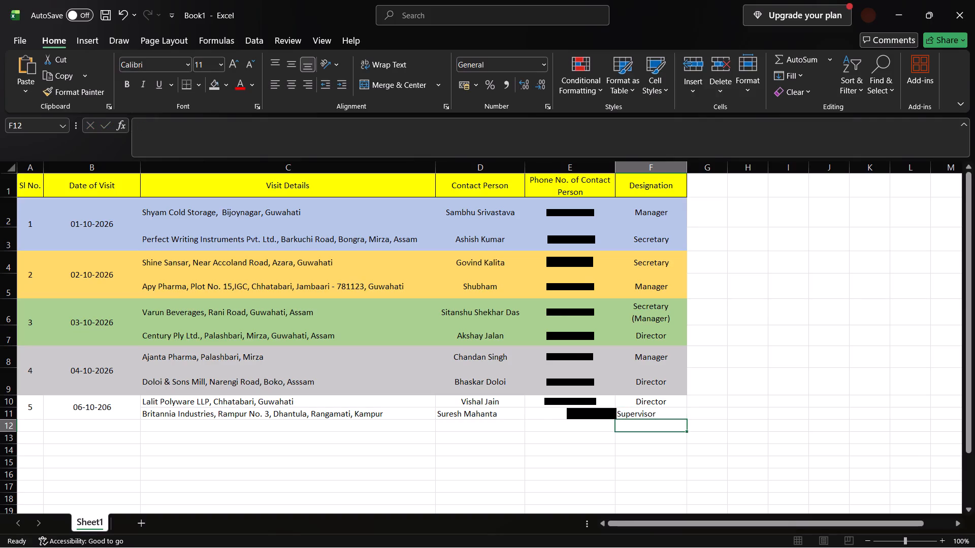
Center the contact details in D11:F11 horizontally and align them to the middle vertically.
left_click_drag(478, 418, 636, 419)
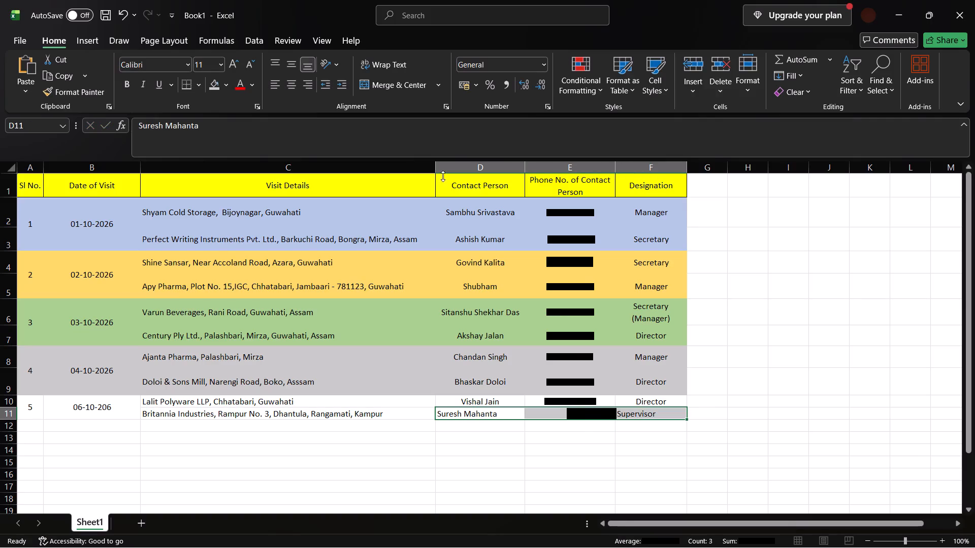
left_click(293, 79)
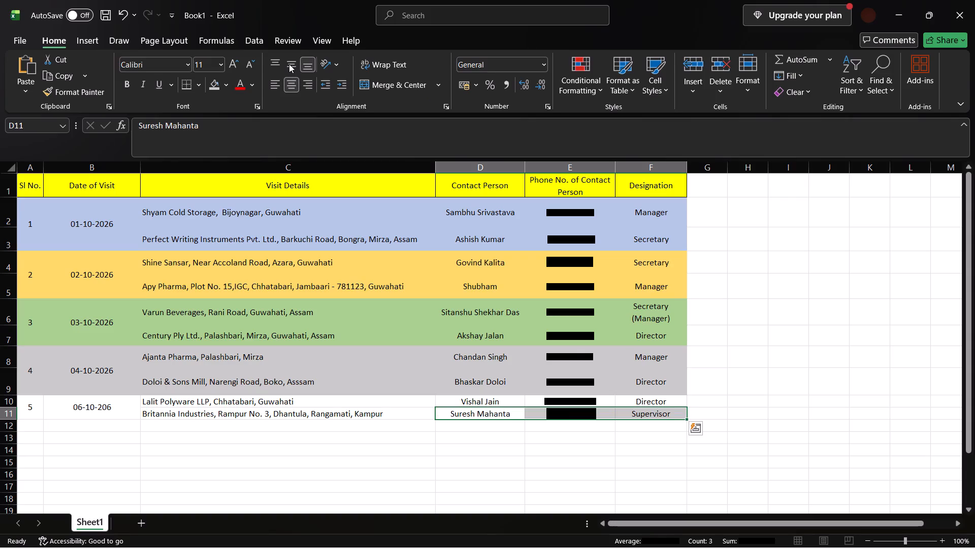
left_click(289, 64)
Increase the heights of rows 11 and 10 to roughly match the visit rows above.
left_click_drag(8, 418, 6, 430)
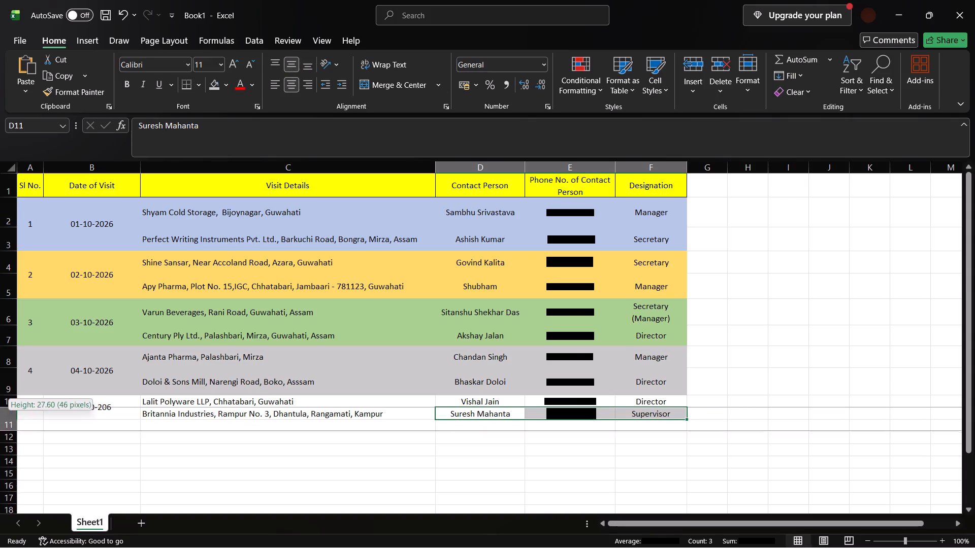
left_click_drag(6, 430, 5, 432)
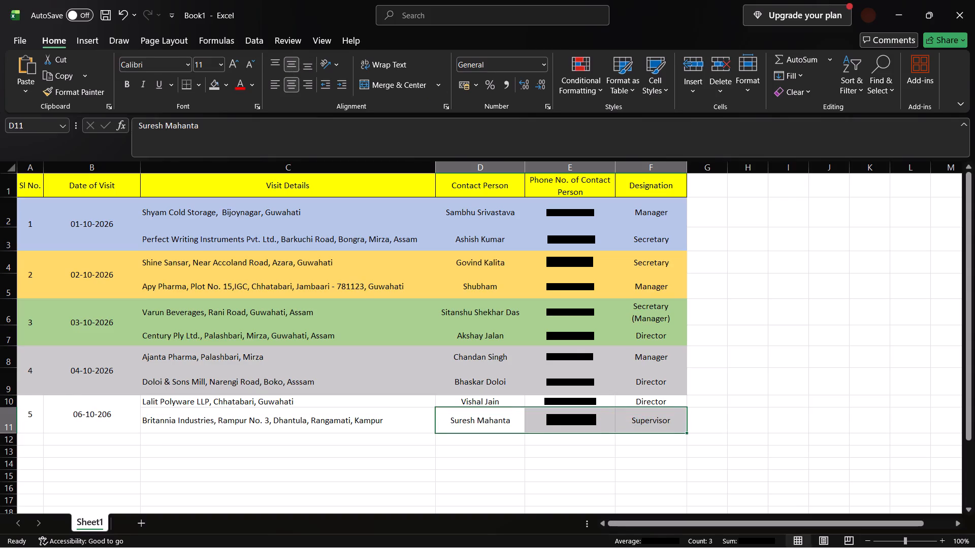
left_click_drag(10, 406, 11, 417)
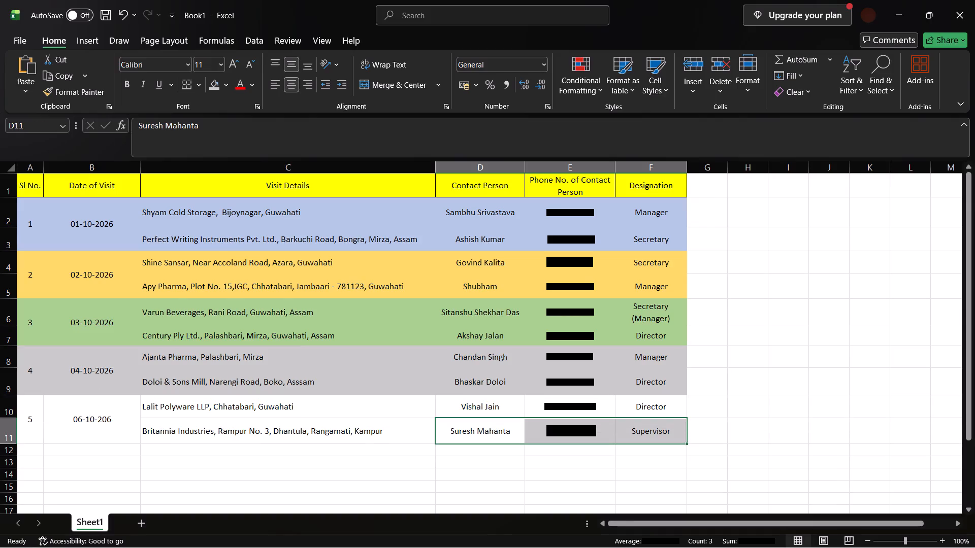
Fill the fifth date's band, A10:F11, with the light orange theme colour.
left_click_drag(25, 410, 664, 428)
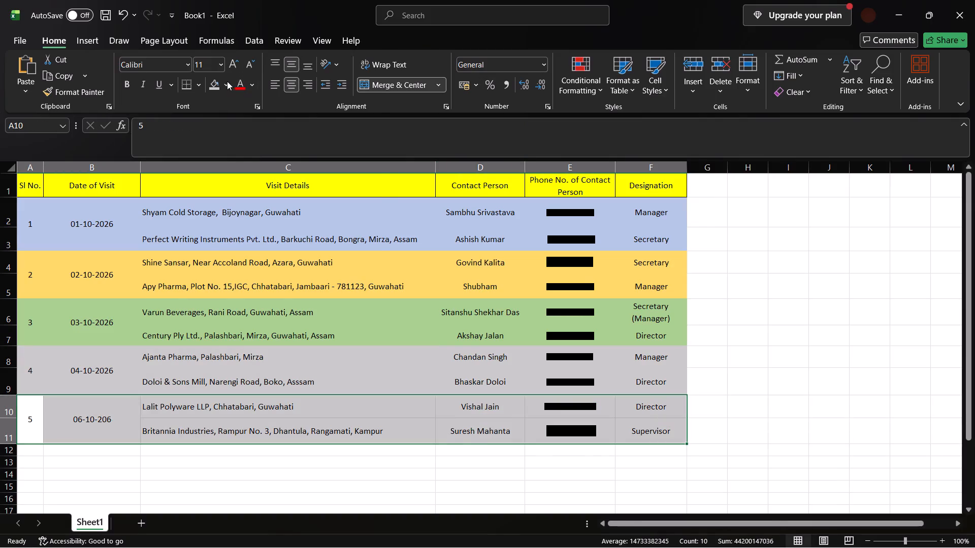
left_click(227, 81)
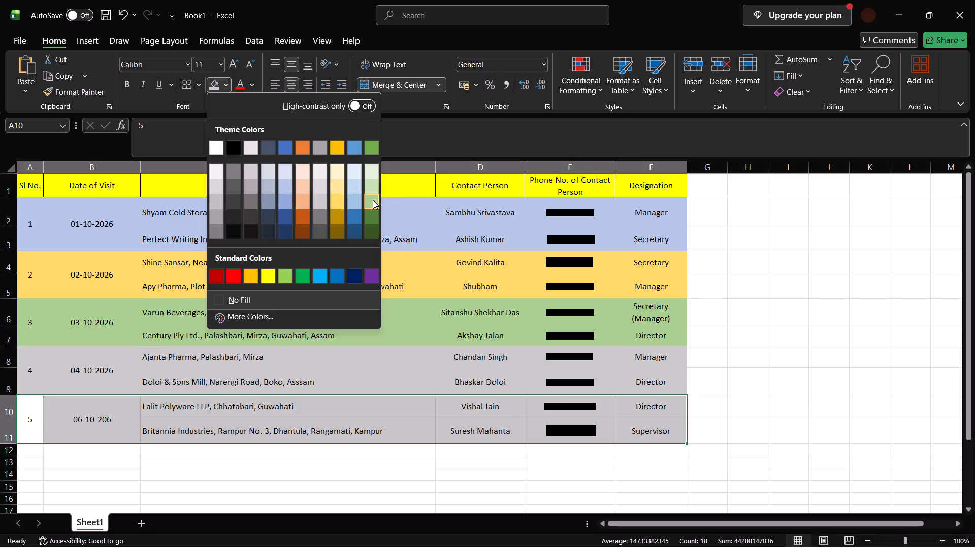
left_click(305, 199)
Apply All Borders to the visit entries in A2:F11.
left_click_drag(40, 217, 647, 435)
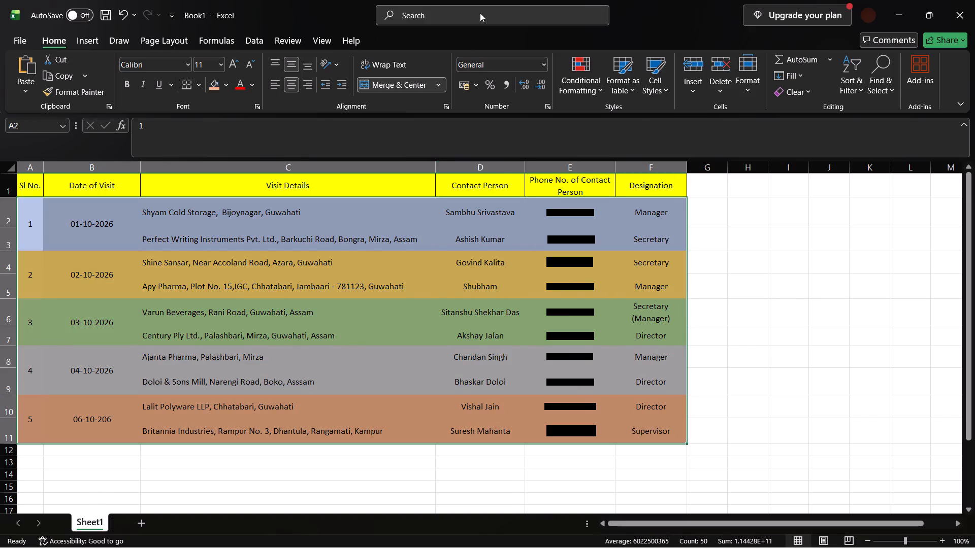
left_click(481, 12)
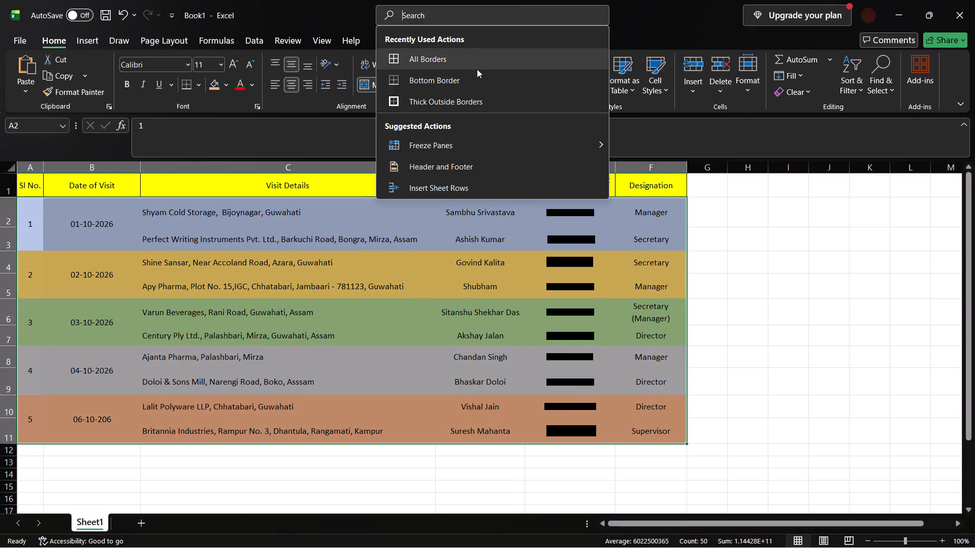
left_click(478, 58)
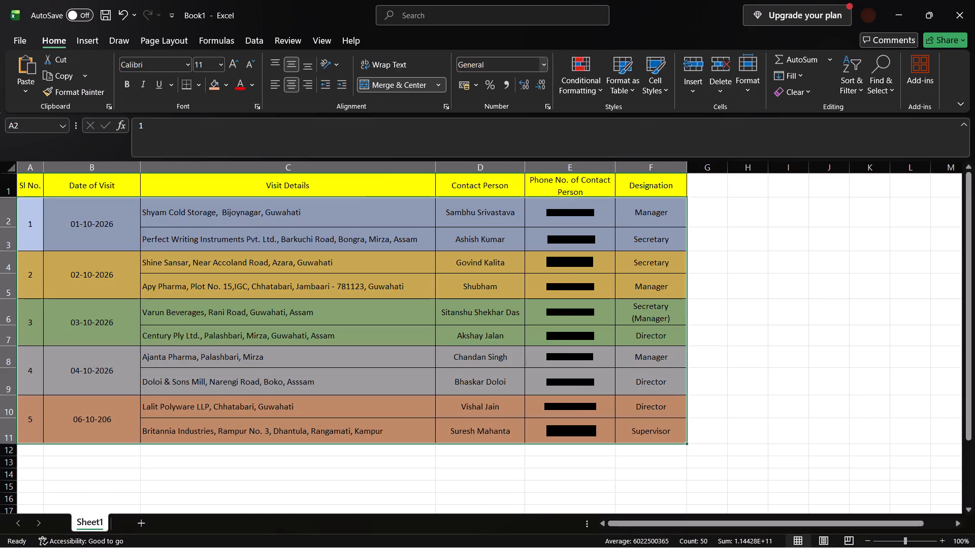
left_click(817, 368)
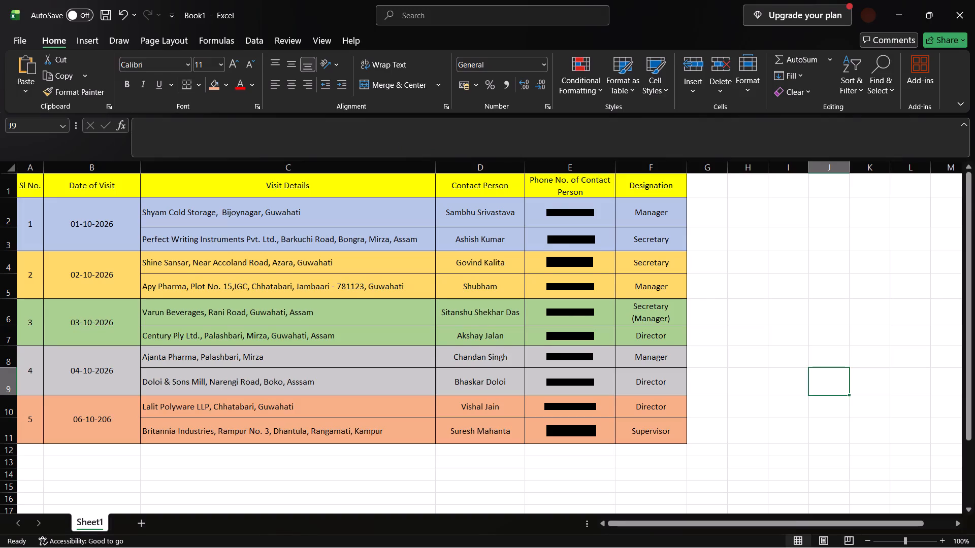
Merge and center A12:A13 and B12:B13 for the sixth entry's serial number and date.
scroll(410, 370, "down", 2)
left_click_drag(26, 259, 27, 266)
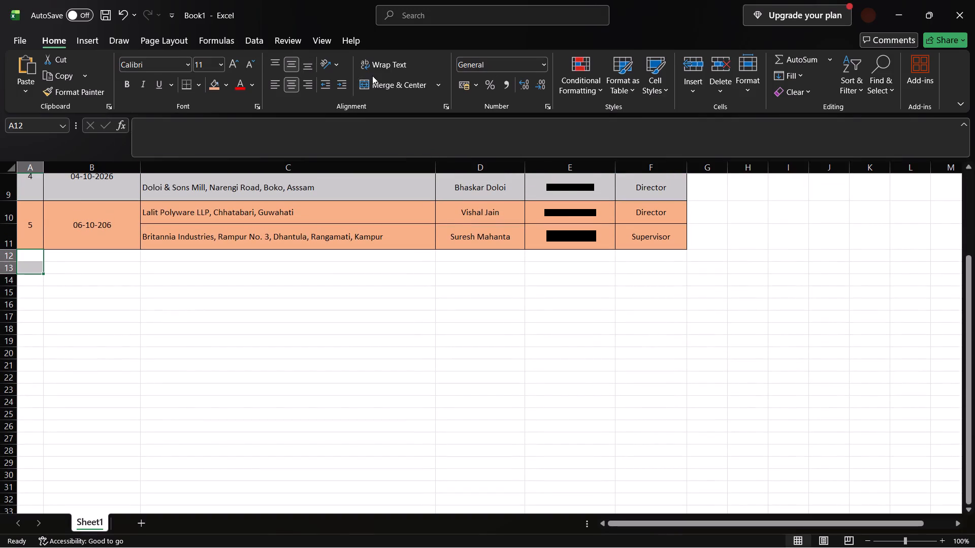
left_click(390, 84)
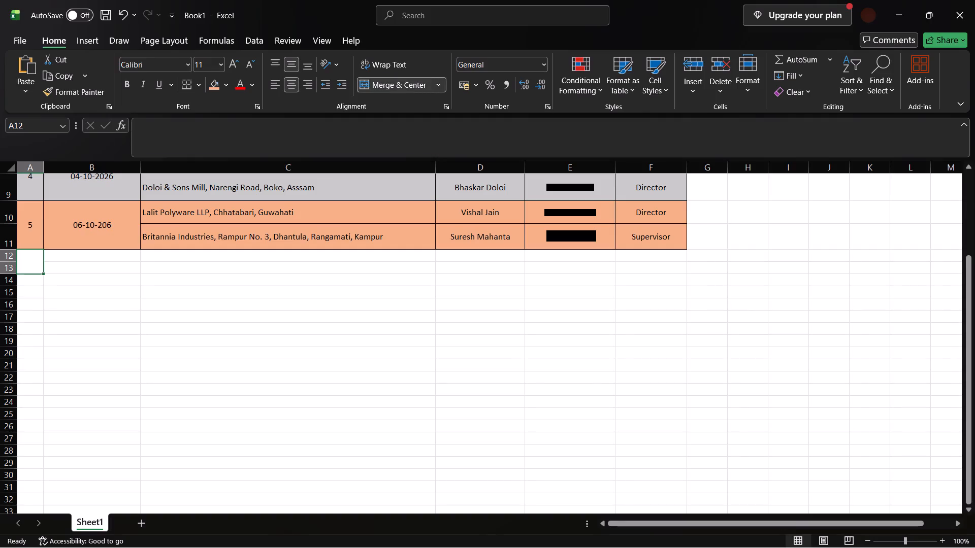
left_click_drag(67, 258, 67, 271)
left_click(392, 91)
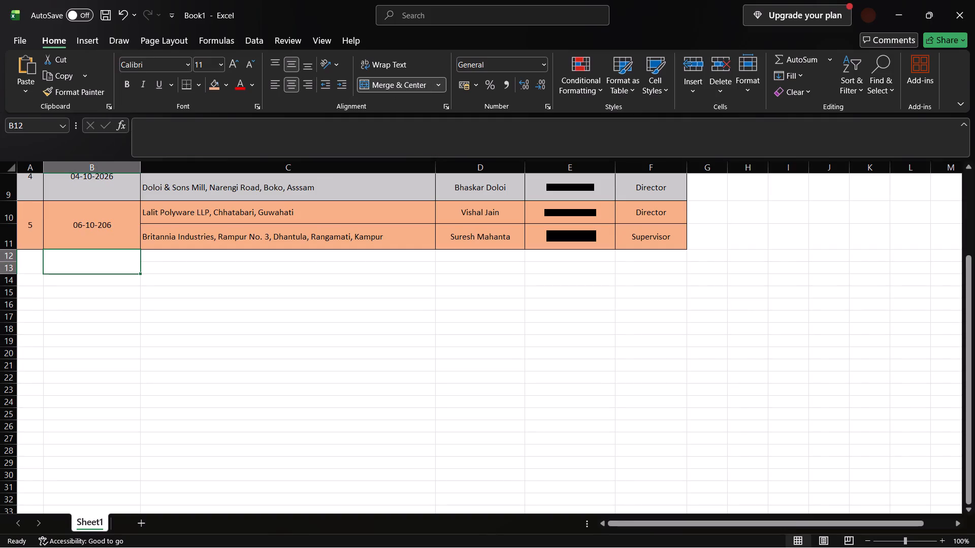
Increase the heights of rows 12 and 13 to roughly match the visit rows above.
left_click_drag(10, 272, 8, 297)
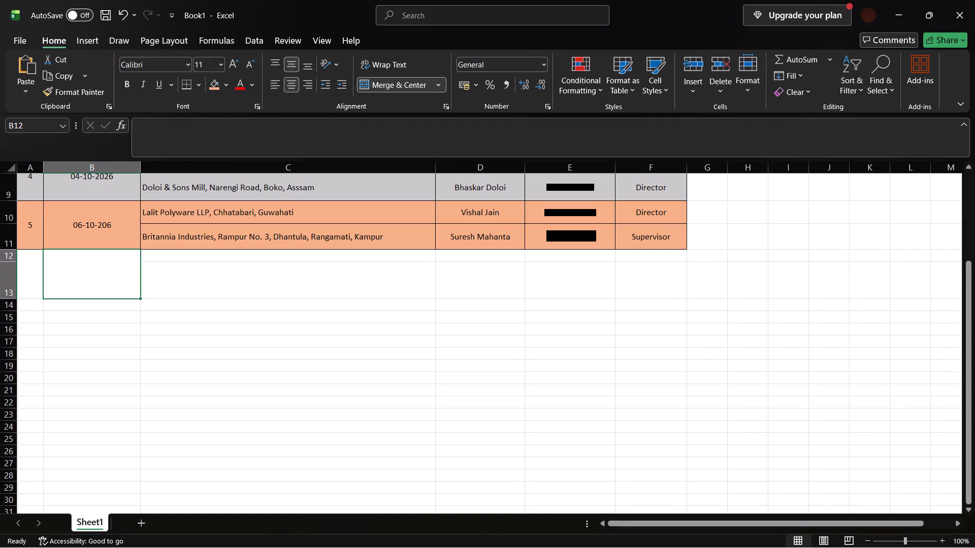
left_click(11, 258)
left_click_drag(10, 264, 8, 270)
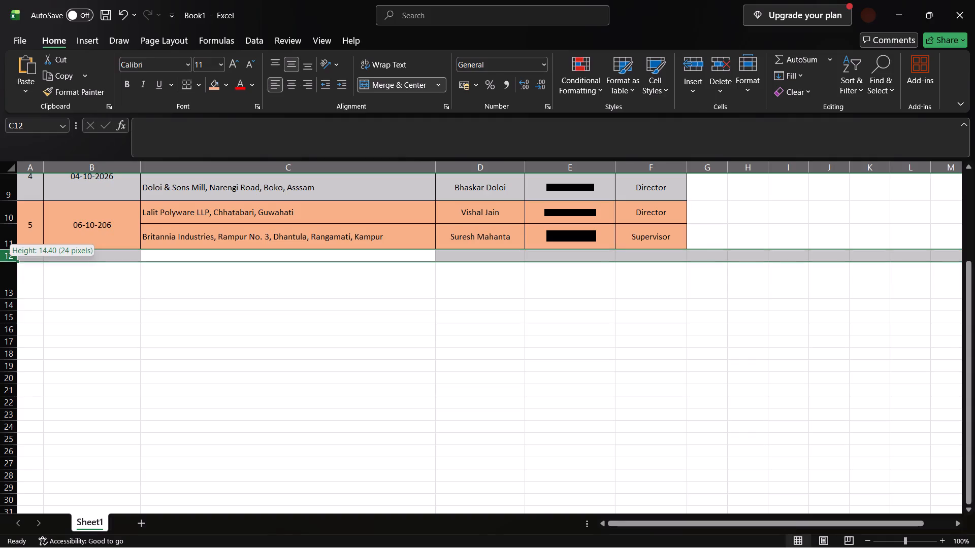
left_click_drag(8, 270, 10, 279)
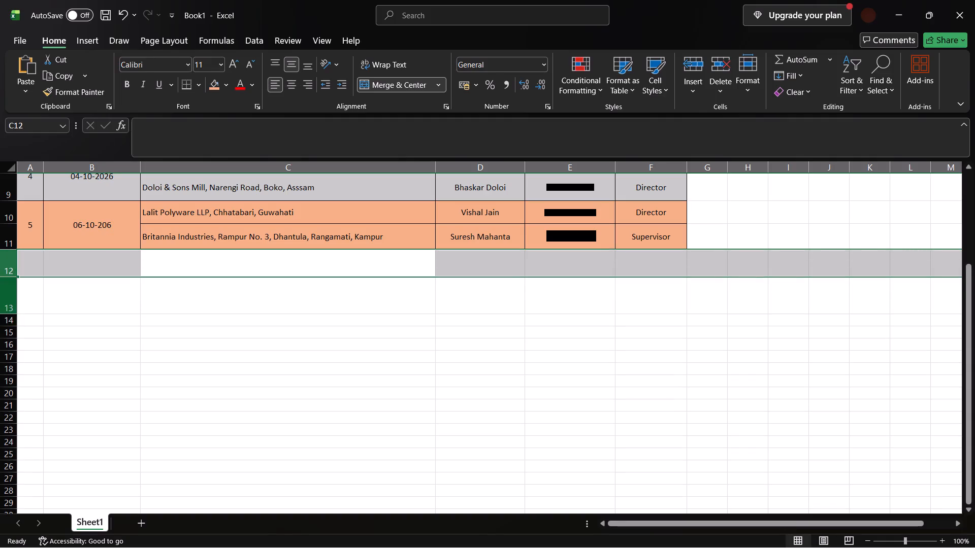
left_click_drag(4, 311, 7, 303)
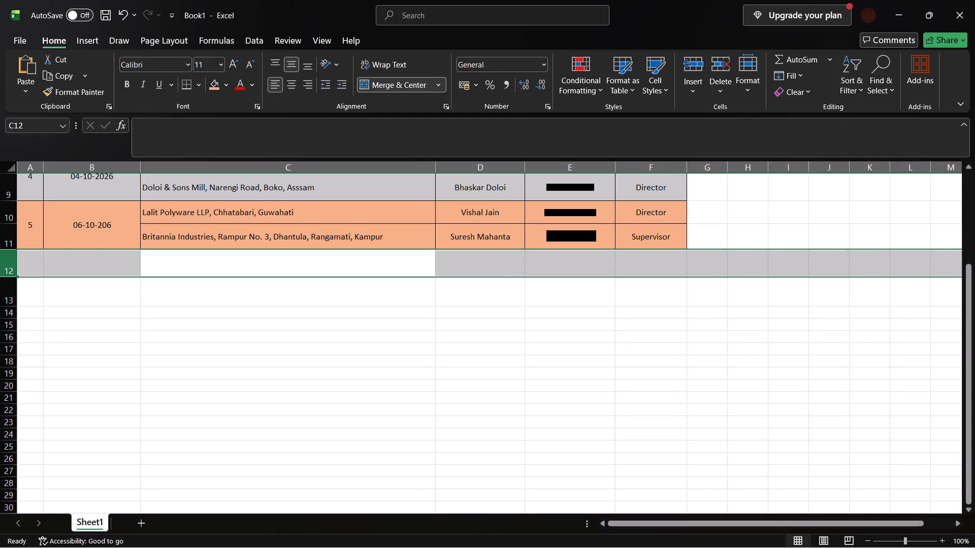
left_click_drag(100, 259, 94, 283)
left_click(211, 288)
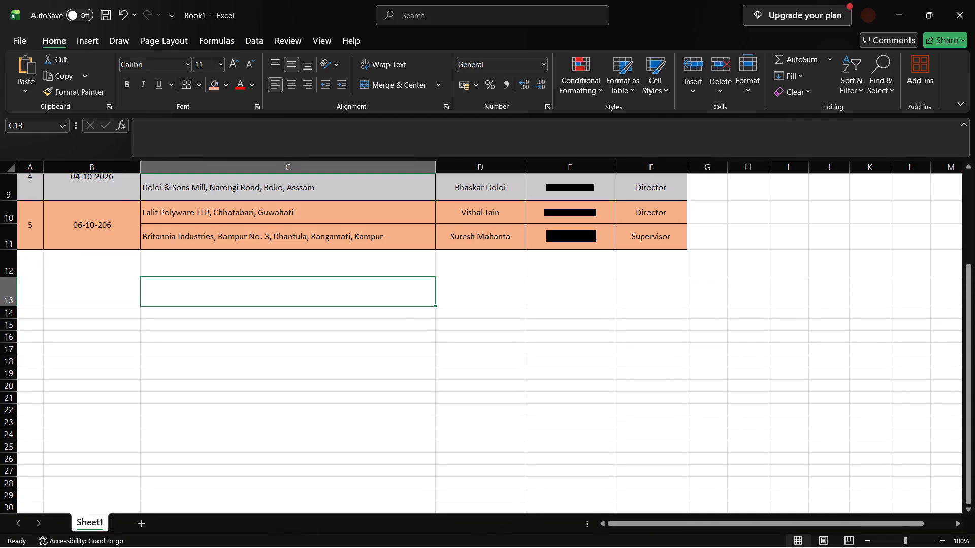
Enter serial number 6 in the merged cell A12 and the visit date 07-10-2026 in B12.
left_click(24, 272)
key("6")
key("Right")
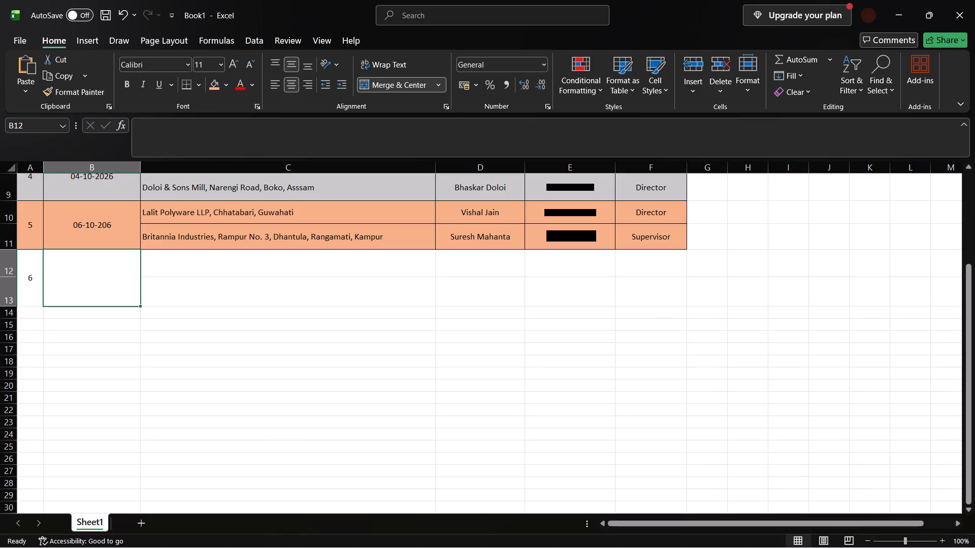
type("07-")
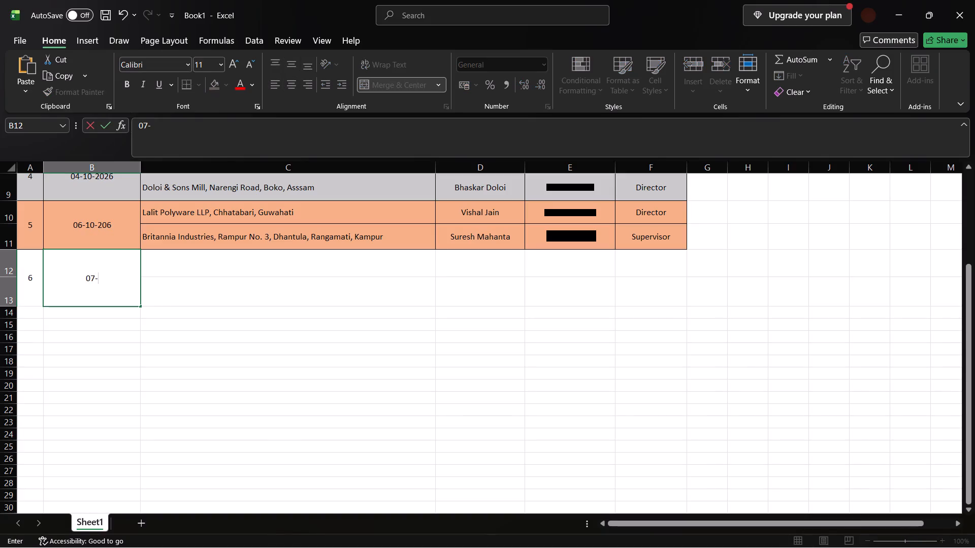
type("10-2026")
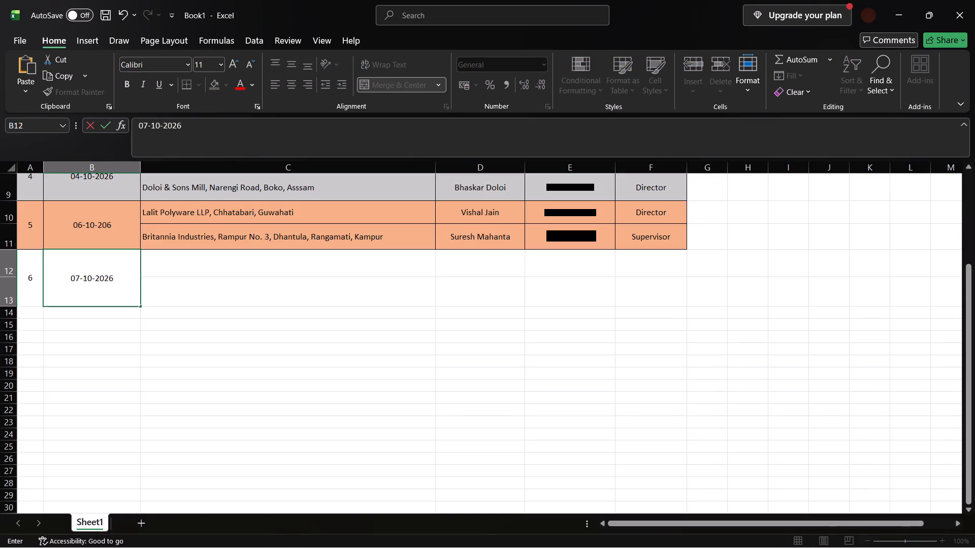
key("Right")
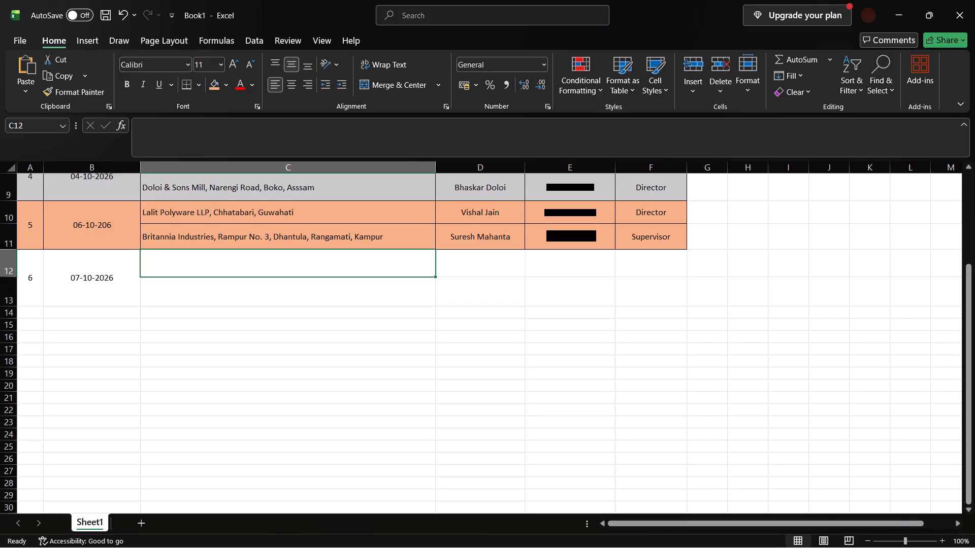
scroll(24, 272, "up", 2)
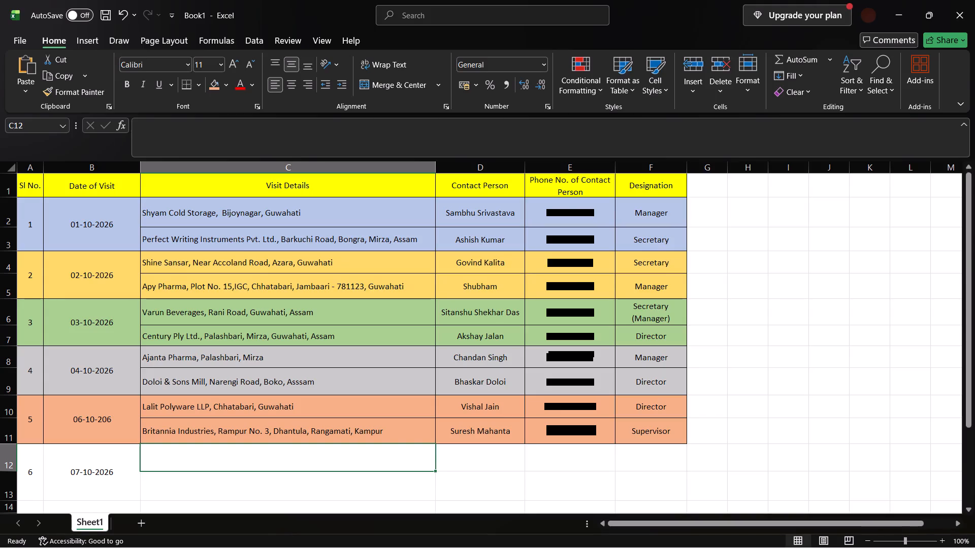
Enter "Sun Pharma Laboratories Ltd., Palashbari, Mirza, Assam" as the sixth entry's first visit details in C12.
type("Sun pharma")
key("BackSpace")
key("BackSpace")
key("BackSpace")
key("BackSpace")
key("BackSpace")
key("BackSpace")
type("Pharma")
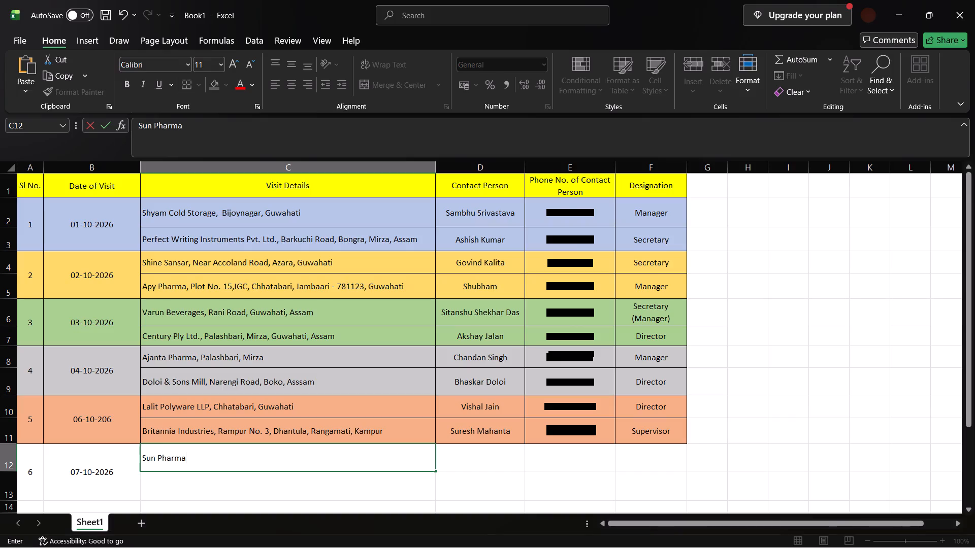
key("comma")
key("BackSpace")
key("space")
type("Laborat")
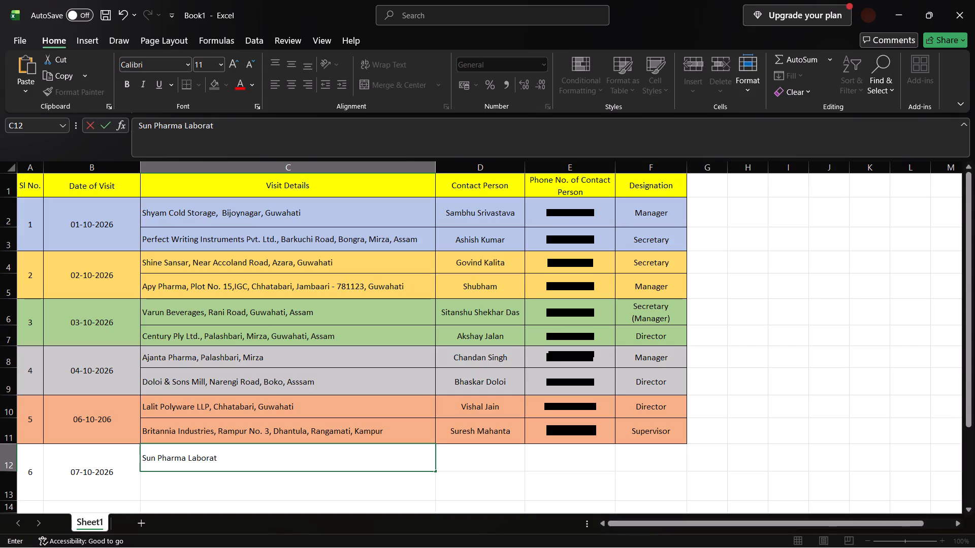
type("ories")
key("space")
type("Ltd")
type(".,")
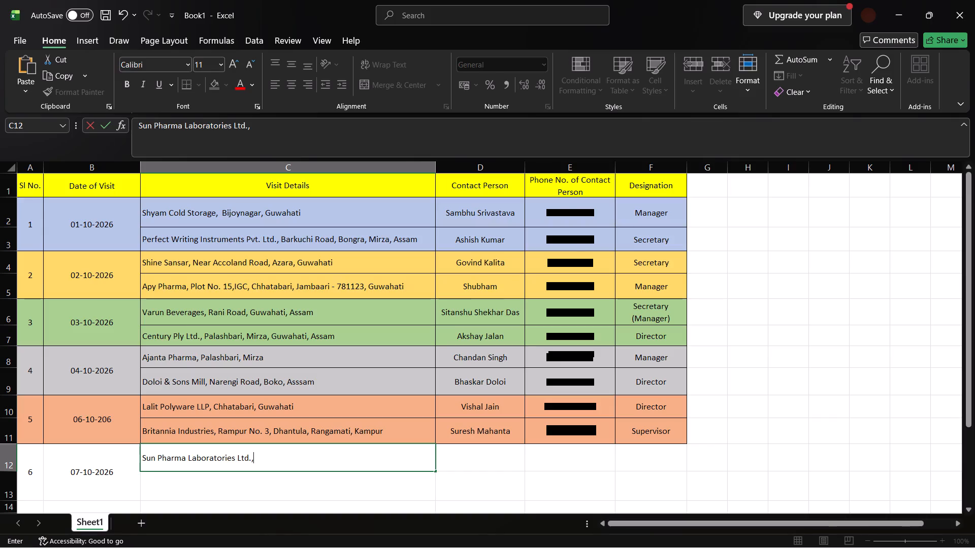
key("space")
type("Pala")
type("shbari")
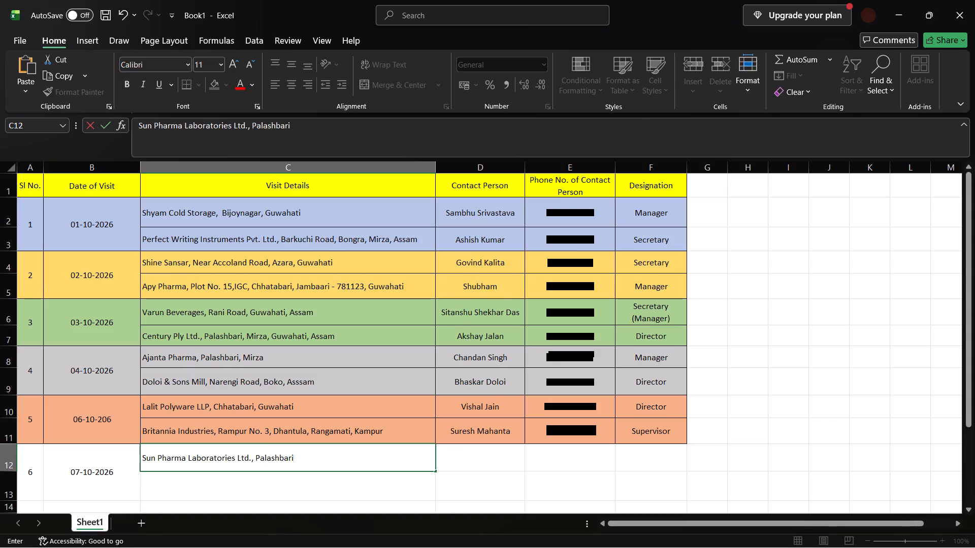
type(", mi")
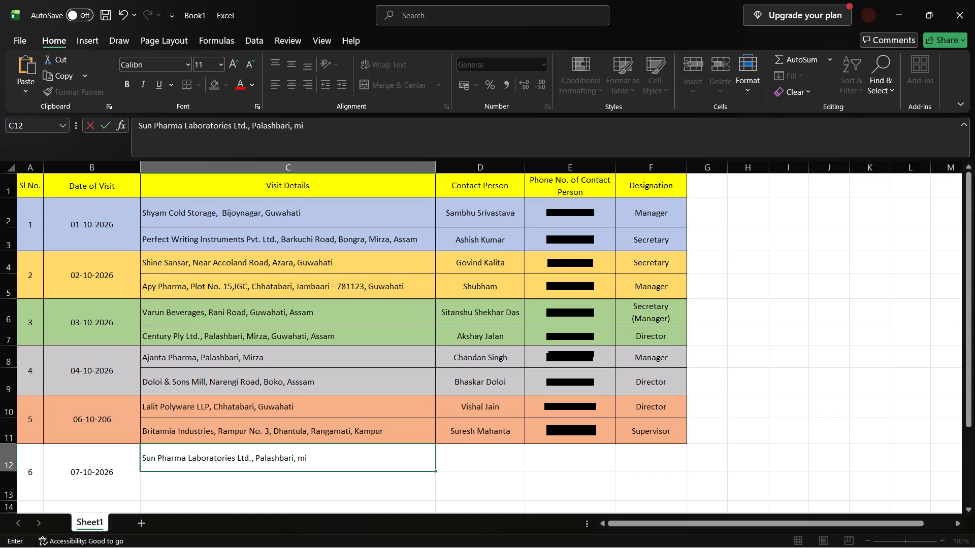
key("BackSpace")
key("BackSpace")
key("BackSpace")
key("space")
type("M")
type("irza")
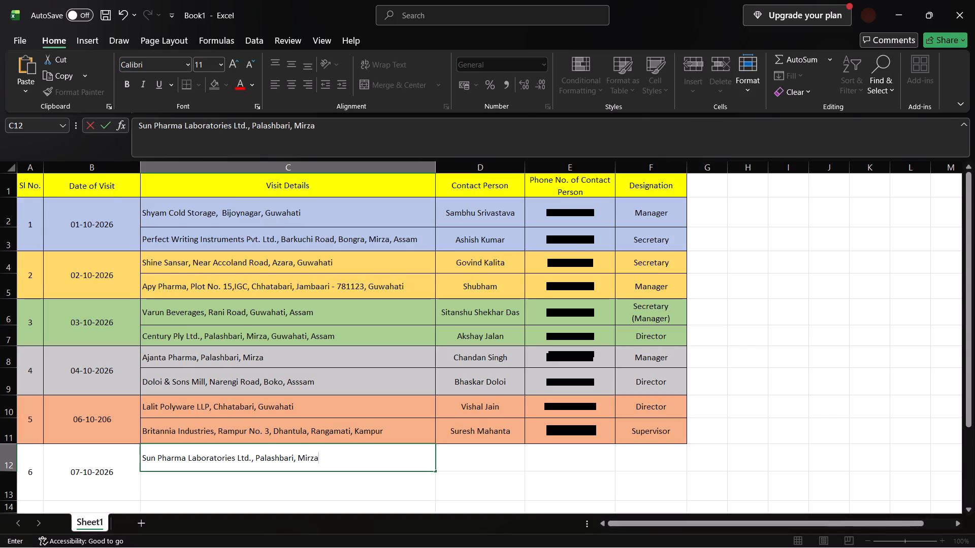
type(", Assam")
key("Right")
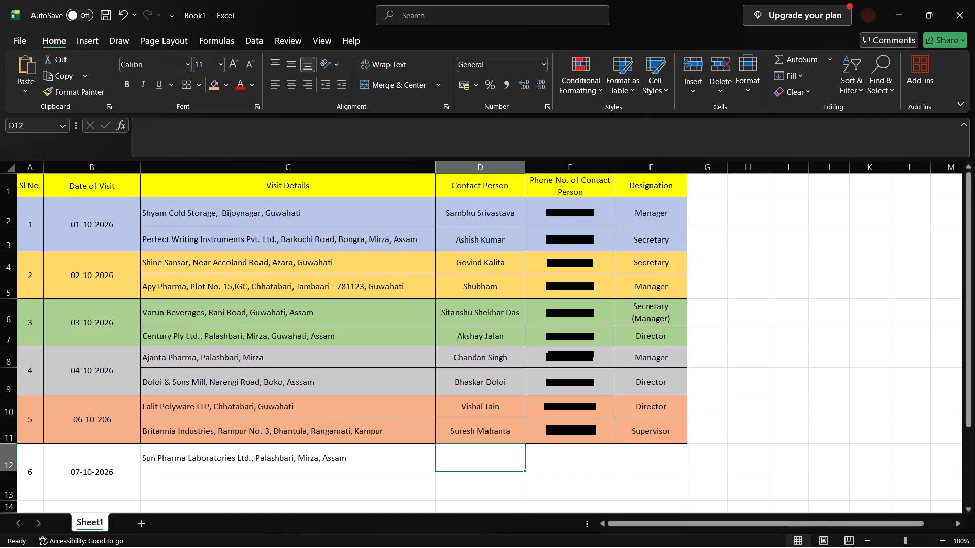
Enter the contact person's name for the Sun Pharma visit in D12.
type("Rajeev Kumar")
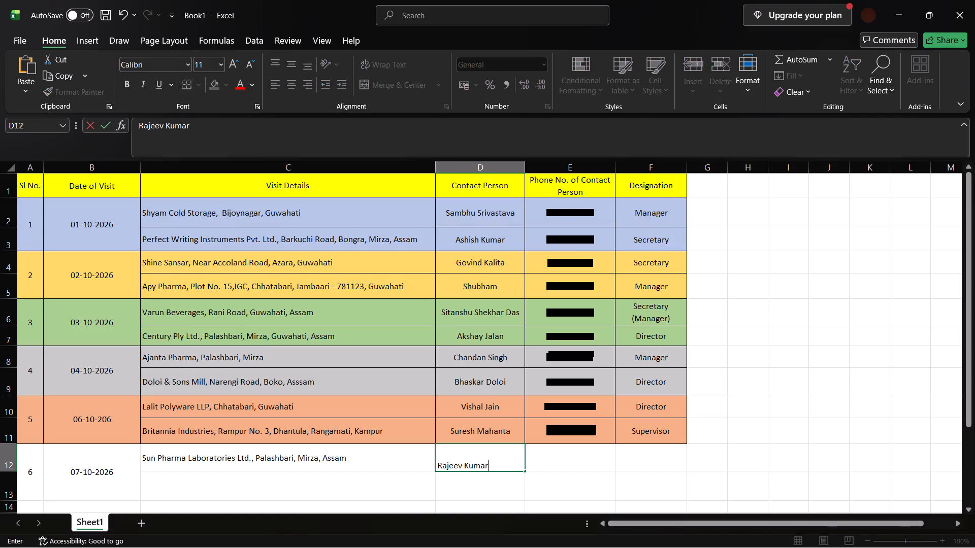
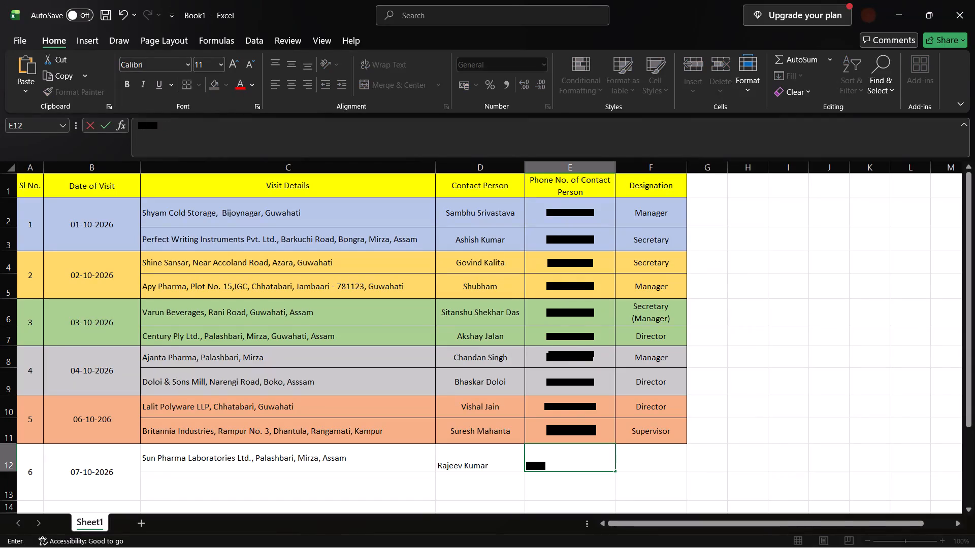
Complete the Sun Pharma contact's phone number in E12 and enter the designation Manager in F12.
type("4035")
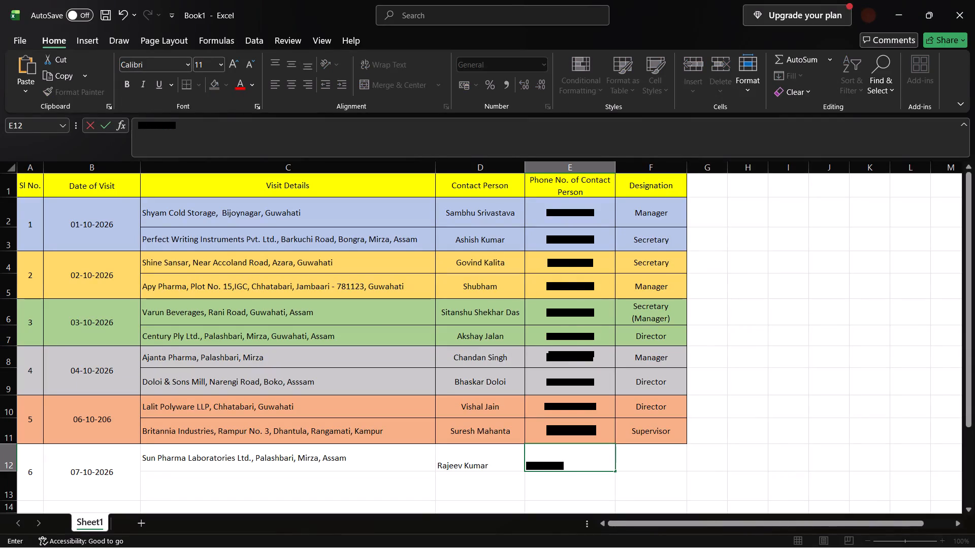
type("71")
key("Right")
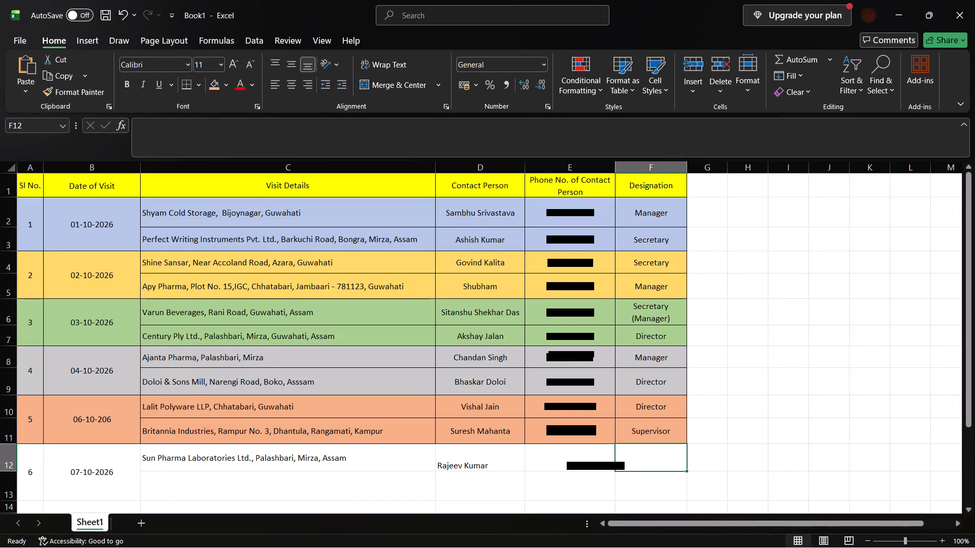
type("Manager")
Enter "Jyotishman Industries, Kahikuchi Road, Borjhar, Guwahati, Assam" as the sixth entry's second visit details in C13.
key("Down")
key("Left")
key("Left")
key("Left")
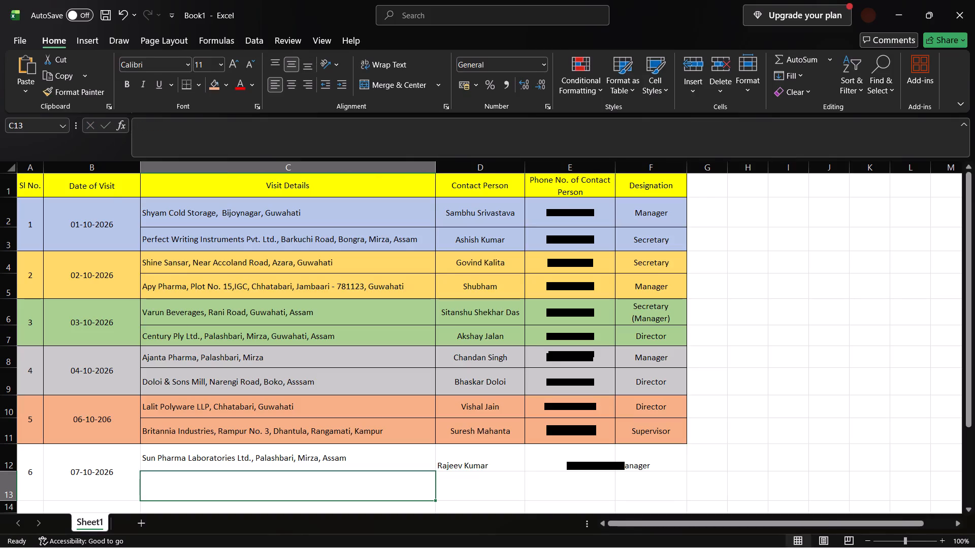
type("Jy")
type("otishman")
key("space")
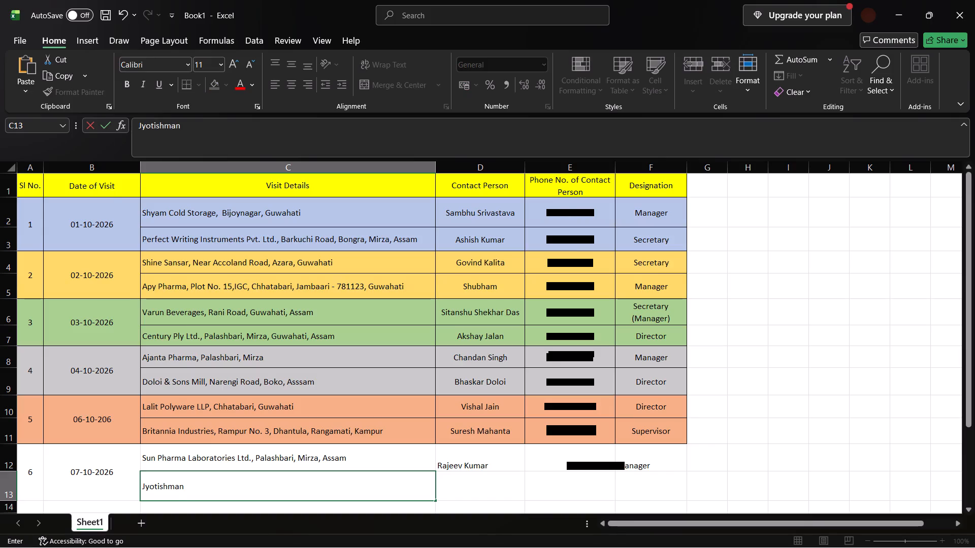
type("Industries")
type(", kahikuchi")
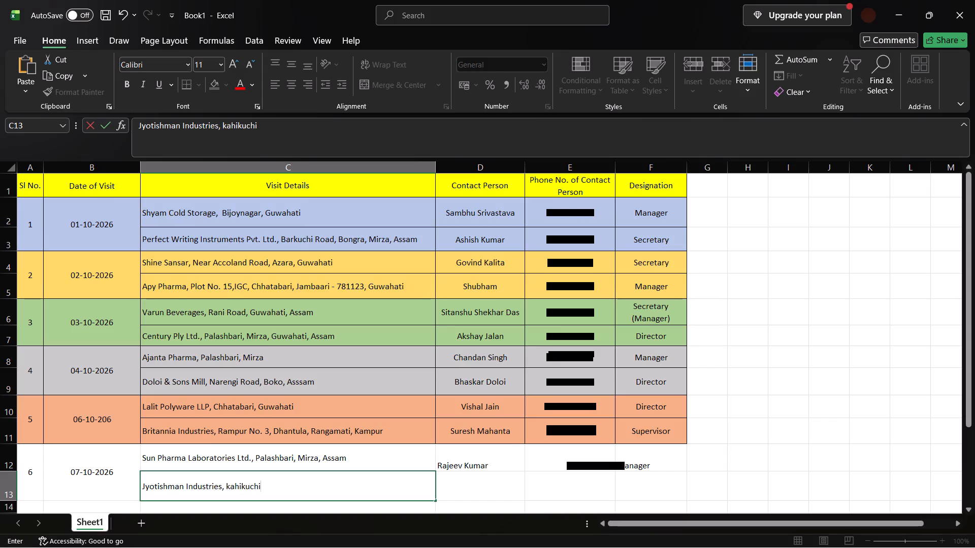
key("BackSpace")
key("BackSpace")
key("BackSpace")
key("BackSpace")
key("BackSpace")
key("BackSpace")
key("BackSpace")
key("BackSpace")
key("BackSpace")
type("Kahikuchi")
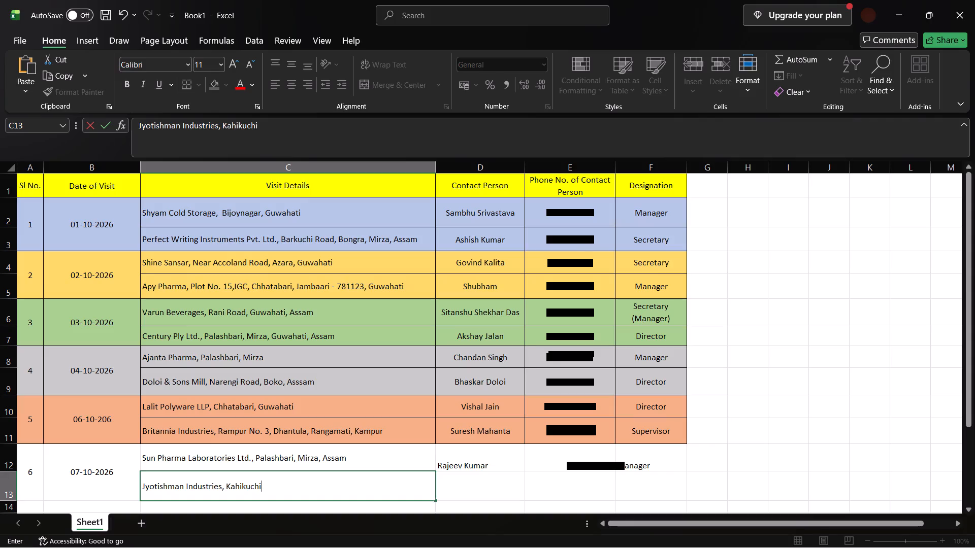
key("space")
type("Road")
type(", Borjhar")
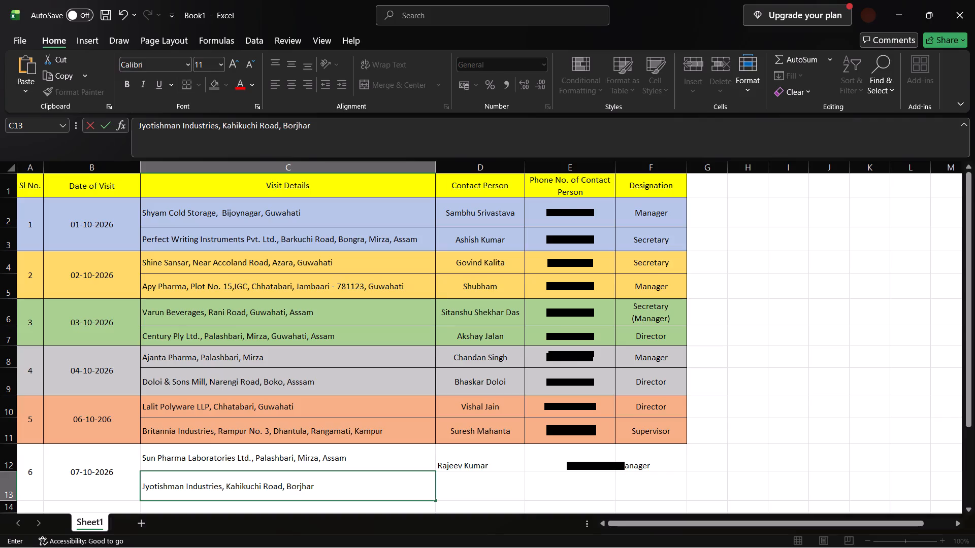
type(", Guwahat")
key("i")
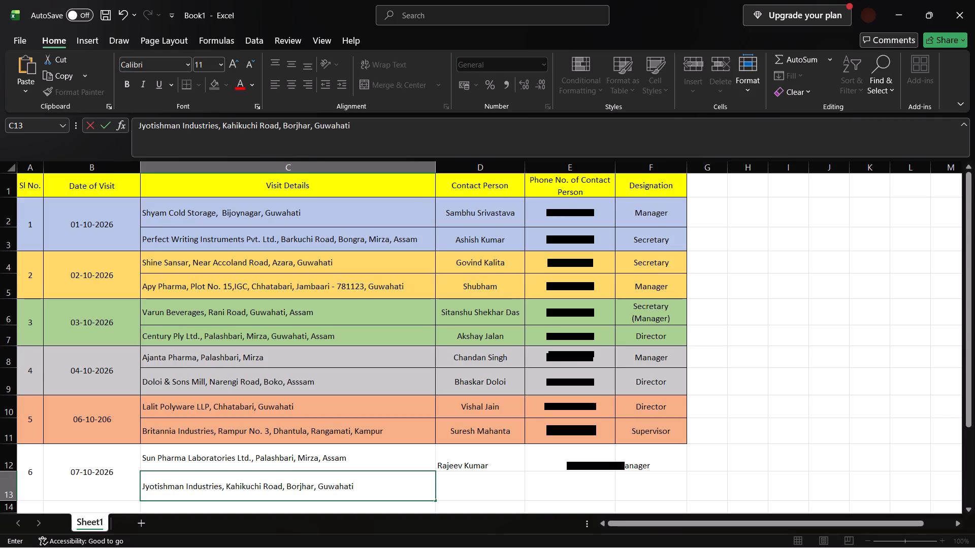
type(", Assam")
Enter the contact person's name for the Jyotishman Industries visit in D13.
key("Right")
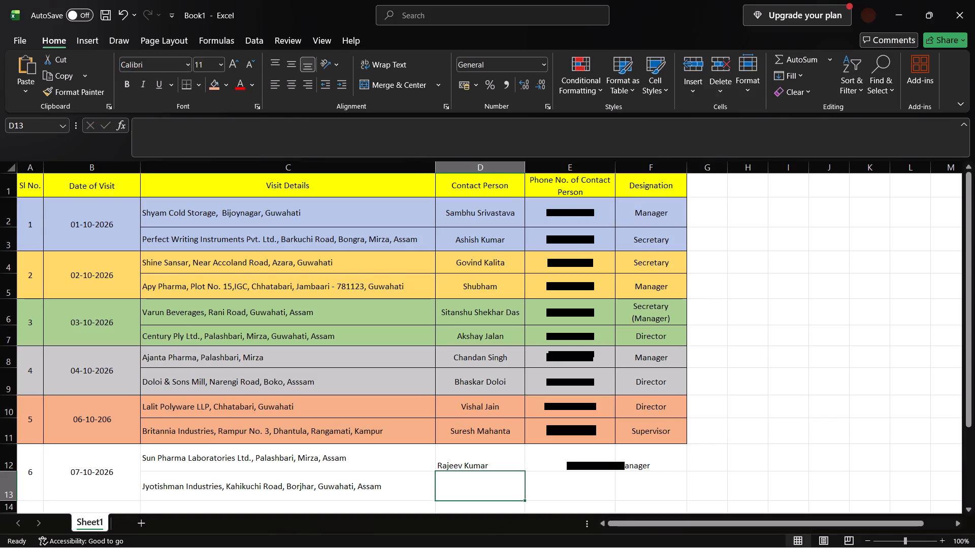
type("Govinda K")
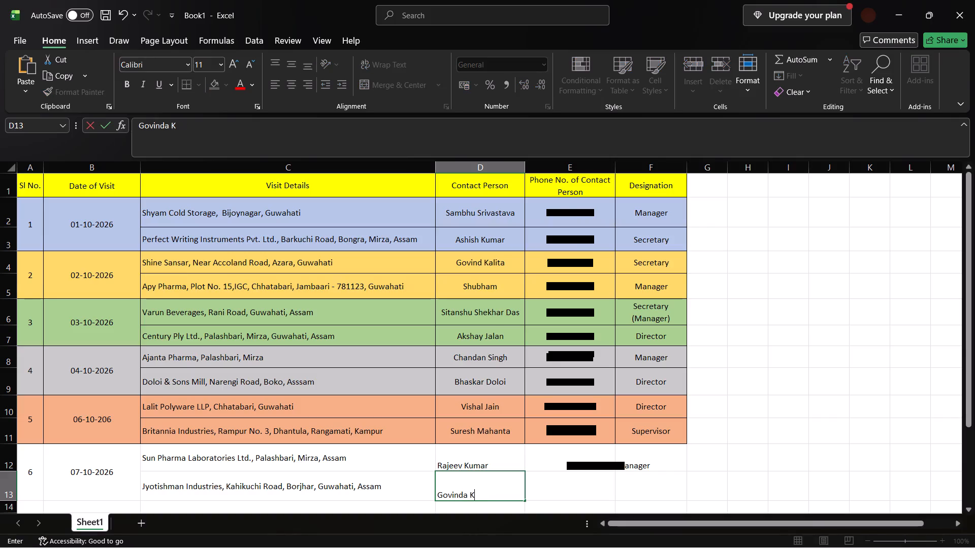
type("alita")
Enter the Jyotishman Industries contact's phone number in E13 and the designation Manager in F13.
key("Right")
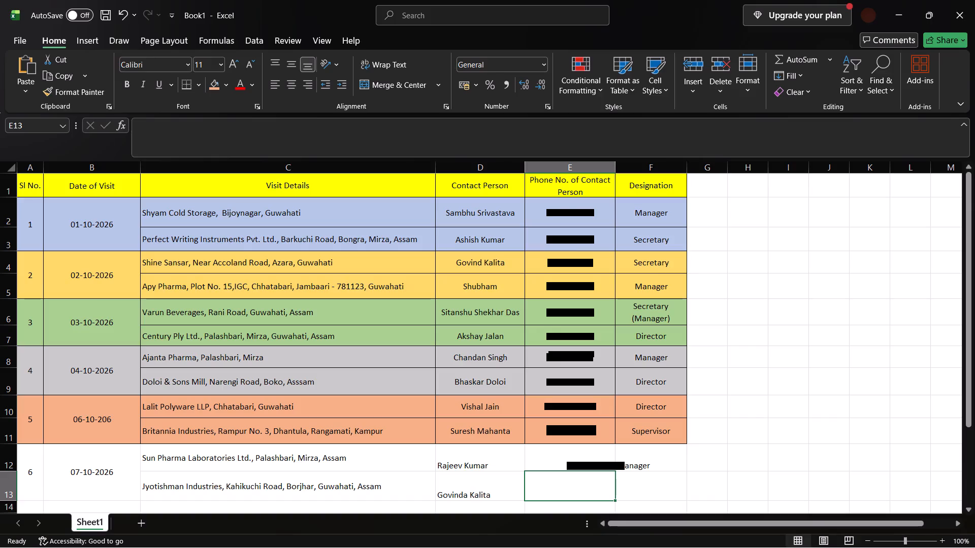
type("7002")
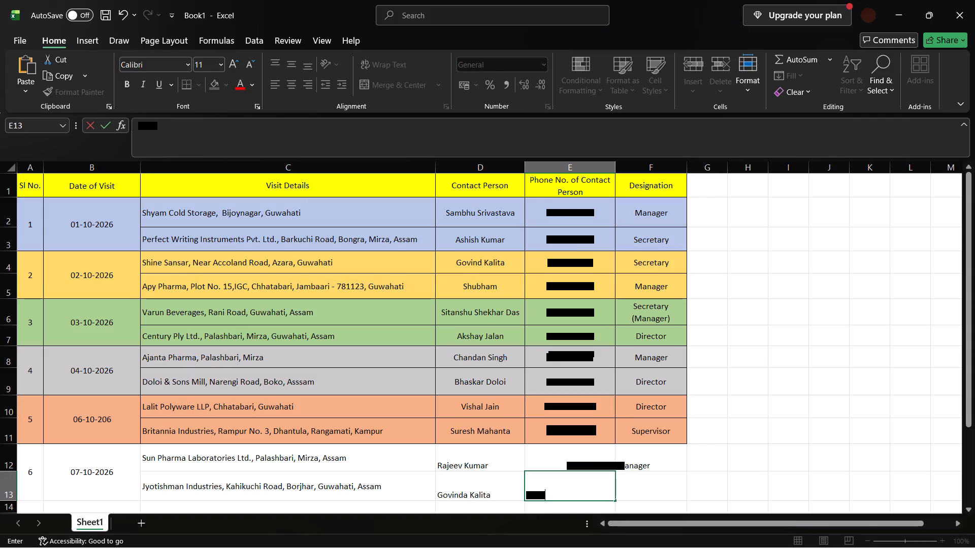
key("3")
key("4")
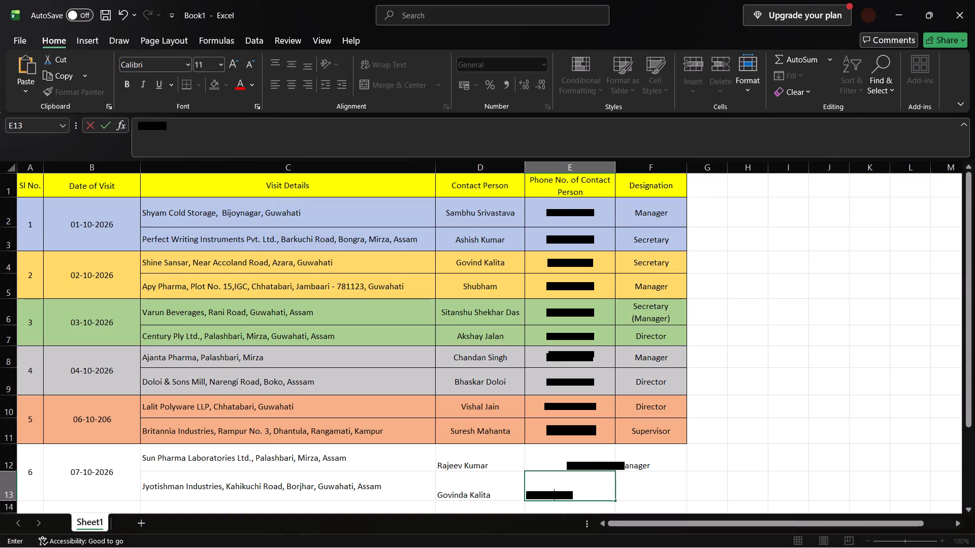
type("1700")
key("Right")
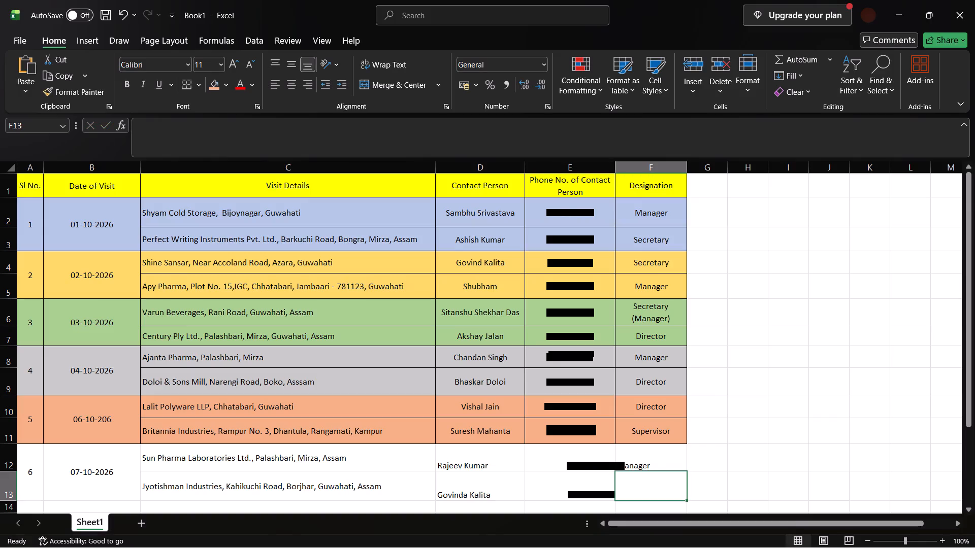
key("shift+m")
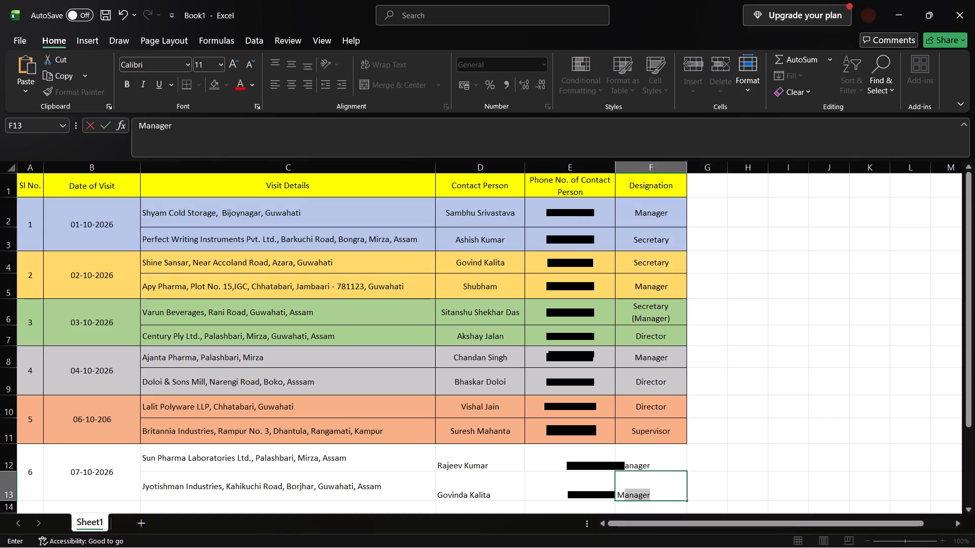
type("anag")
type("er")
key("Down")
Centre the contact names, phone numbers and designations in D12:F13 both vertically and horizontally.
scroll(223, 204, "down", 3)
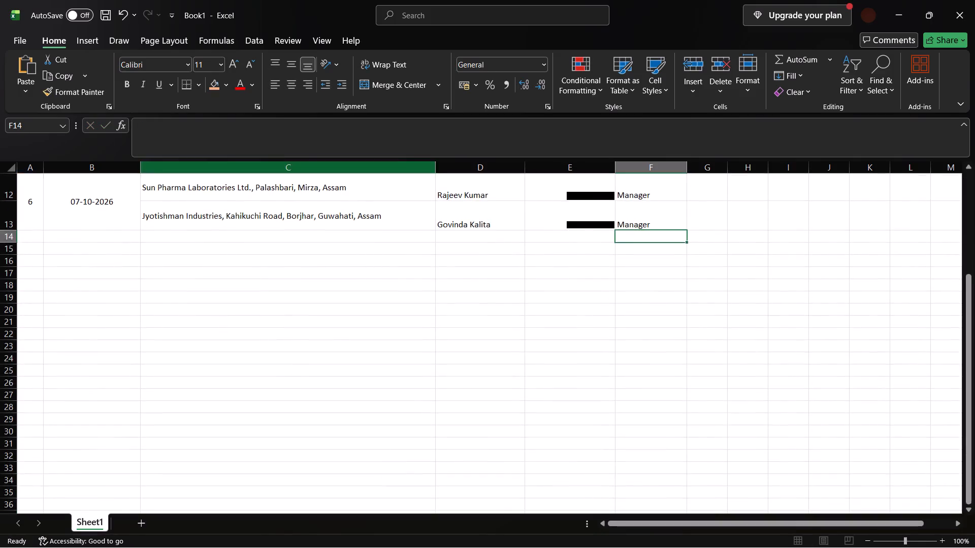
scroll(438, 275, "up", 1)
left_click_drag(442, 268, 660, 300)
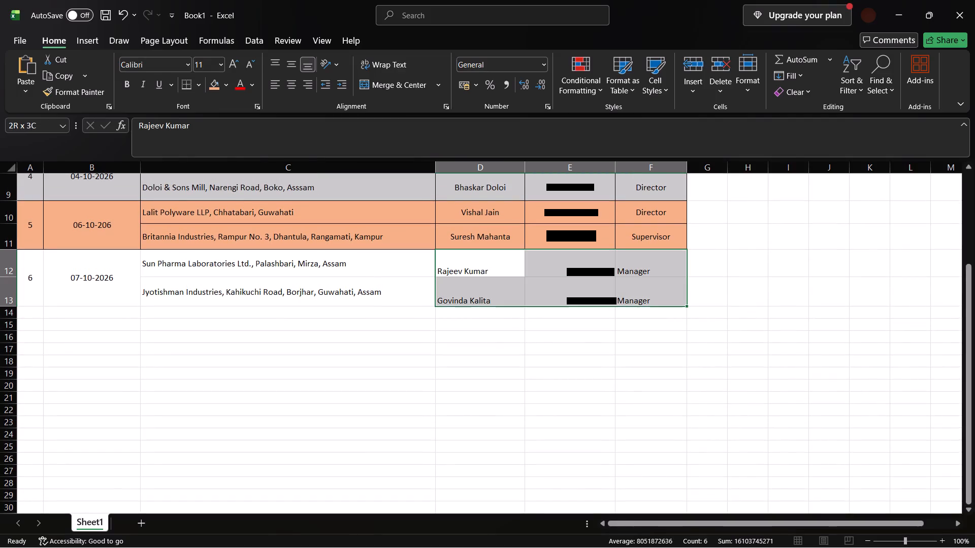
left_click_drag(660, 300, 646, 300)
left_click(395, 82)
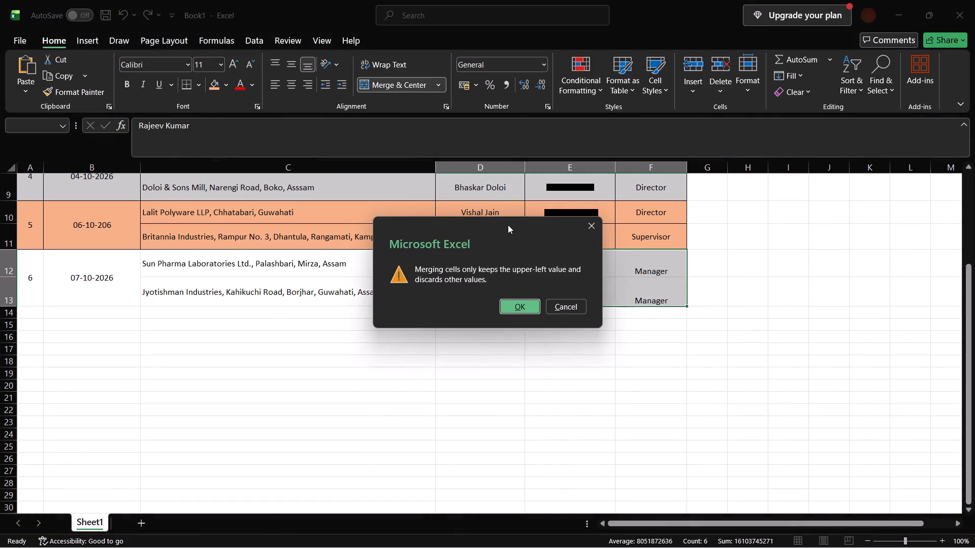
left_click(584, 232)
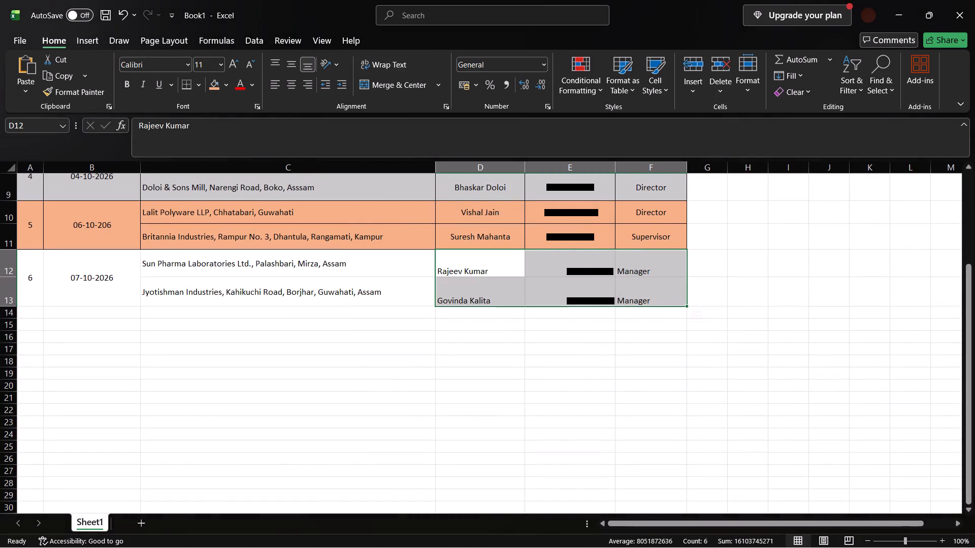
left_click(294, 67)
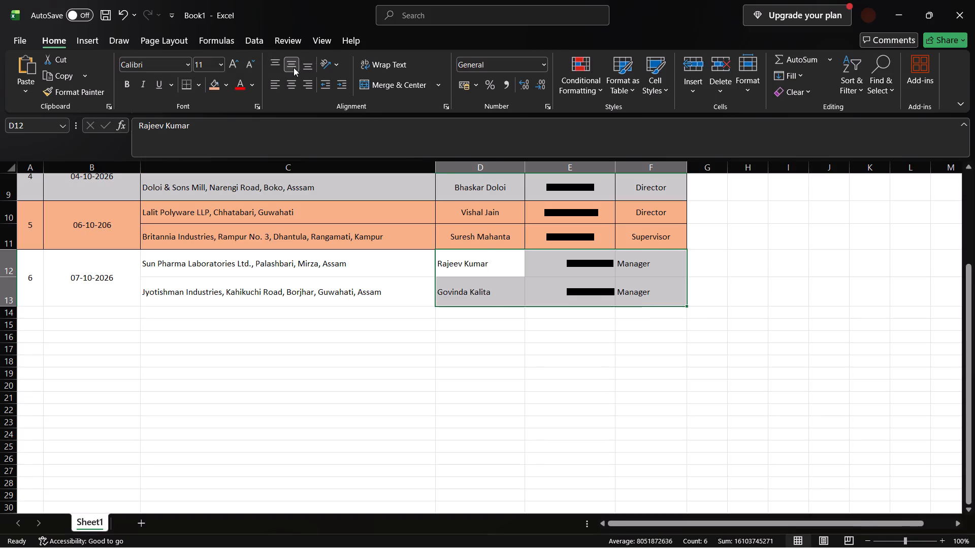
left_click(290, 85)
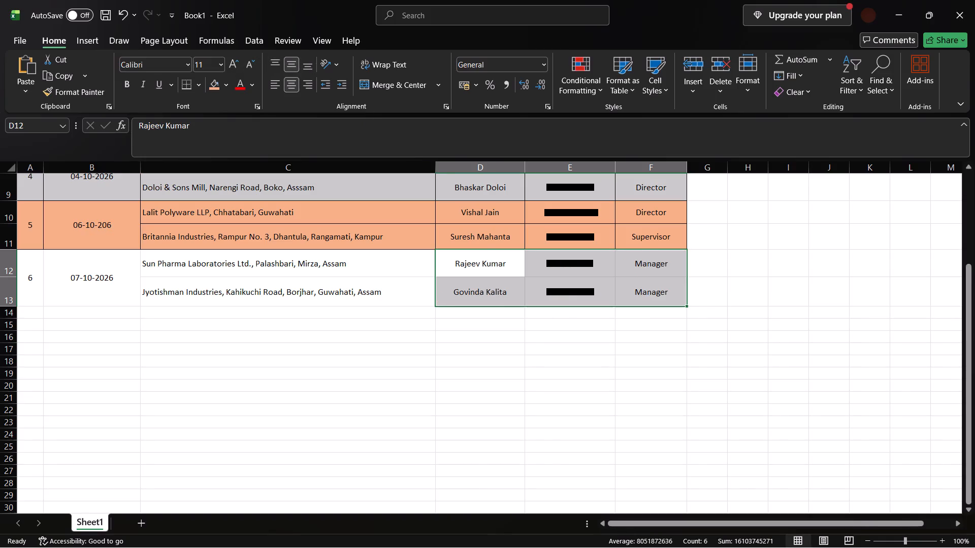
Fill the sixth entry's rows, A12:F13, with the same light blue as the first entry.
left_click_drag(25, 282, 570, 256)
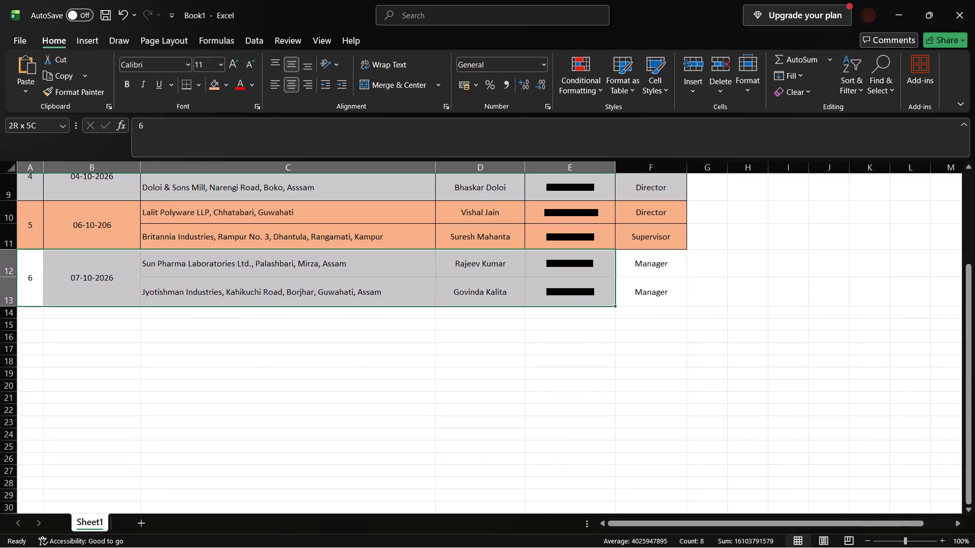
left_click_drag(570, 256, 643, 281)
left_click(228, 79)
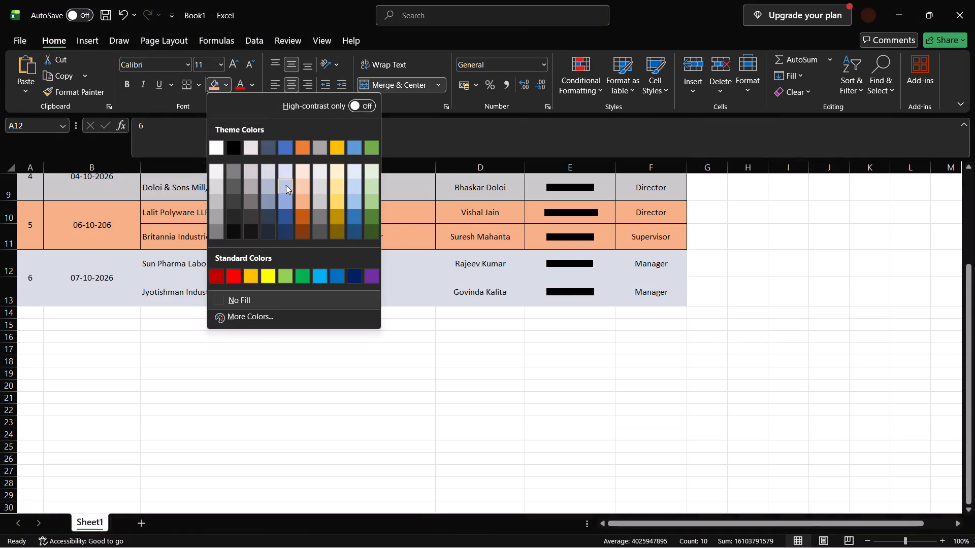
left_click(286, 185)
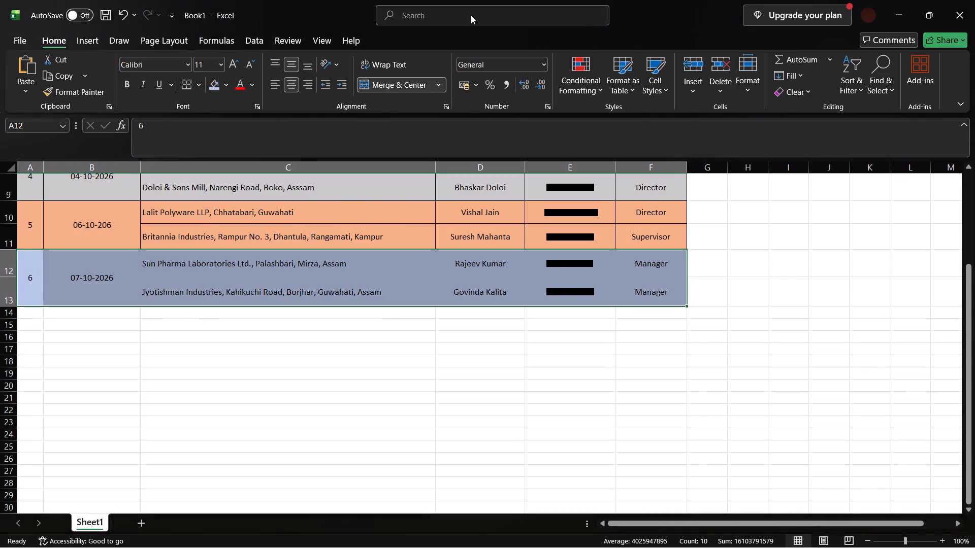
Apply All Borders to the sixth entry's cells A12:F13.
left_click(473, 16)
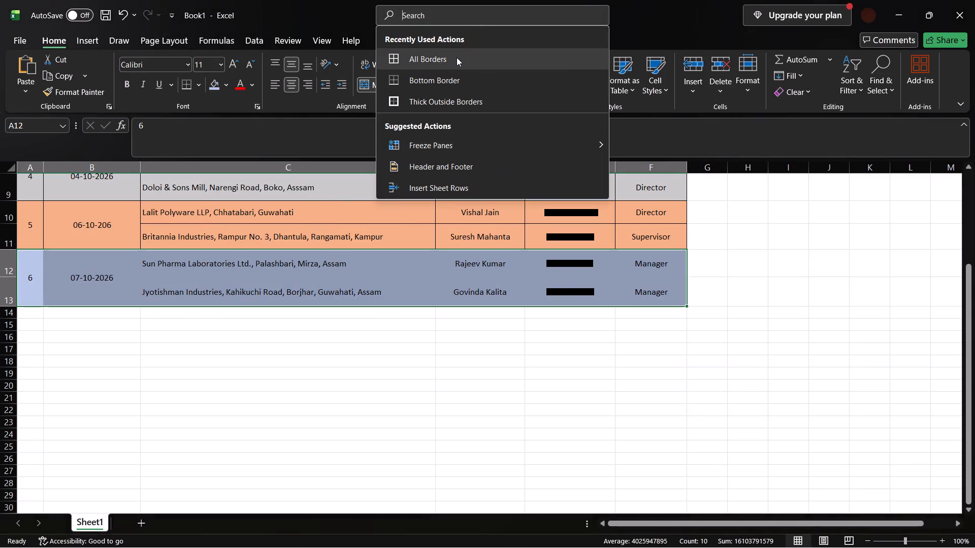
left_click(457, 57)
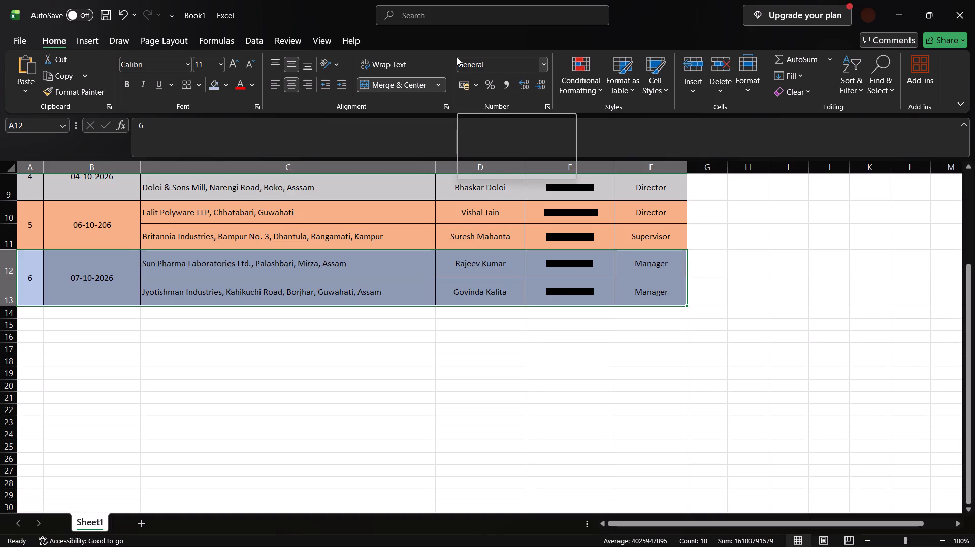
Merge and center cells A14:A15, and likewise B14:B15, below the sixth entry.
left_click_drag(33, 313, 33, 322)
left_click(373, 83)
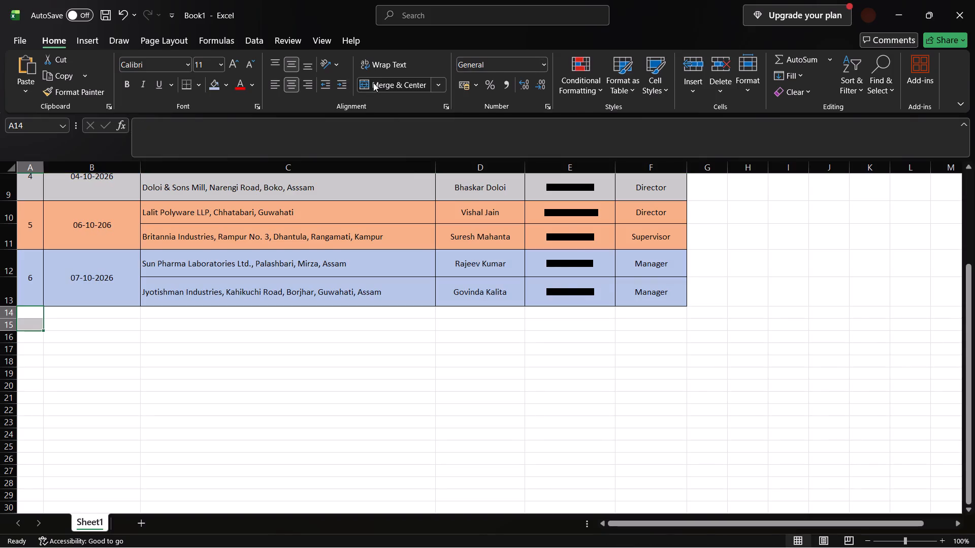
left_click_drag(87, 315, 86, 318)
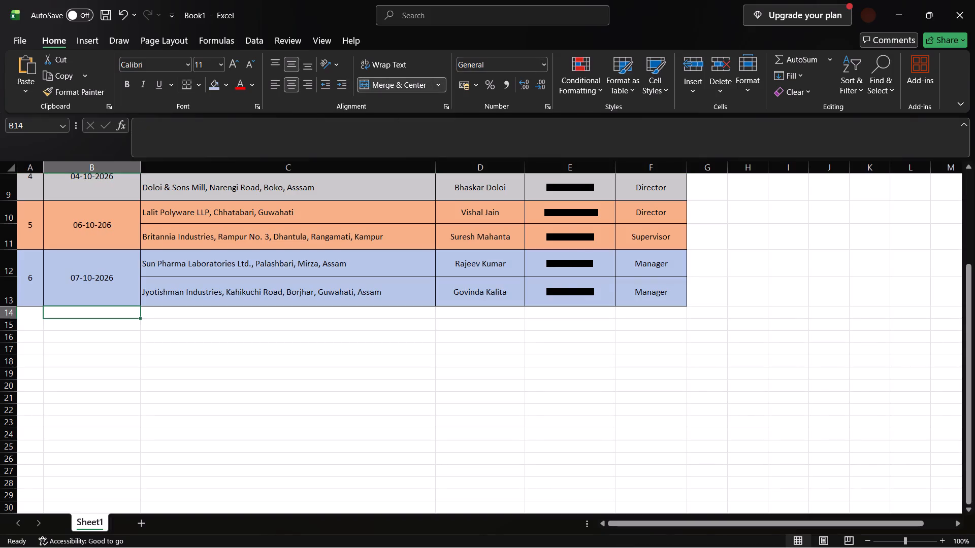
left_click_drag(86, 318, 86, 324)
left_click(406, 80)
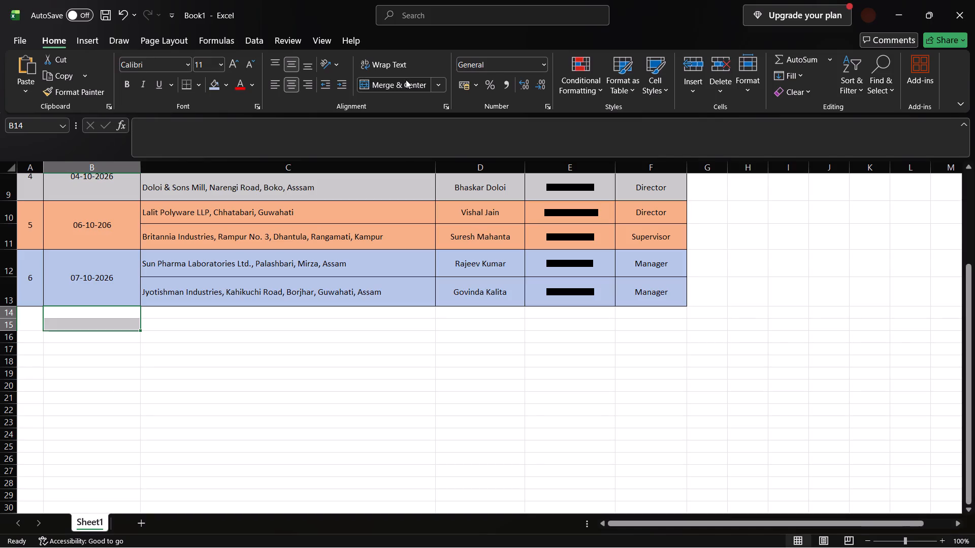
Merge and center cells A16:A17, and likewise B16:B17, below the seventh entry's merged cells.
left_click_drag(29, 340, 30, 346)
left_click(388, 84)
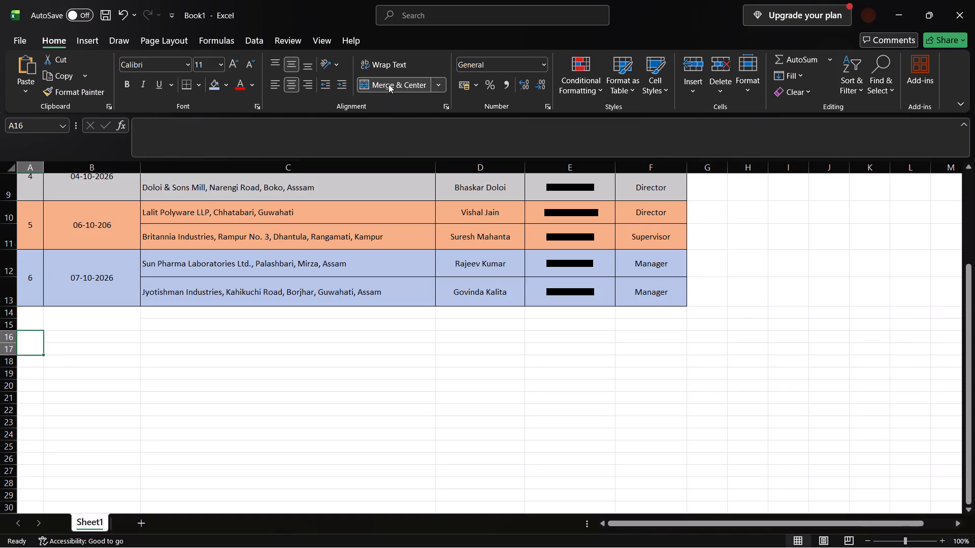
left_click_drag(87, 336, 86, 347)
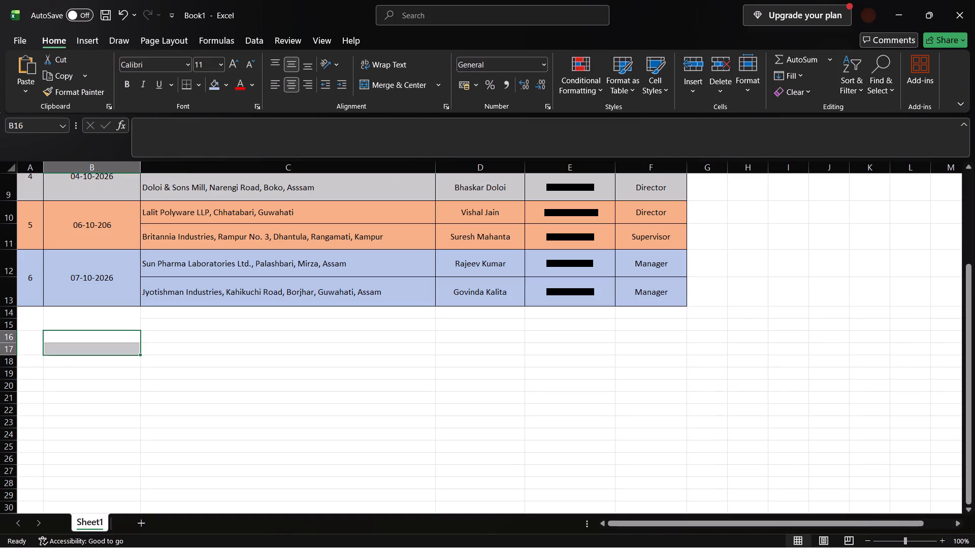
left_click(395, 82)
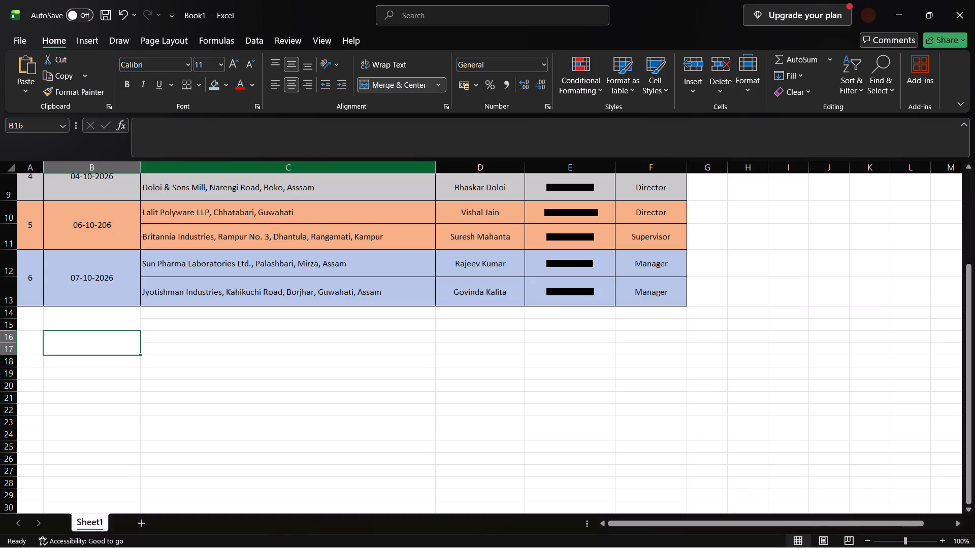
Increase the heights of rows 14 to 17 to about double the default, making all four rows equally tall.
left_click_drag(9, 355, 8, 367)
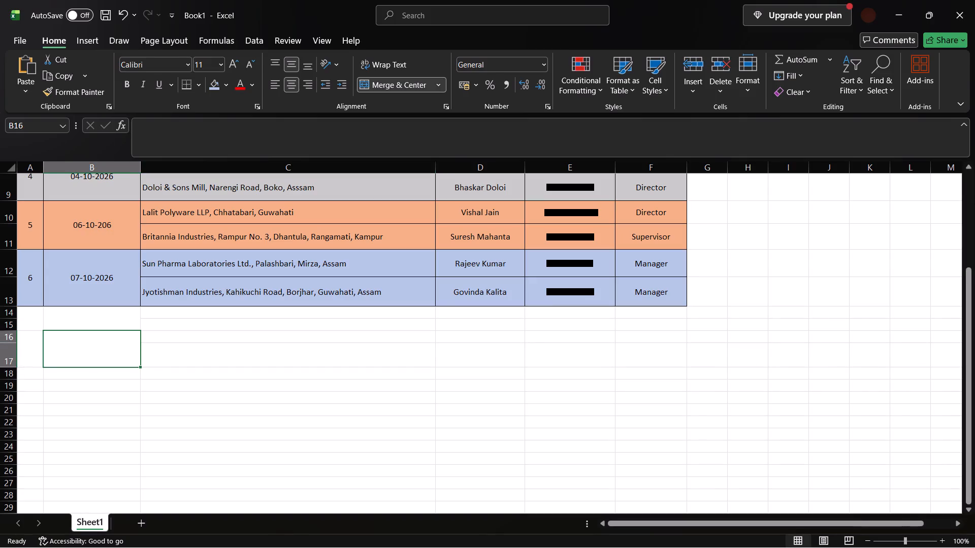
left_click_drag(8, 334, 8, 347)
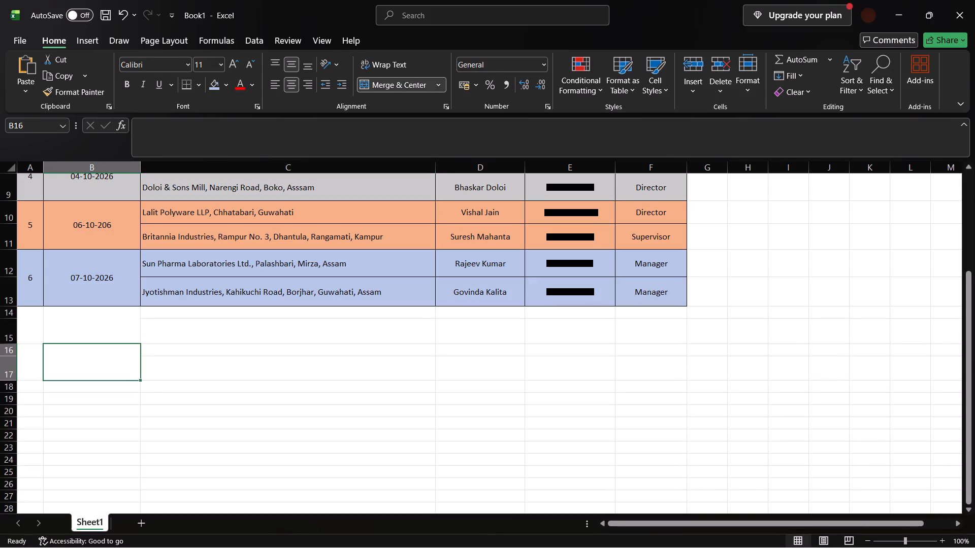
left_click_drag(11, 318, 11, 329)
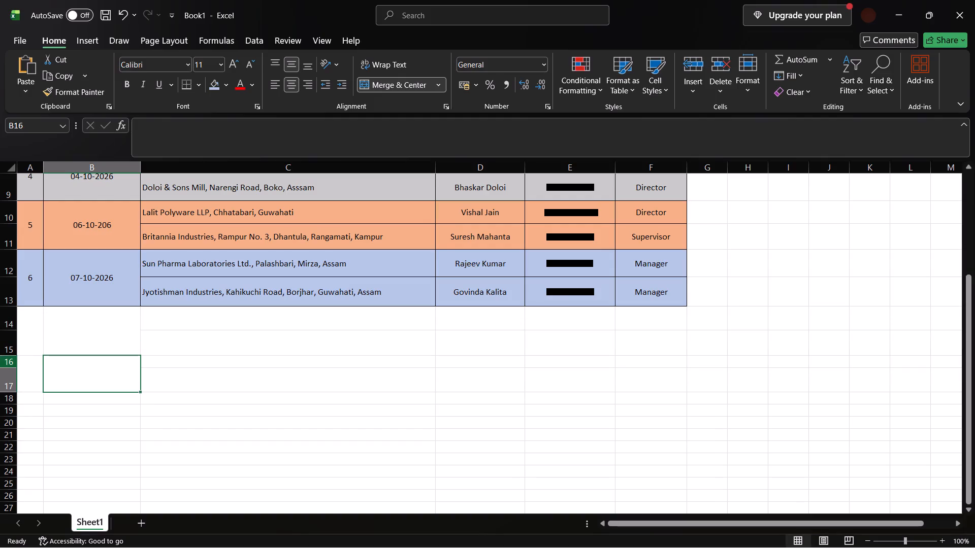
left_click_drag(6, 366, 6, 374)
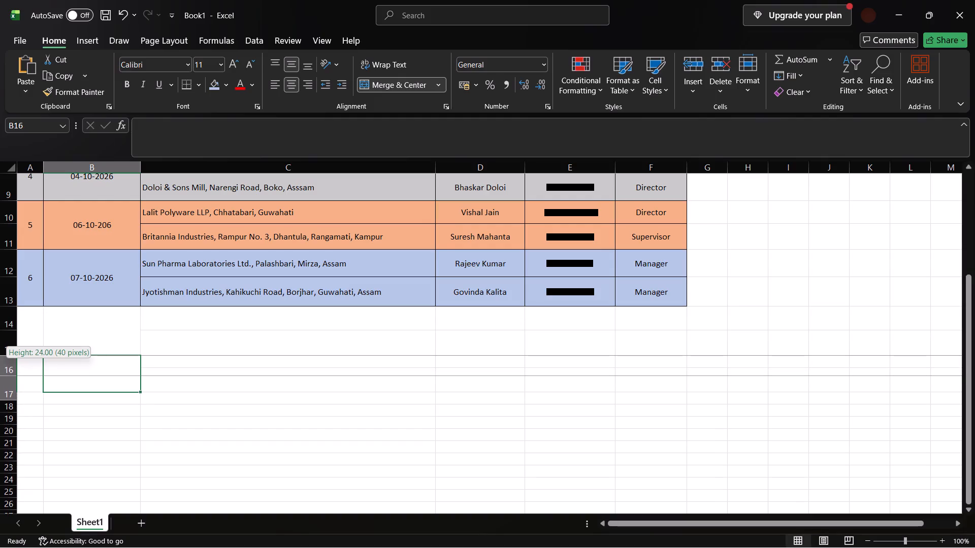
left_click_drag(6, 374, 7, 374)
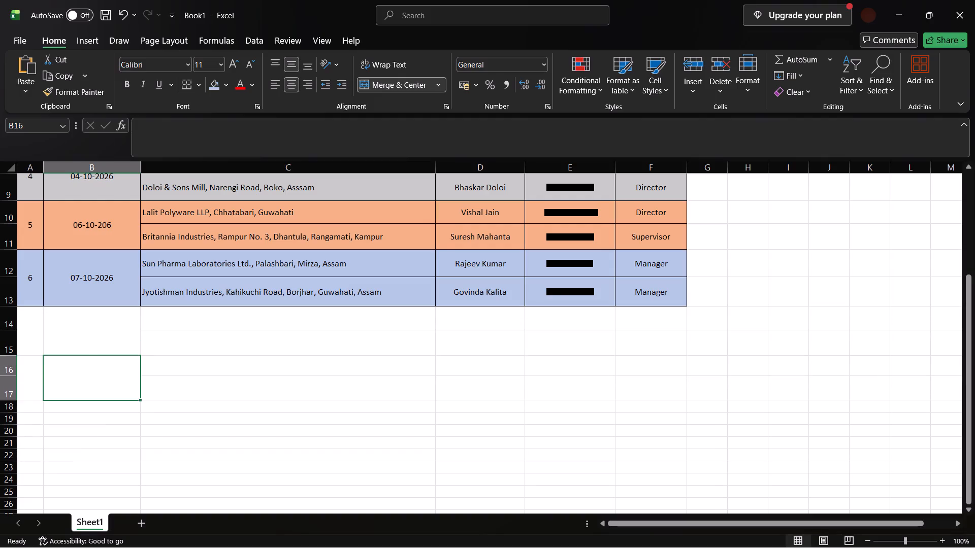
left_click(7, 374)
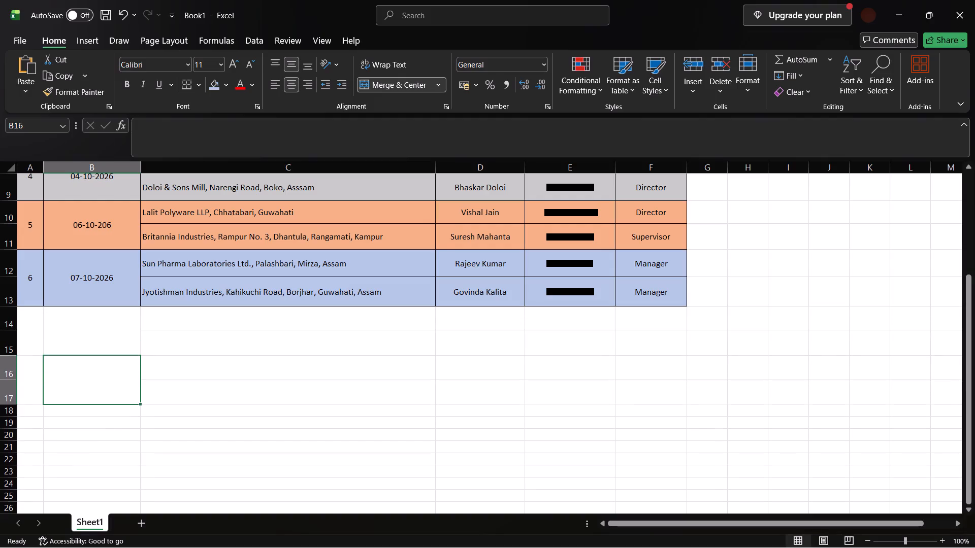
left_click(242, 384)
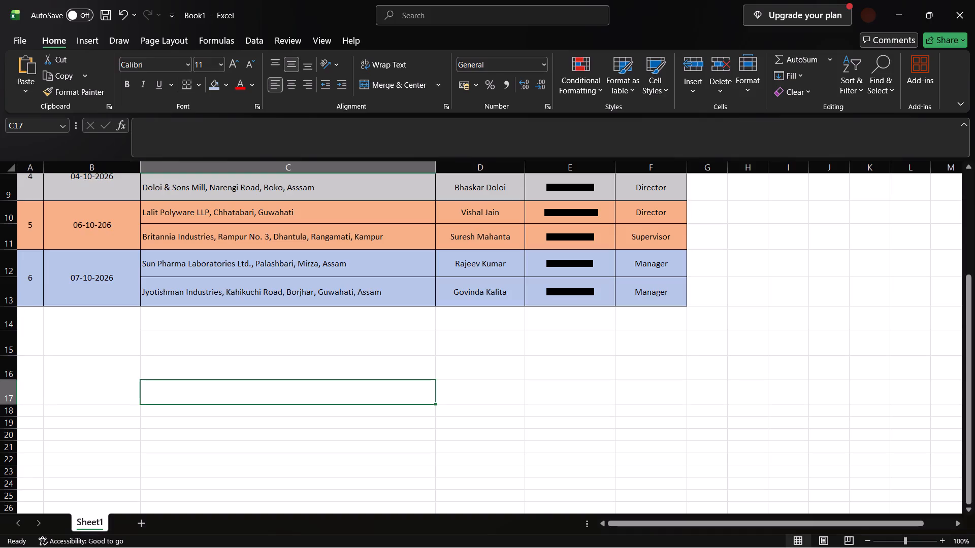
Enter serial number 7 in A14 and the date 08-10-2026 in B14 for the seventh entry.
left_click(29, 324)
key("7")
key("Right")
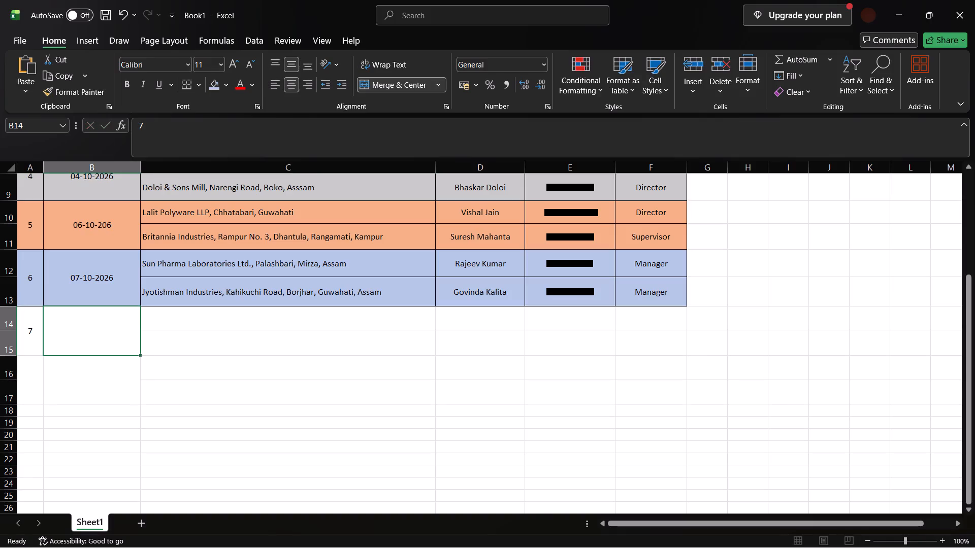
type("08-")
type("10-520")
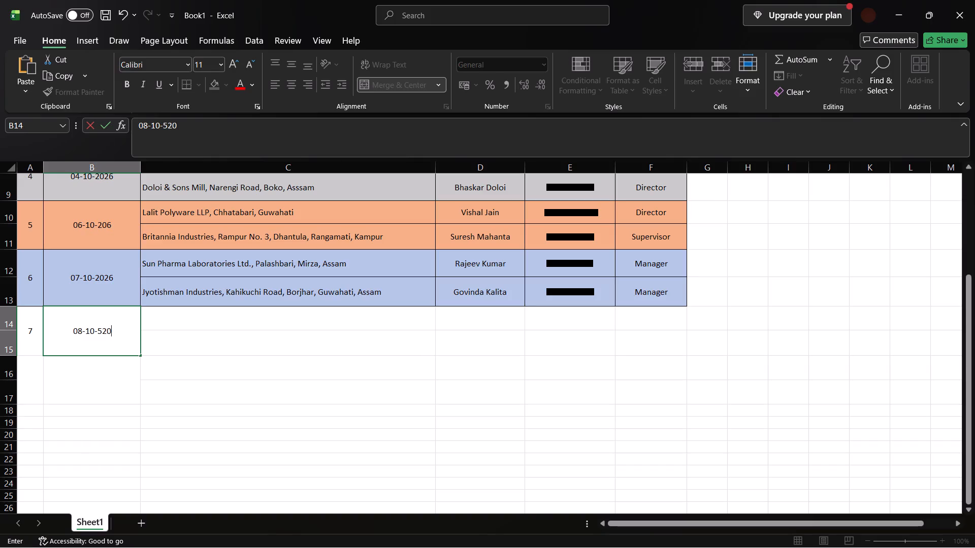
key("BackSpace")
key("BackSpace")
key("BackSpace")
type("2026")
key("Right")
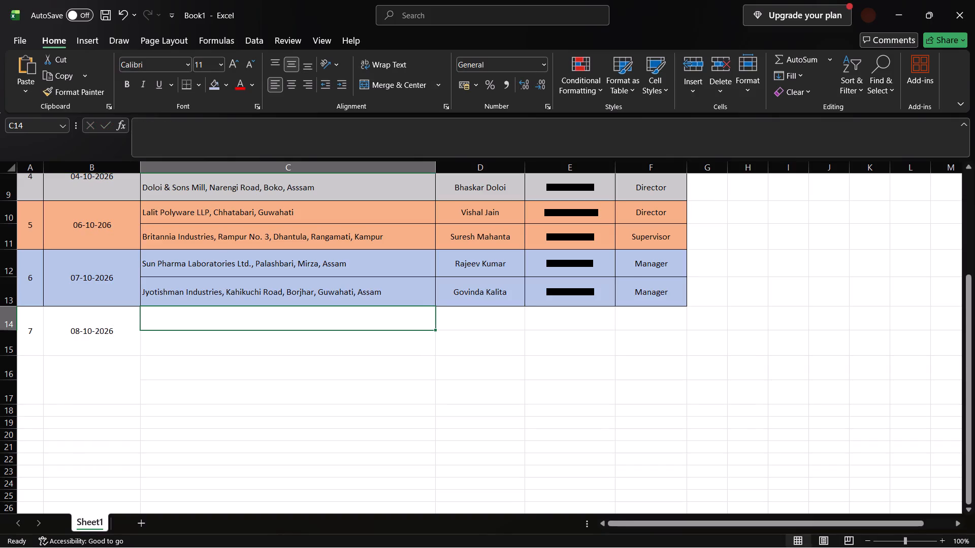
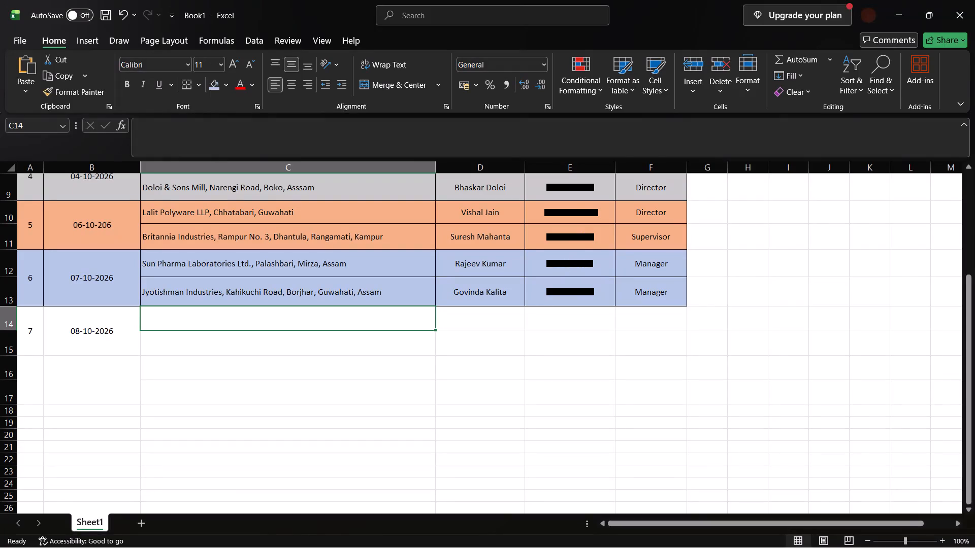
Enter the company details "IOCL Guwahati Refinery, Noonmati, Guwahati" in C14 for the seventh entry.
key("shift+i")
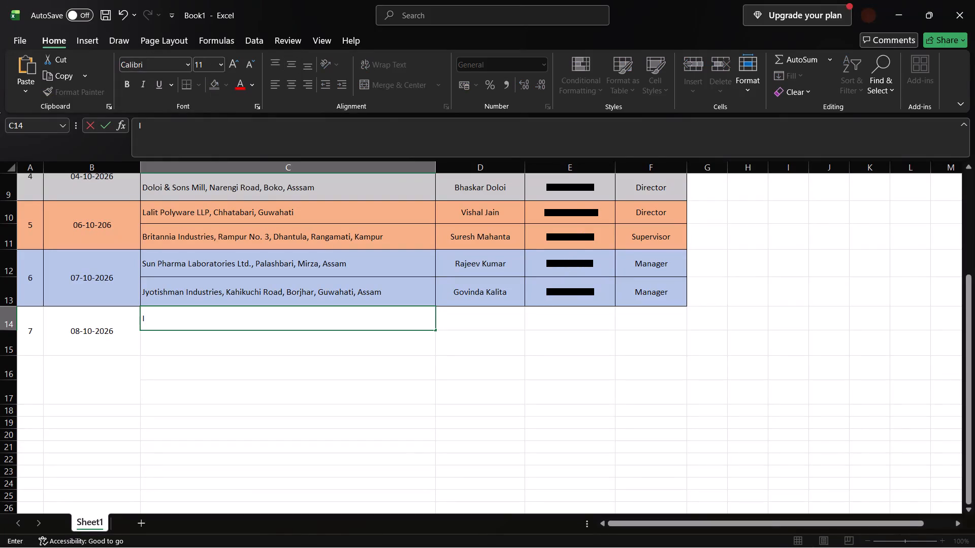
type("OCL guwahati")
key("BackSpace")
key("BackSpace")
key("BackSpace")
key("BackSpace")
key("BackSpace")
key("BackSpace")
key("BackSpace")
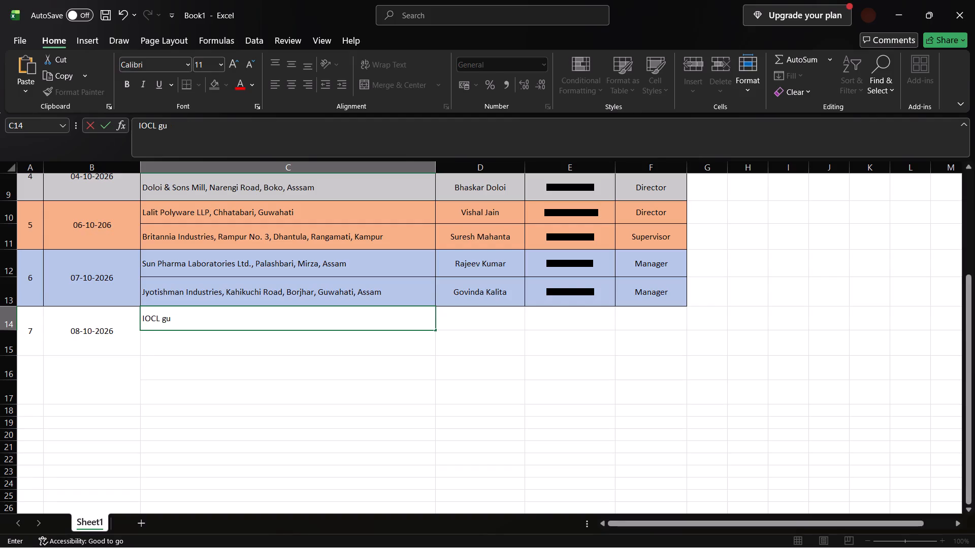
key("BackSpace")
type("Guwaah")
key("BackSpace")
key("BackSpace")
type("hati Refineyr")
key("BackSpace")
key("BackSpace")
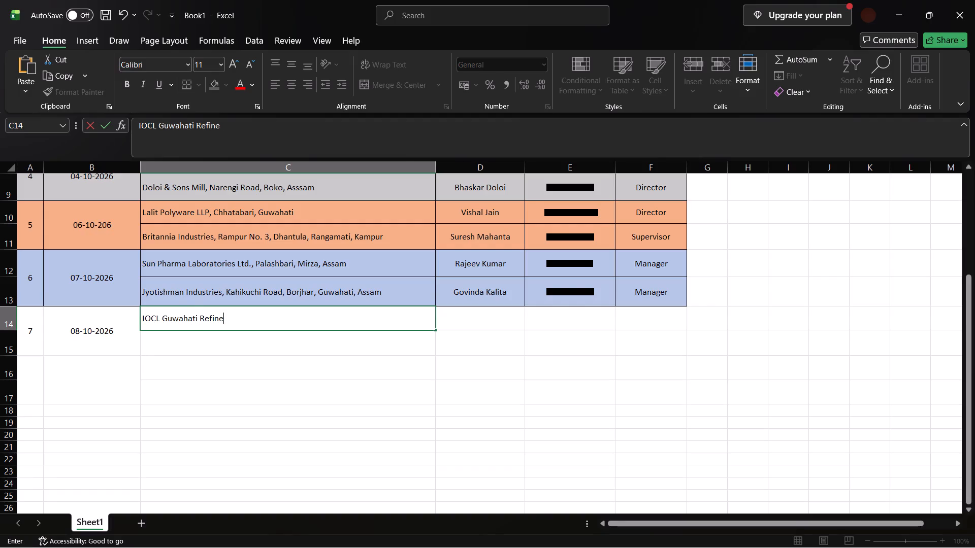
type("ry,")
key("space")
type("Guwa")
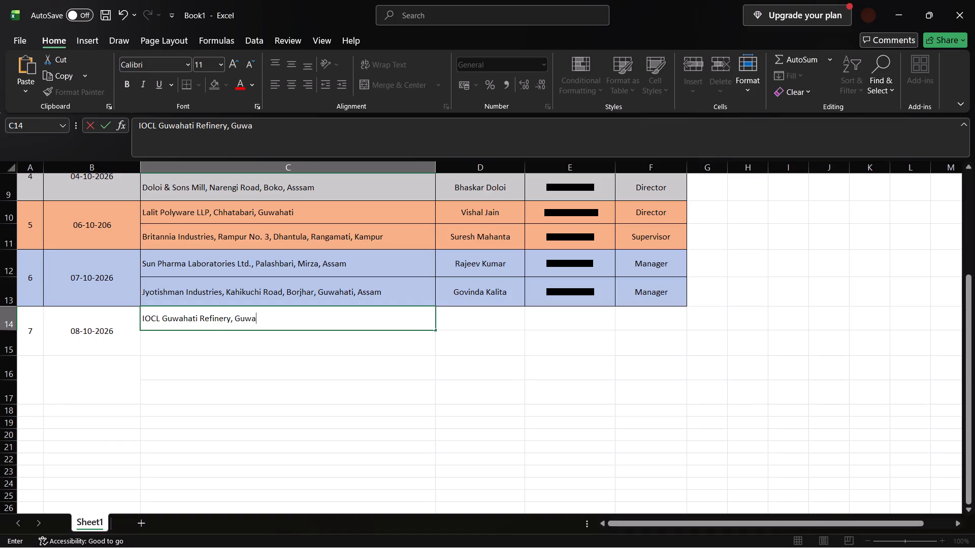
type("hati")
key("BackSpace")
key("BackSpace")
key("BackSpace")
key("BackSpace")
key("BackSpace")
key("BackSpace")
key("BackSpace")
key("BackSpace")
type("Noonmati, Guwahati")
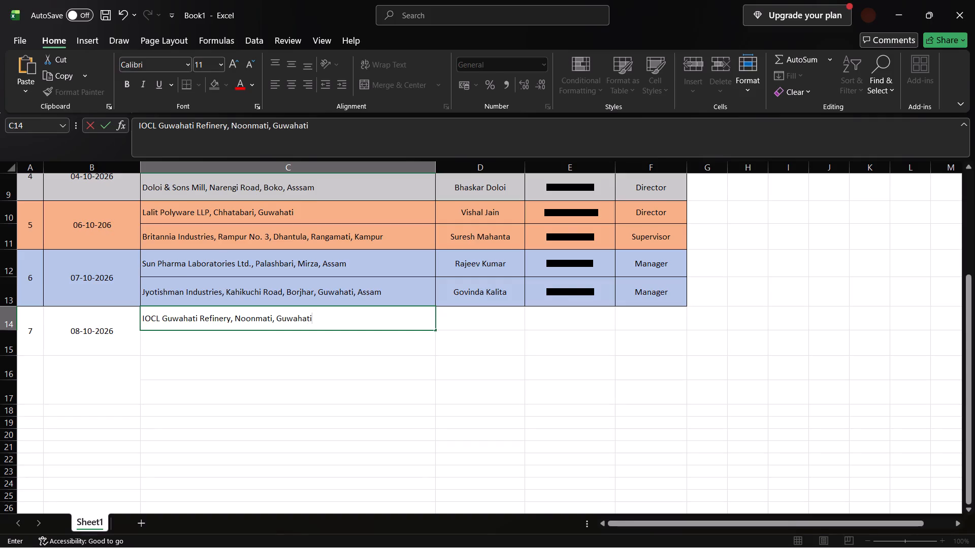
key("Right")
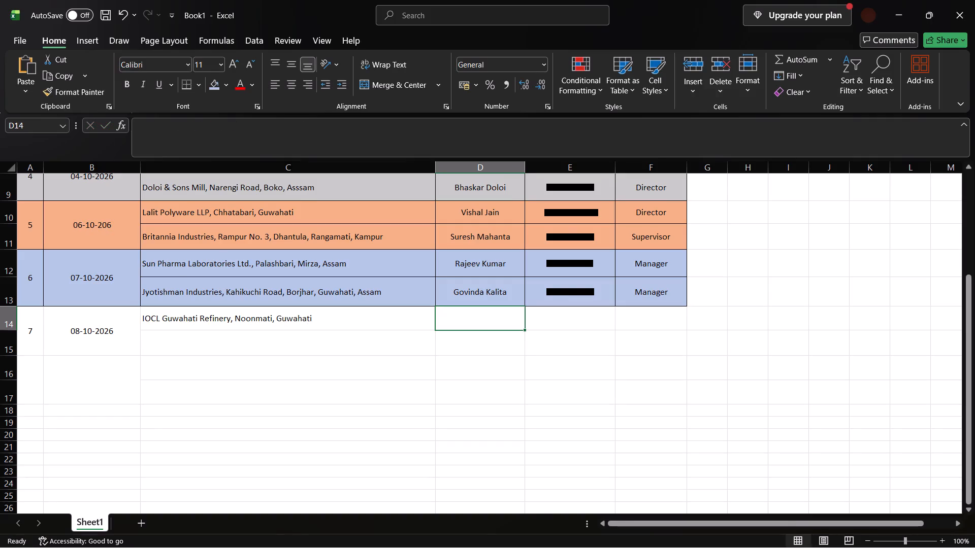
Fill D14:F14 with the refinery contact's name, phone number and the designation "Asst. Manager".
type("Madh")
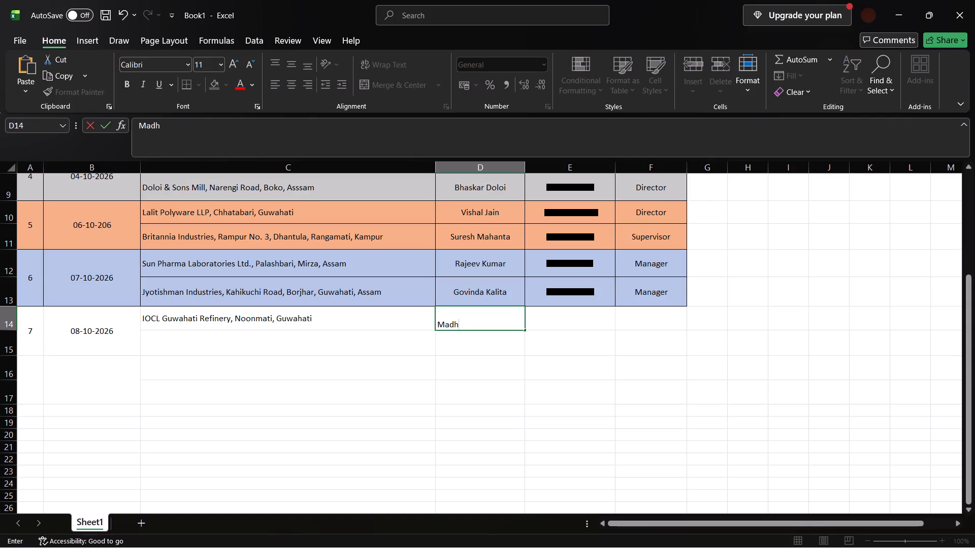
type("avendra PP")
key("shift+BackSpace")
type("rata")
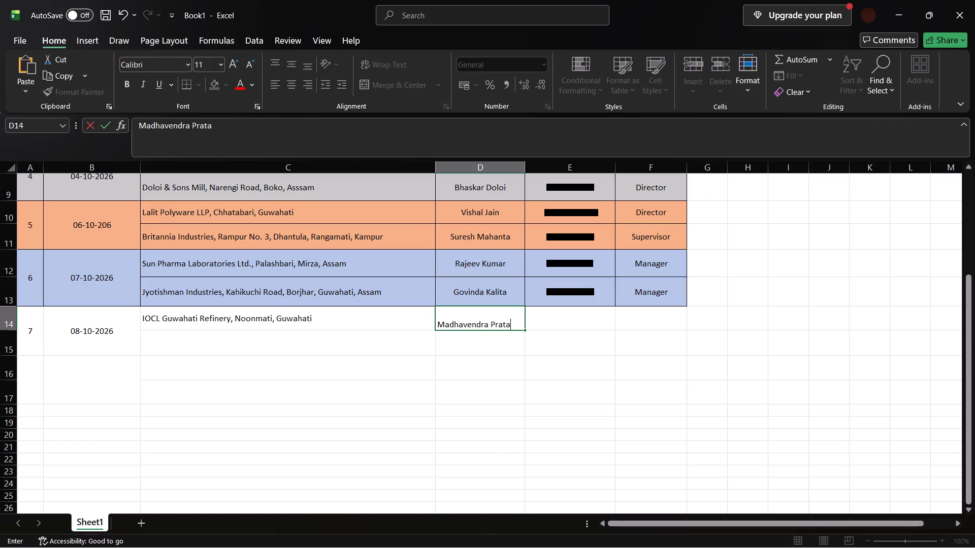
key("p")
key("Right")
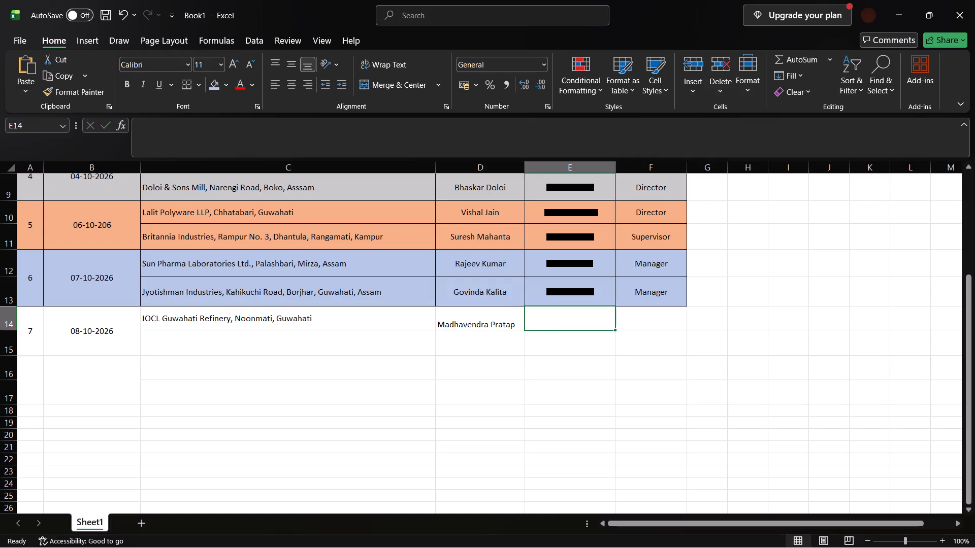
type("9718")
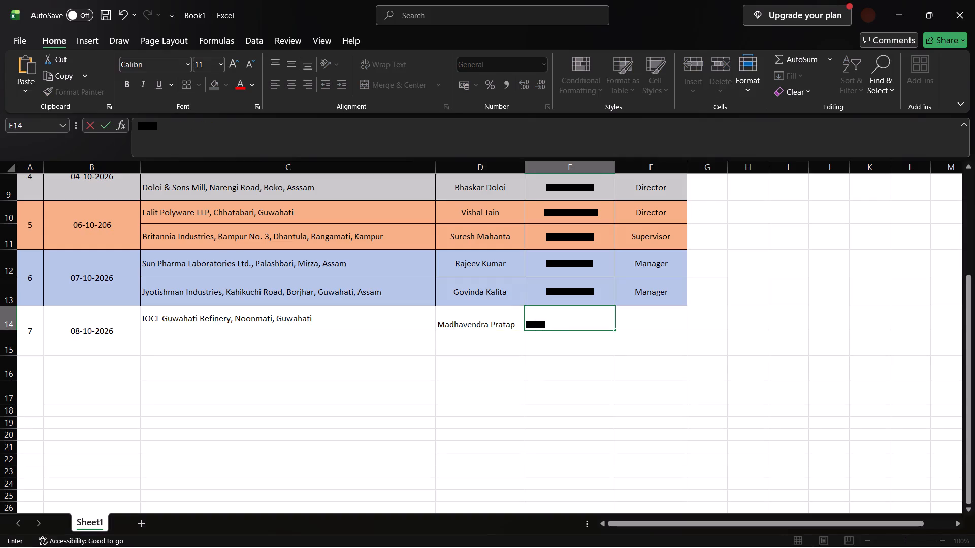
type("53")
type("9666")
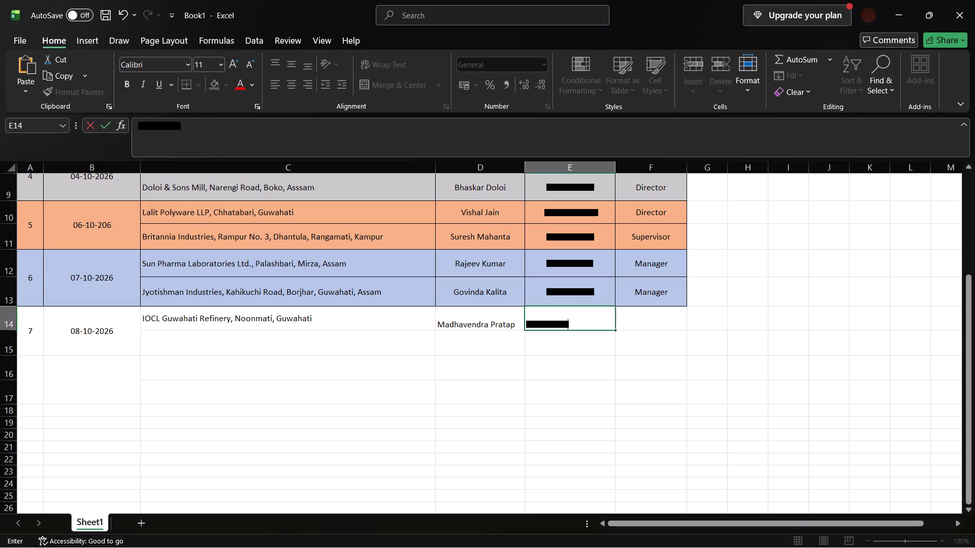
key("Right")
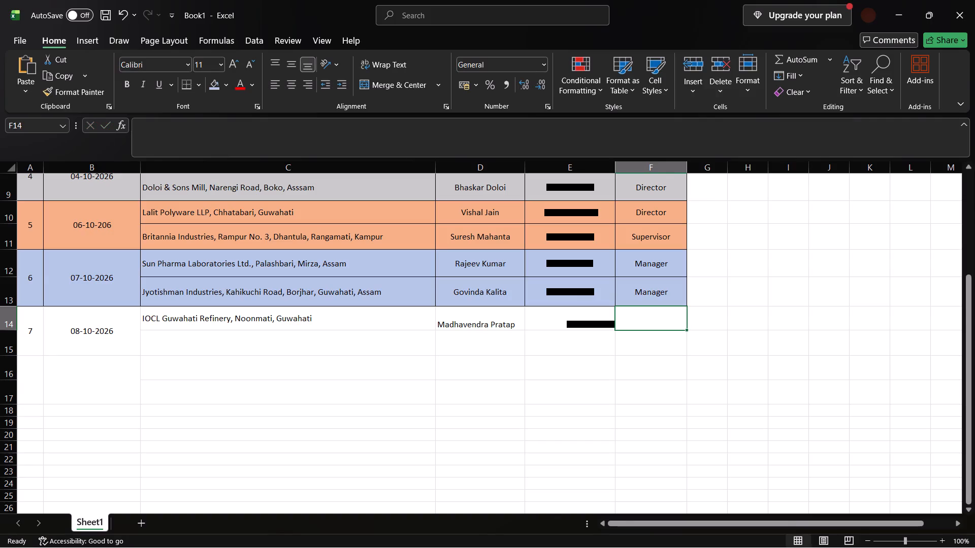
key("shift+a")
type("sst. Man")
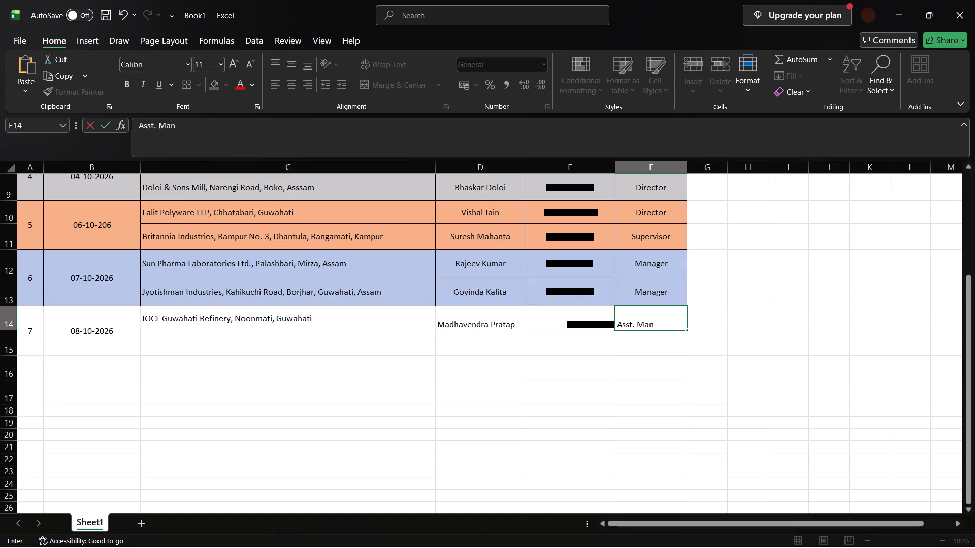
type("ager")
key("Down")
Enter the company details "DS Group (Dharampal Satyapal), Bamunimaidan, Guwahati" in C15.
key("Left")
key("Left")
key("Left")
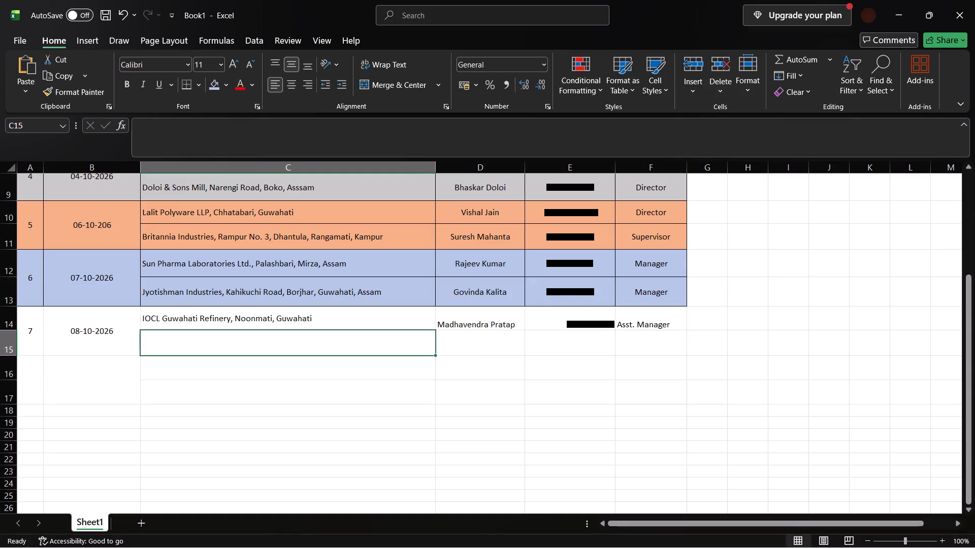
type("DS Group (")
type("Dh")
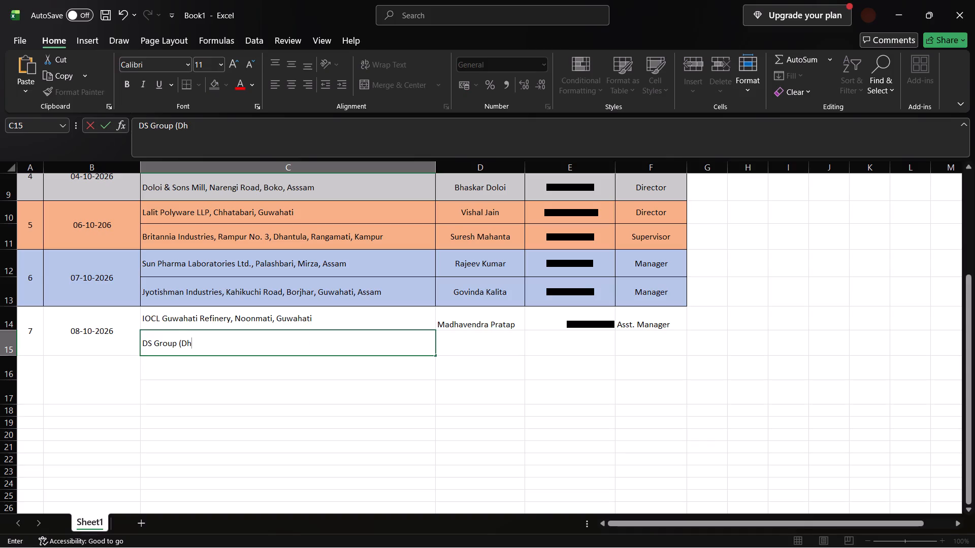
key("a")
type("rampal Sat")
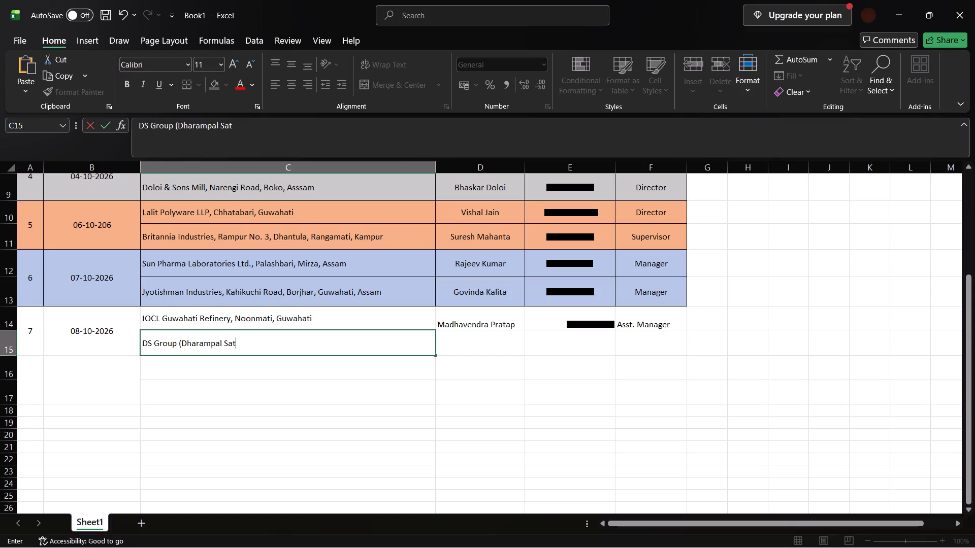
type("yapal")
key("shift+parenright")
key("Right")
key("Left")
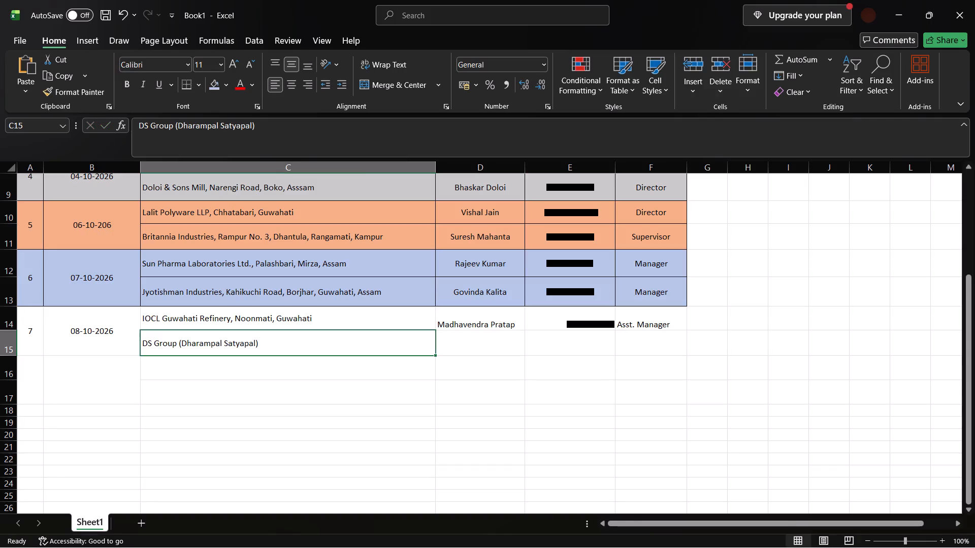
left_click(307, 142)
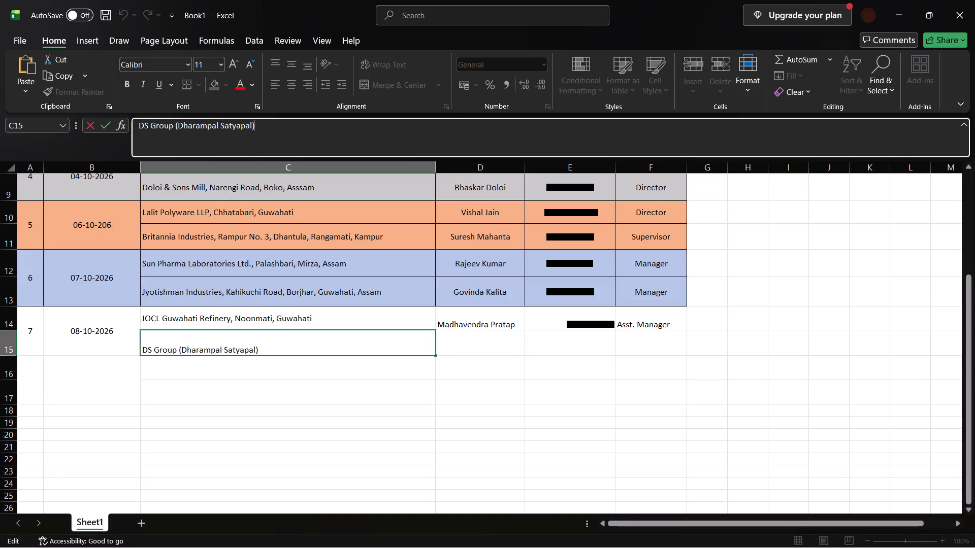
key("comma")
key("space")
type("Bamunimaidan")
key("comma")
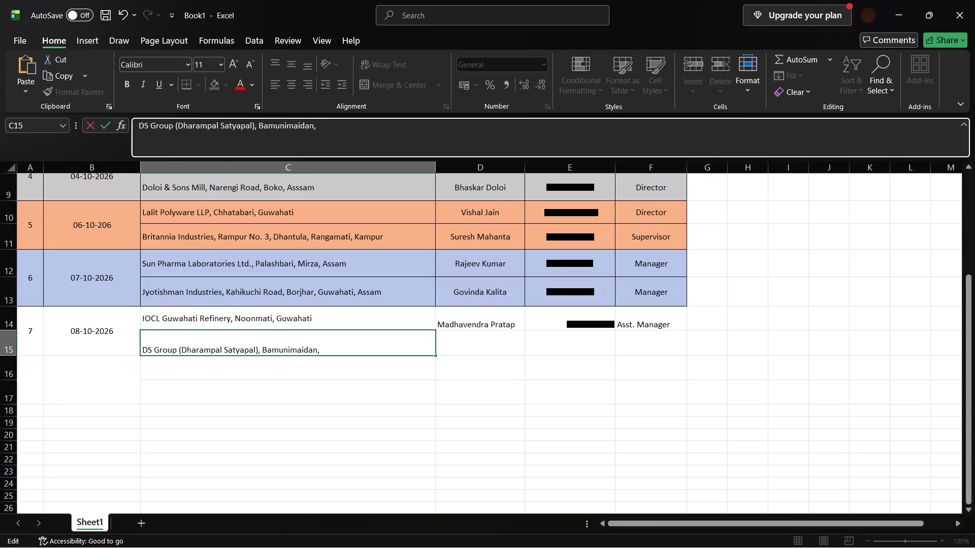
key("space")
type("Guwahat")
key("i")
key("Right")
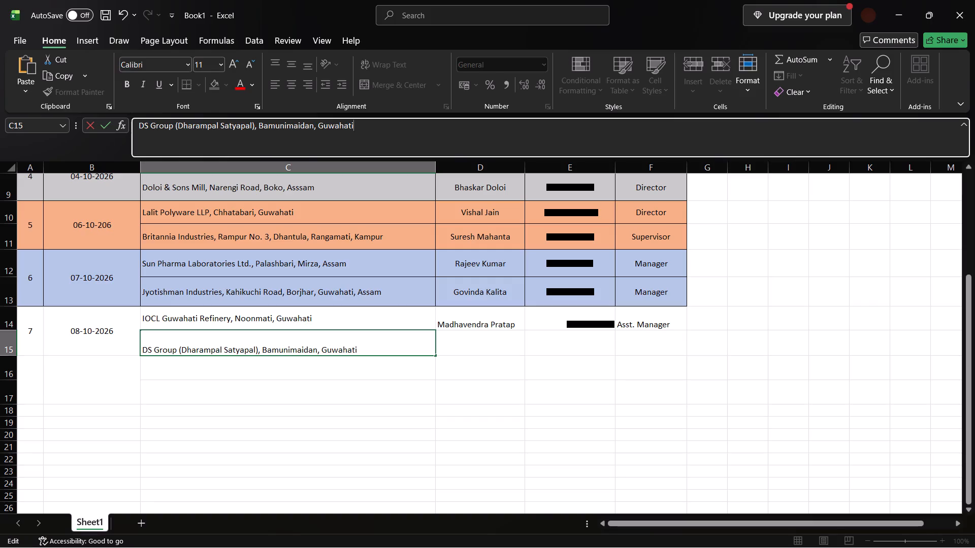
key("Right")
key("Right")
Fill D15:F15 with the DS Group contact's name, phone number and the designation "General Manager".
left_click(493, 341)
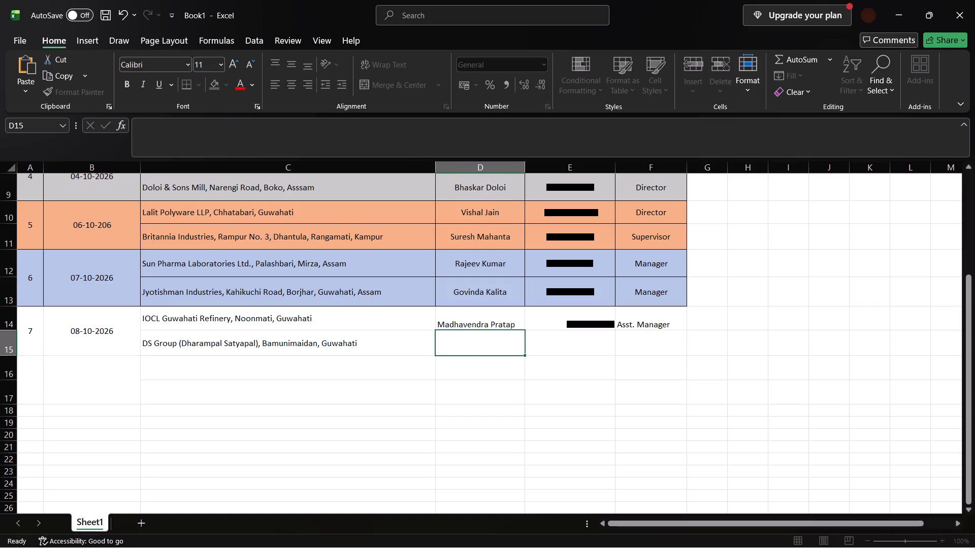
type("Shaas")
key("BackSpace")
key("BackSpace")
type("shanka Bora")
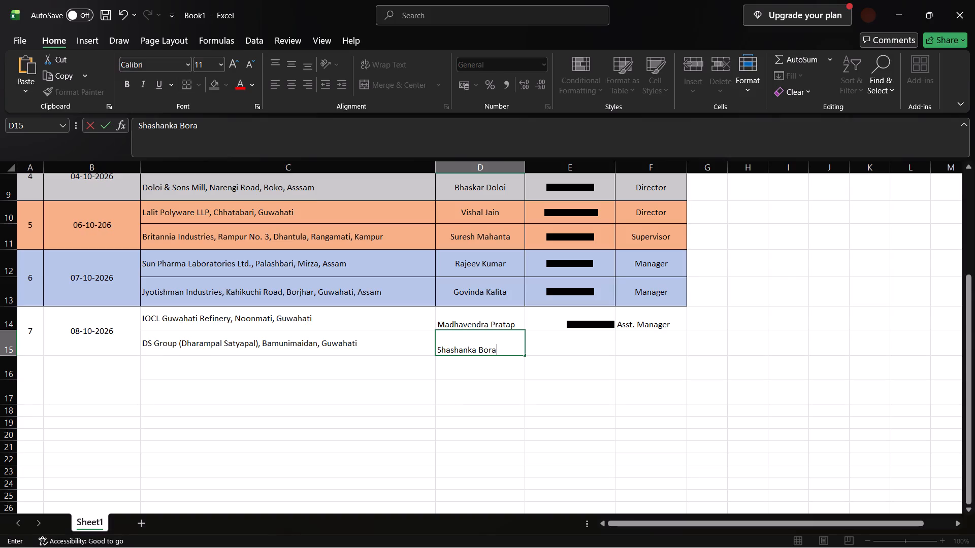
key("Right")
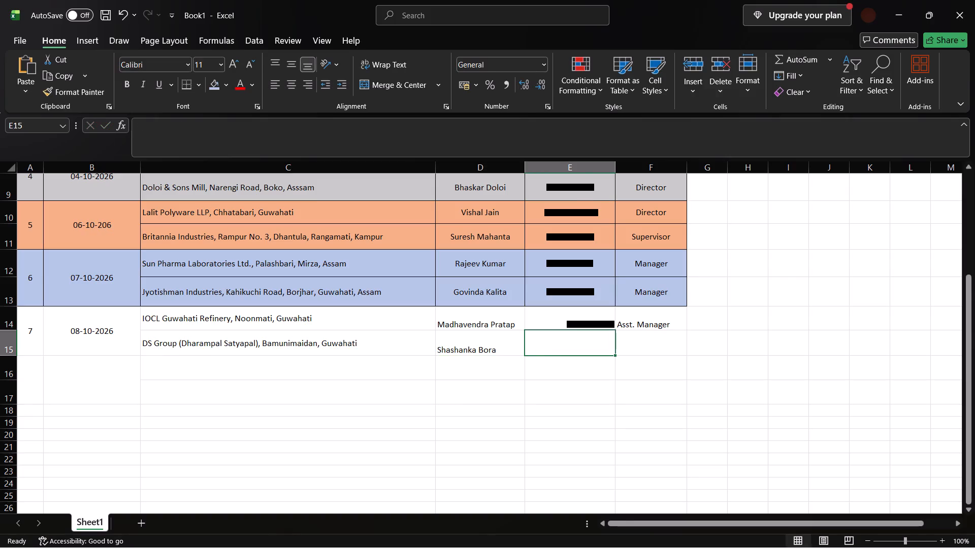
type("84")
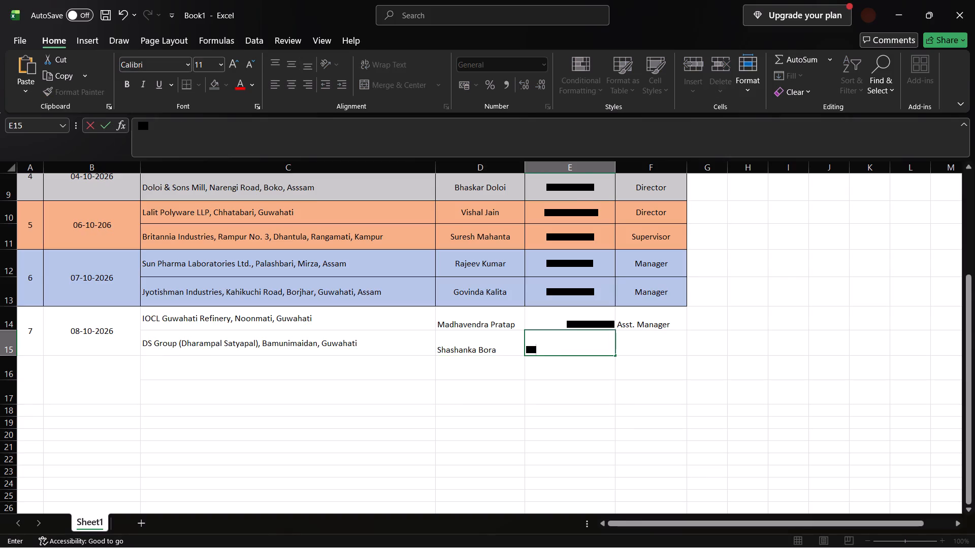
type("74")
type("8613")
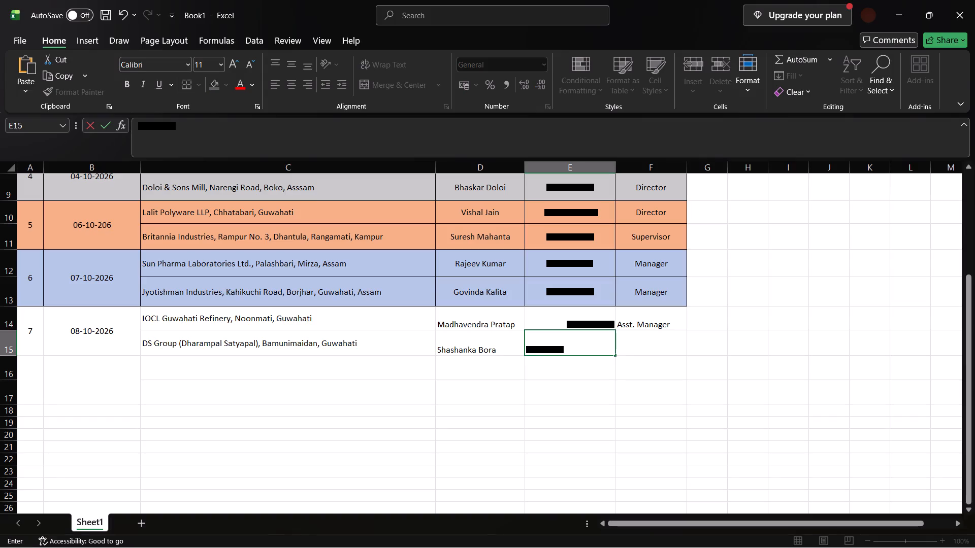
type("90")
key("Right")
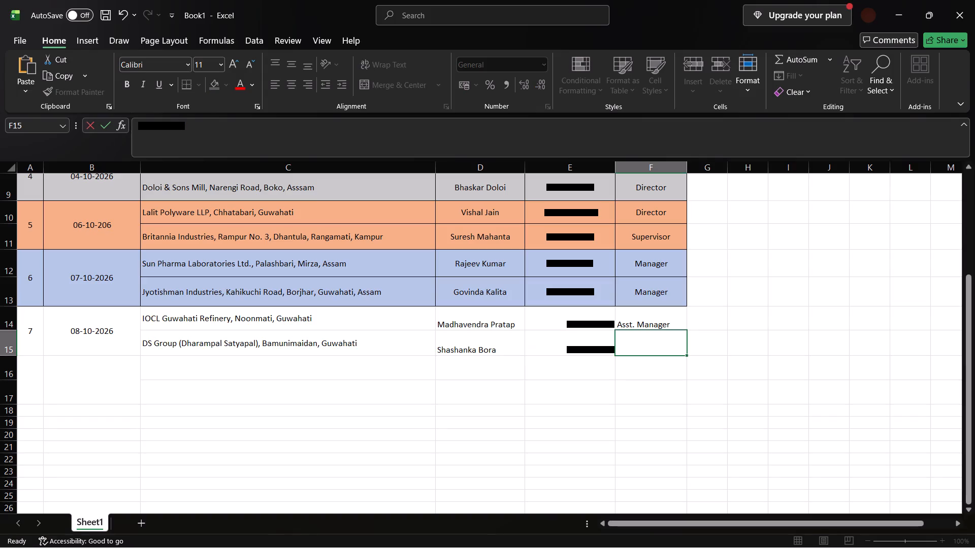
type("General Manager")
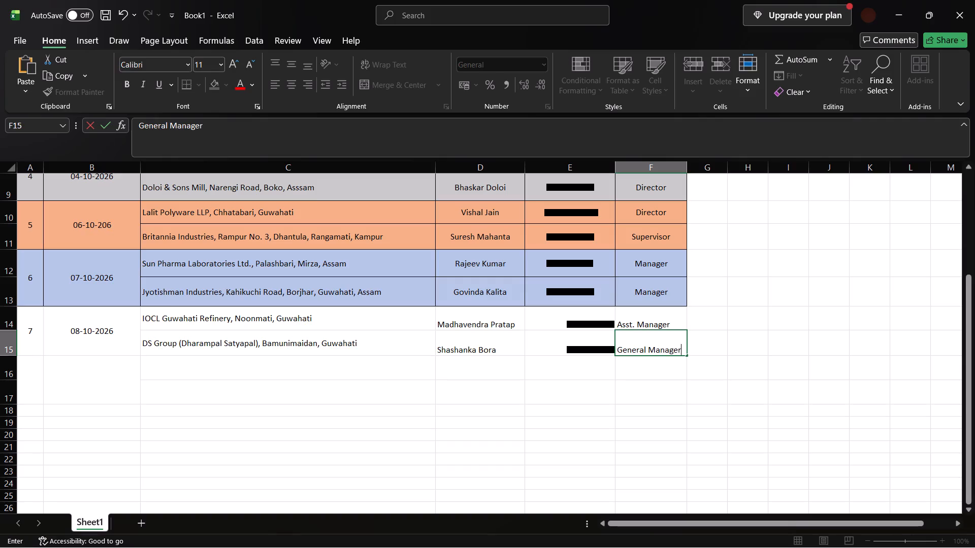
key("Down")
Give the seventh entry, A14:F15, a medium light green theme fill and borders around all its cells.
left_click_drag(24, 332, 649, 343)
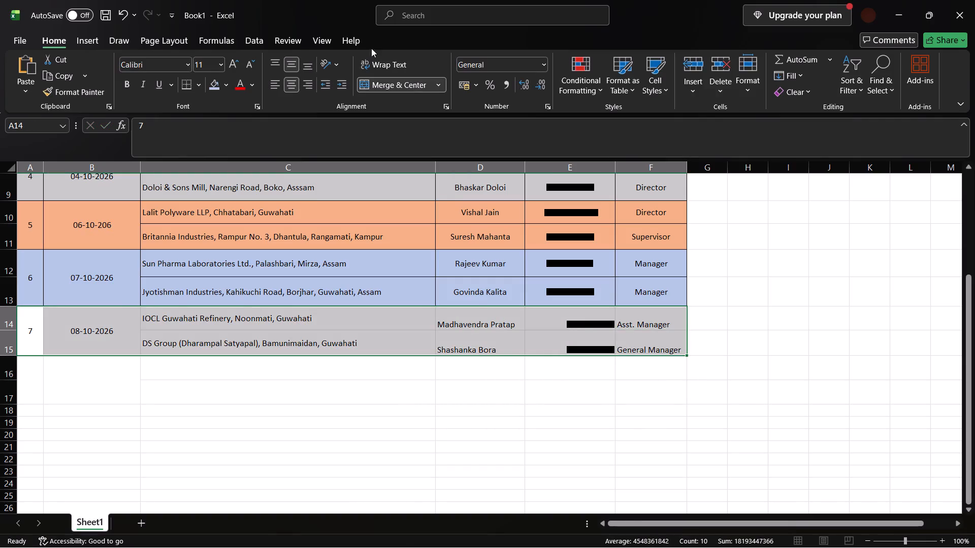
left_click(225, 87)
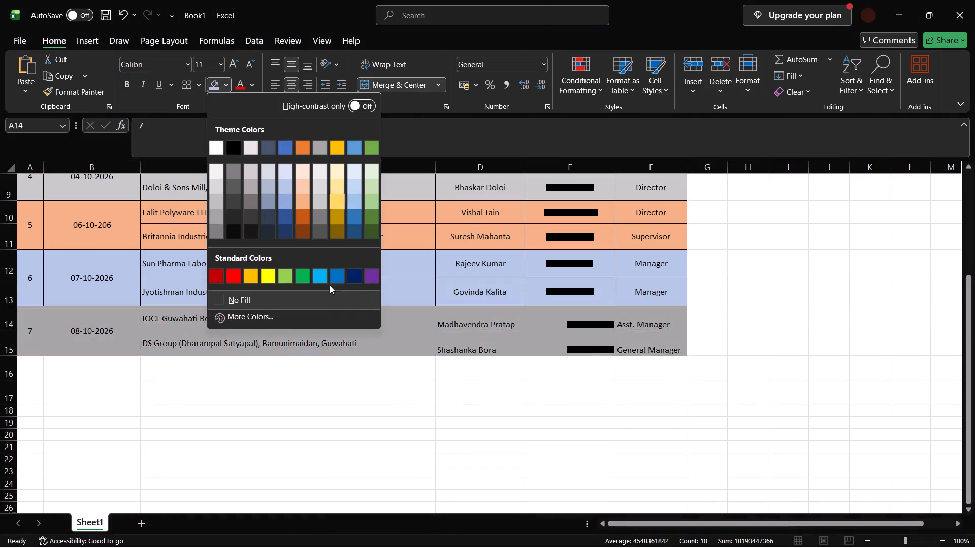
left_click(370, 201)
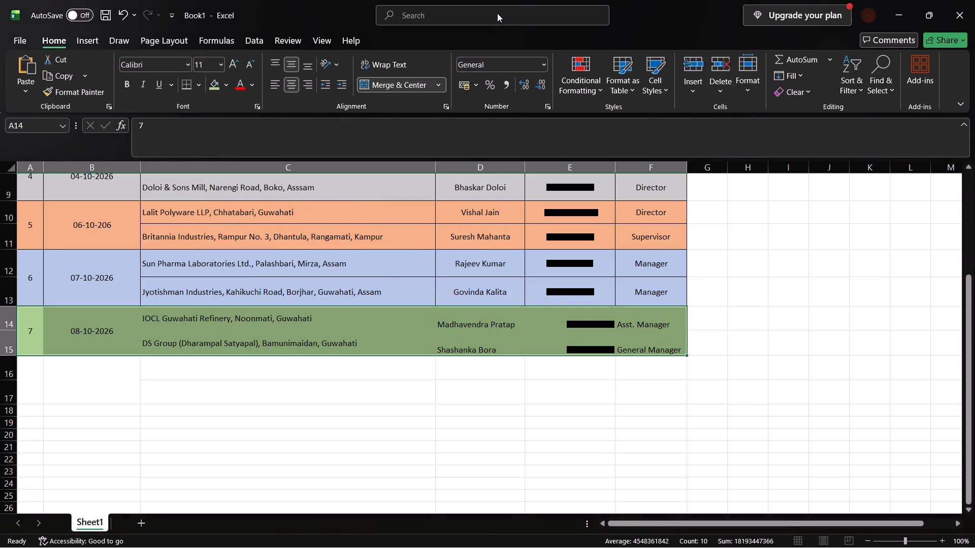
left_click(497, 13)
left_click(479, 62)
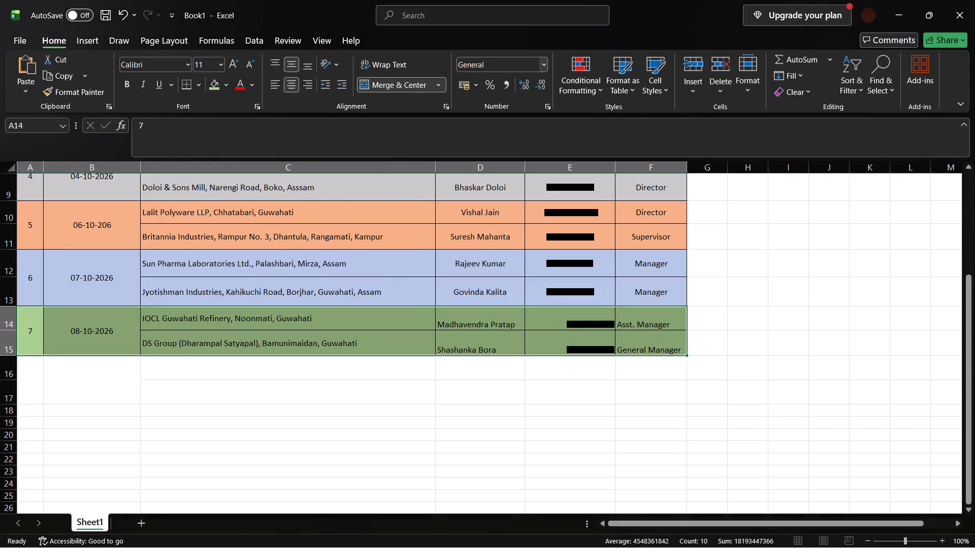
Centre the contact names, phone numbers and designations in D14:F15 both horizontally and vertically.
left_click_drag(485, 322, 597, 359)
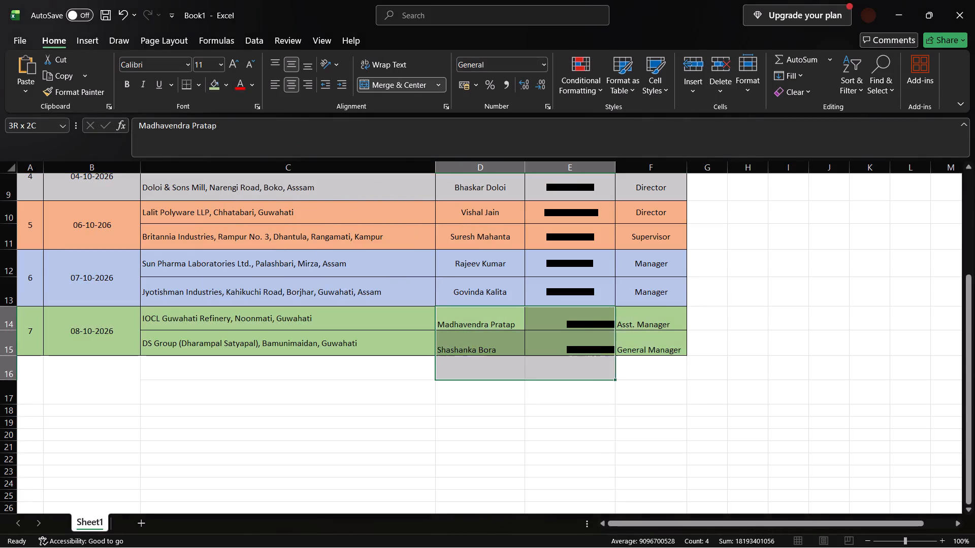
left_click_drag(597, 359, 648, 344)
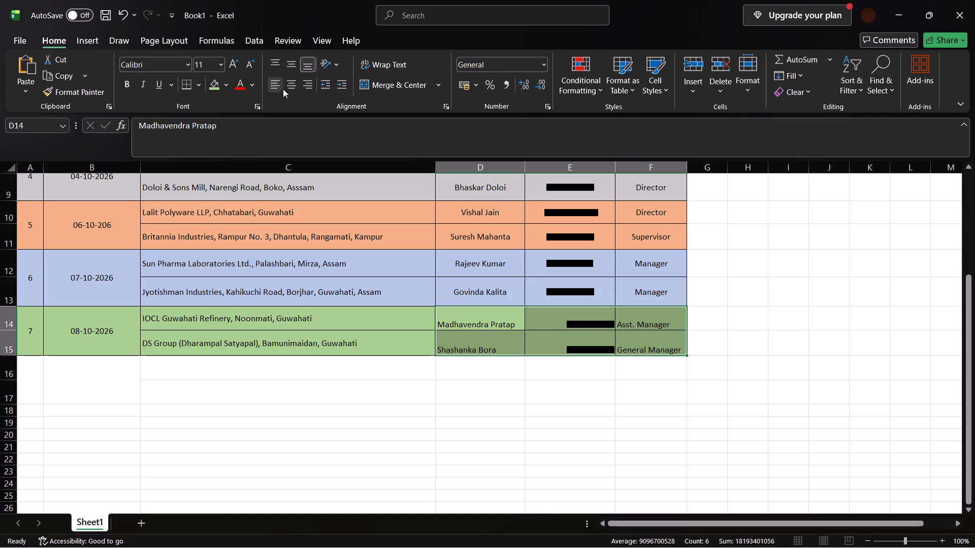
left_click(290, 83)
left_click(290, 67)
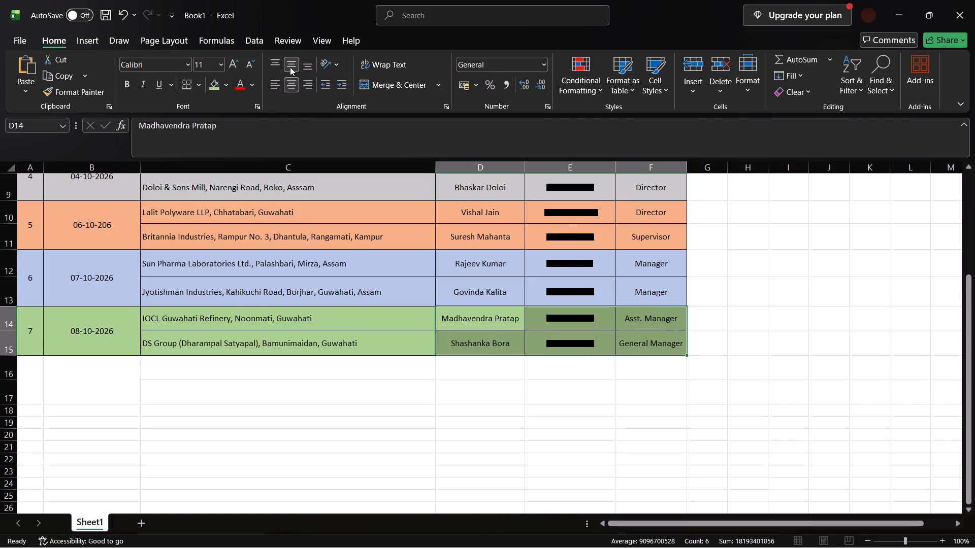
left_click(284, 385)
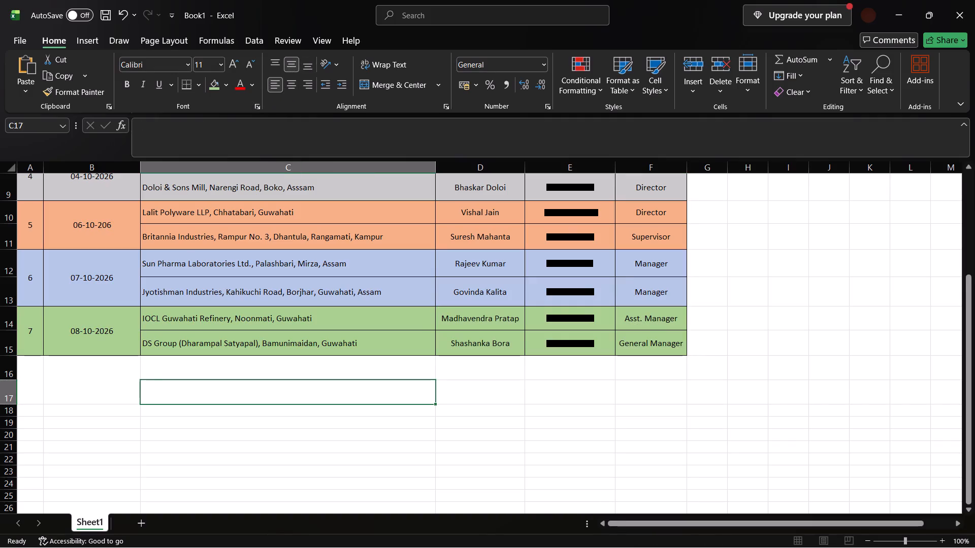
Enter serial number 8 in A16 and the date 09-10-2026 in B16 for the eighth entry.
left_click(32, 383)
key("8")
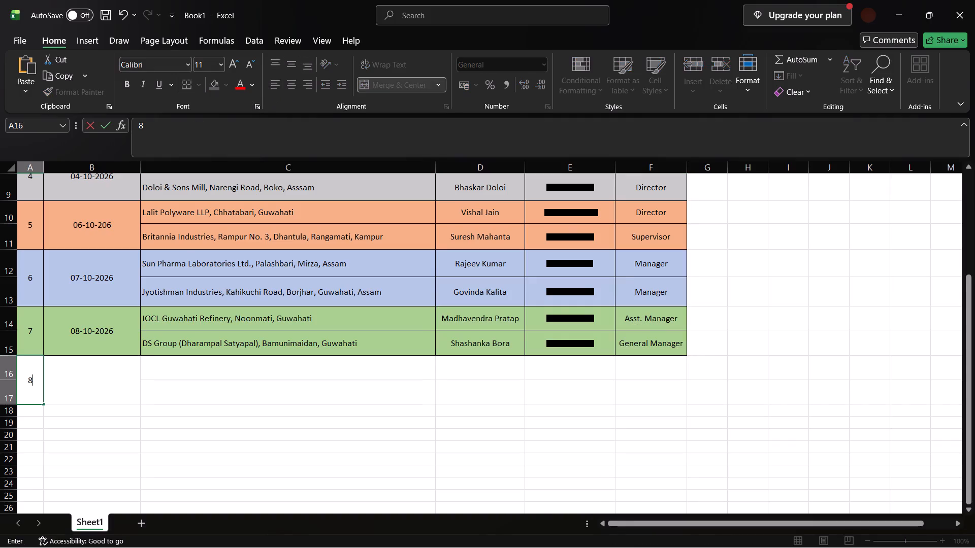
key("Right")
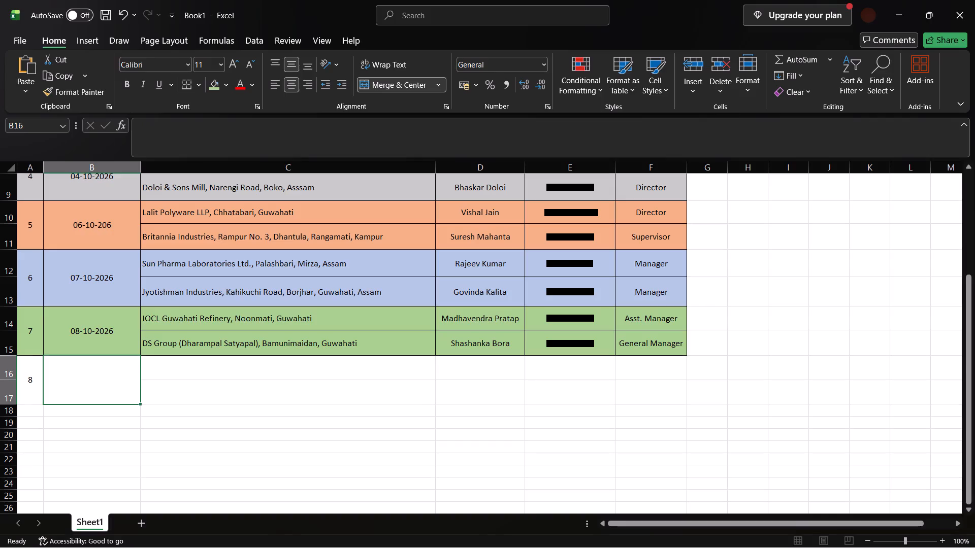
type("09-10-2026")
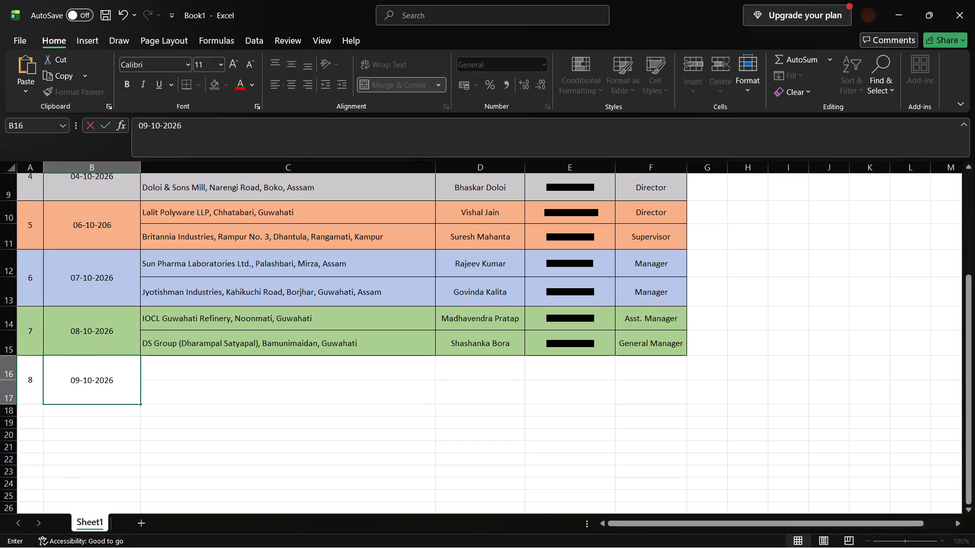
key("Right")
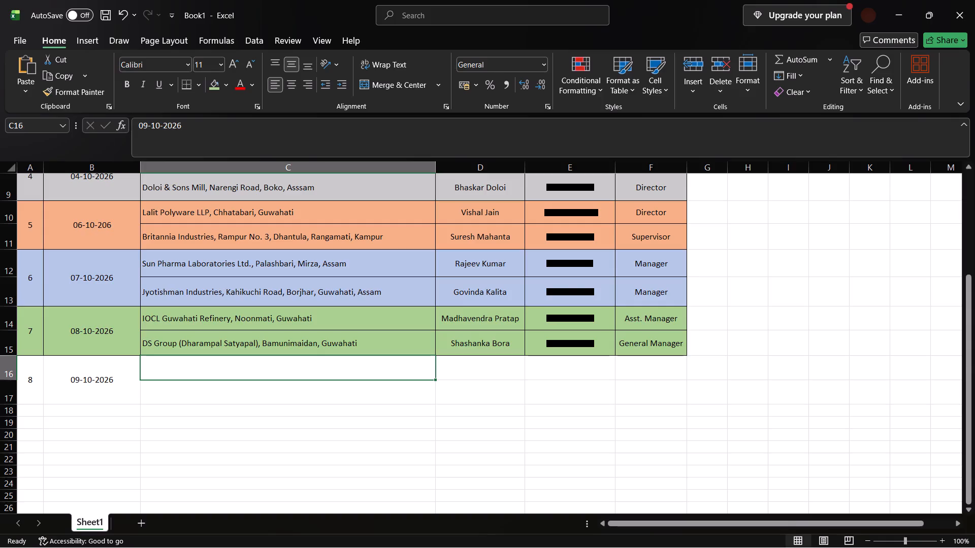
Enter the company details "Sunrise Biscuit Pvt. Ltd., Pub Boragaon, Gotanagar, Guwahati" in C16 for the eighth entry.
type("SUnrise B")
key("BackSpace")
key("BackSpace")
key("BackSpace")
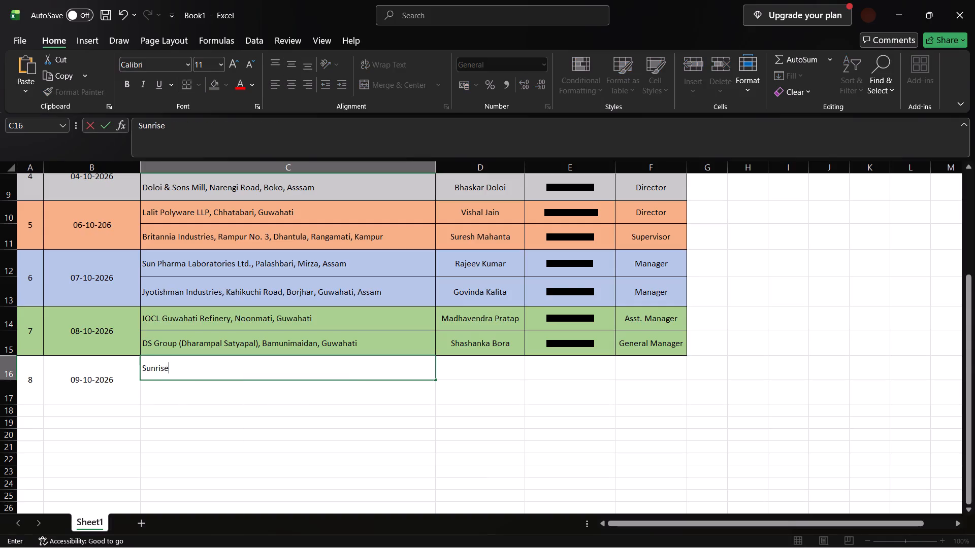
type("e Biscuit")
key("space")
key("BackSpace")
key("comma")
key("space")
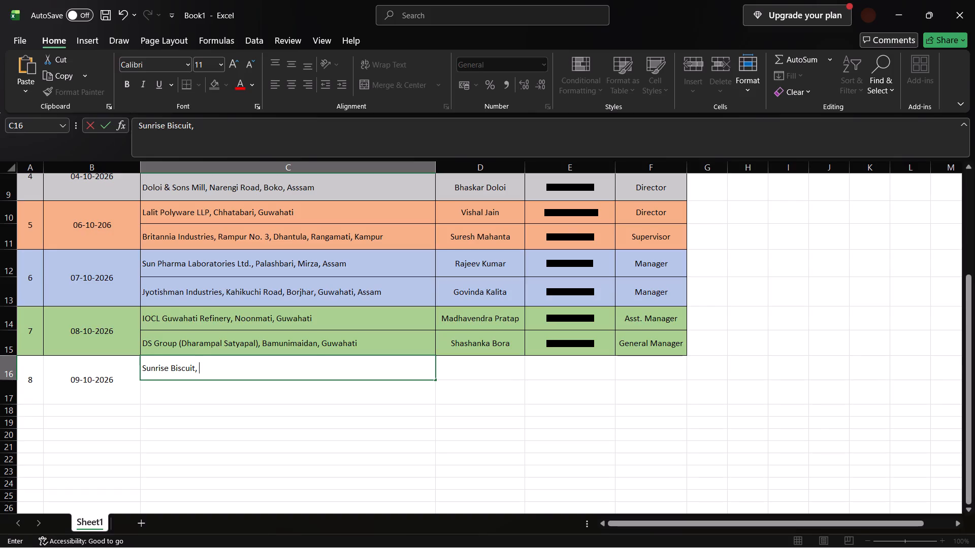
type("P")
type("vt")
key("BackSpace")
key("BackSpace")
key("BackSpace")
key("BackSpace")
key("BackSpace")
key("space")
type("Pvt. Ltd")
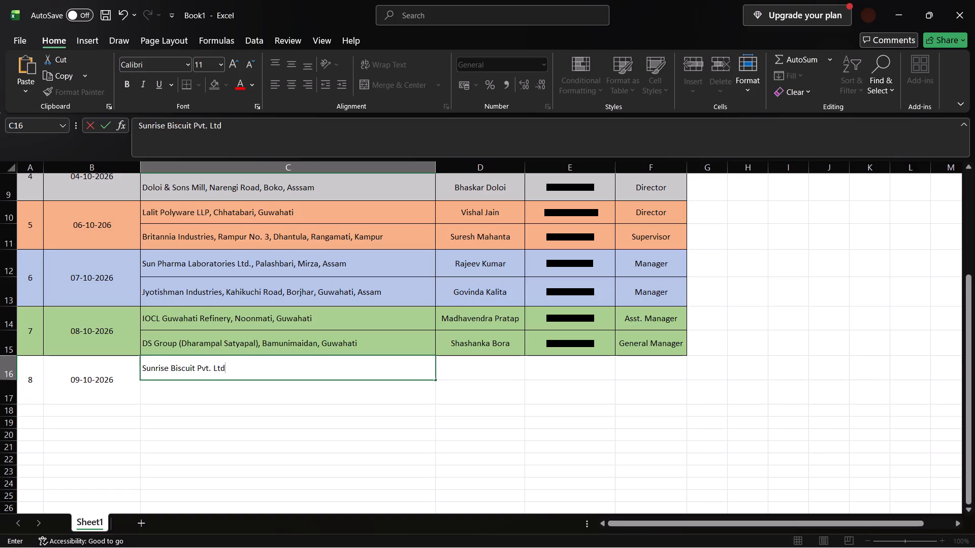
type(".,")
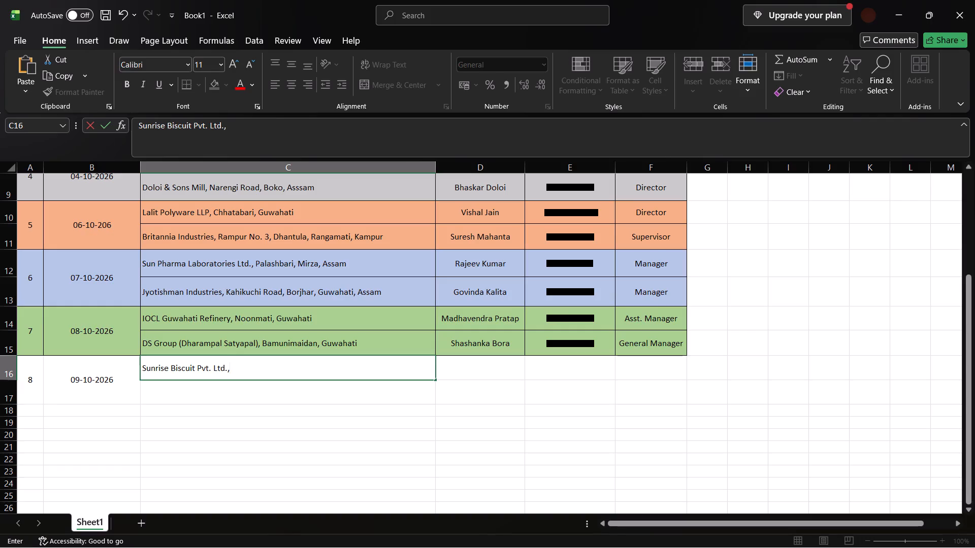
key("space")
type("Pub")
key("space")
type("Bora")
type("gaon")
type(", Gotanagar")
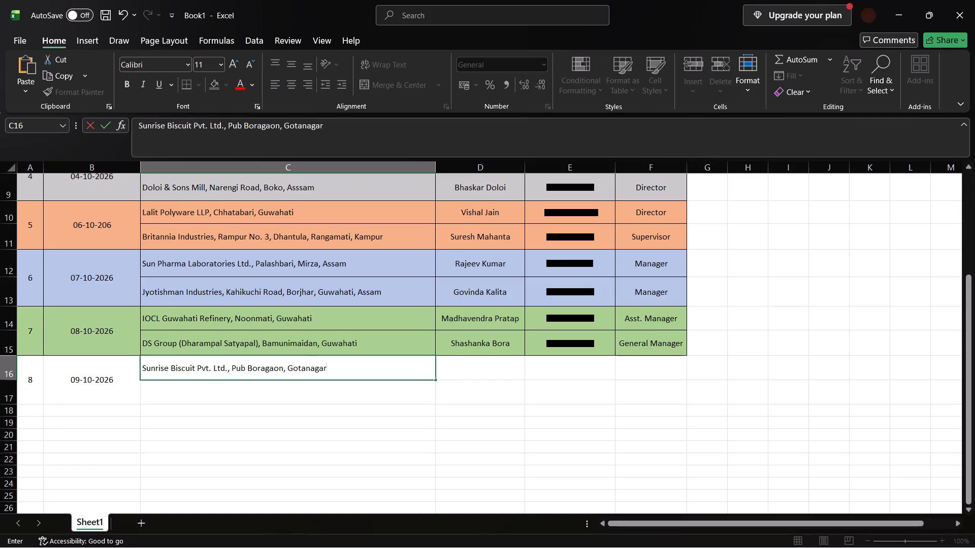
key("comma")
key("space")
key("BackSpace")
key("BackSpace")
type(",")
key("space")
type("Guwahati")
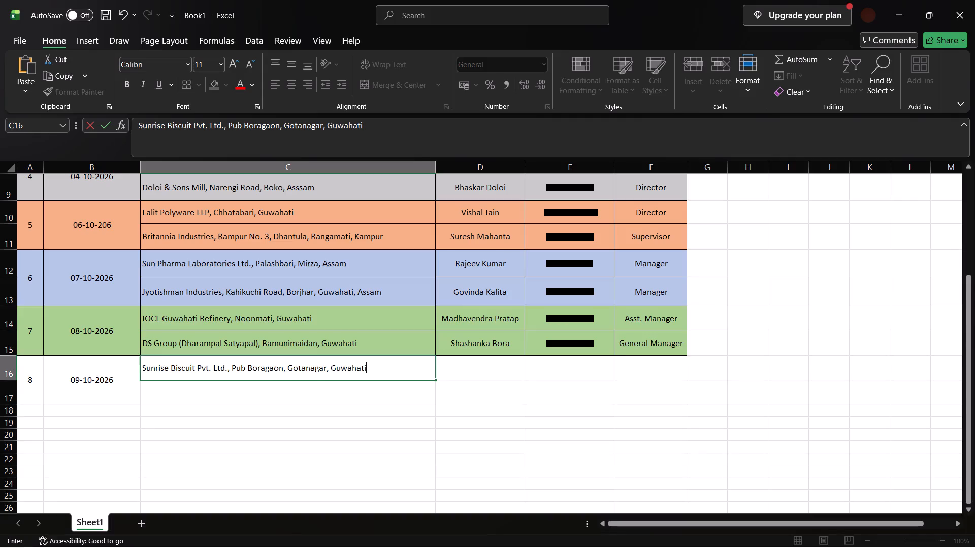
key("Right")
Enter the contact's name, phone number and the designation "Manager" in D16:F16 for Sunrise Biscuit.
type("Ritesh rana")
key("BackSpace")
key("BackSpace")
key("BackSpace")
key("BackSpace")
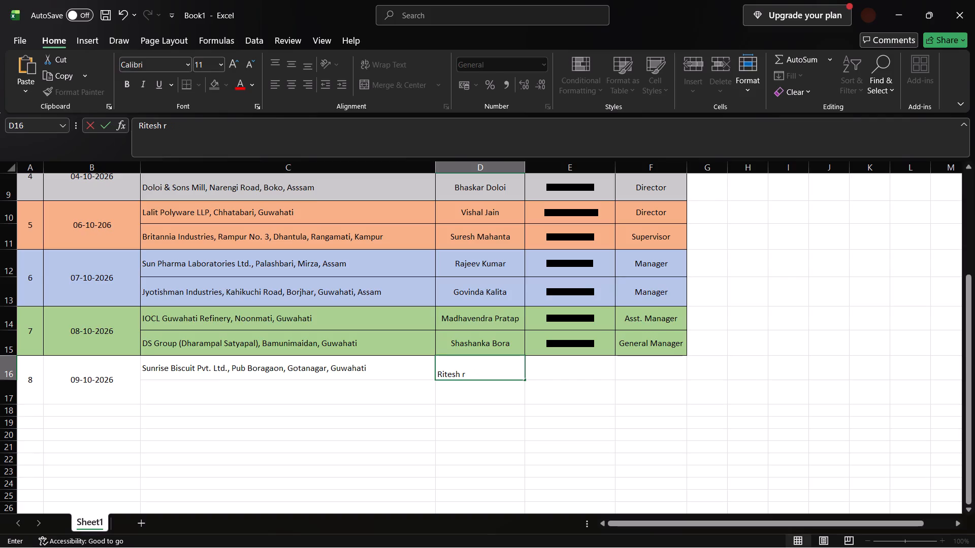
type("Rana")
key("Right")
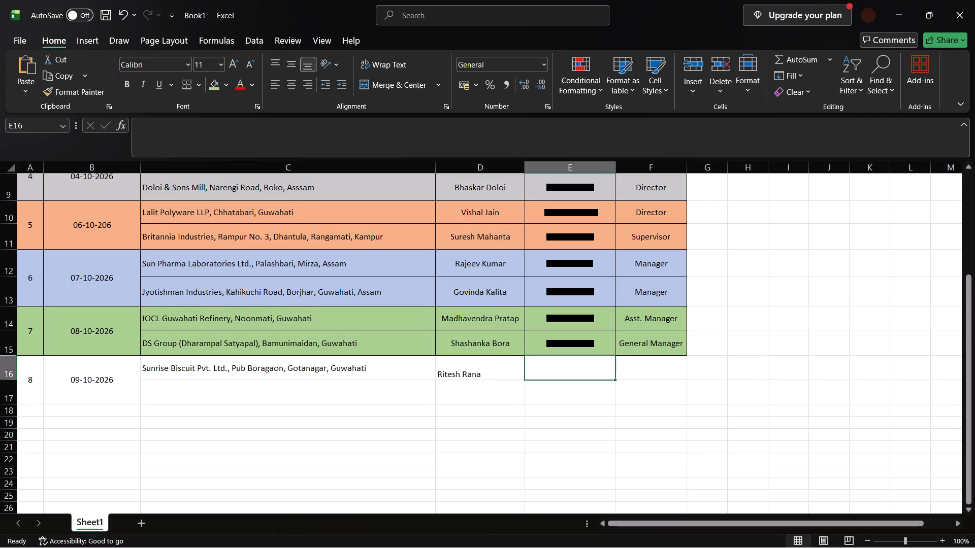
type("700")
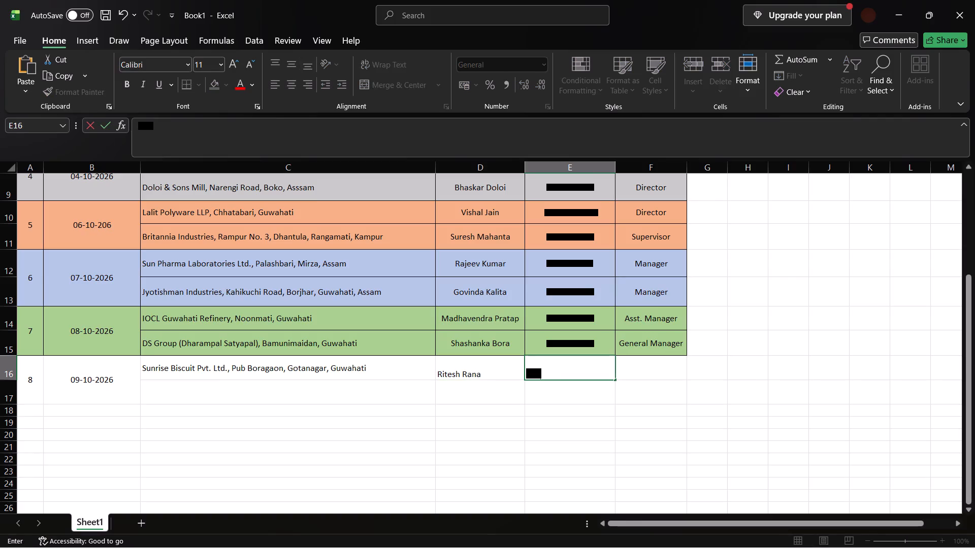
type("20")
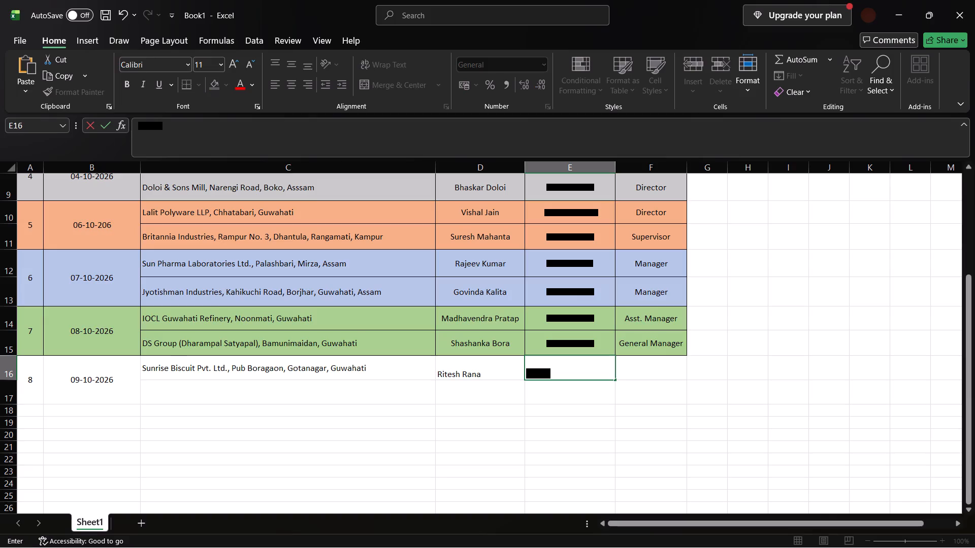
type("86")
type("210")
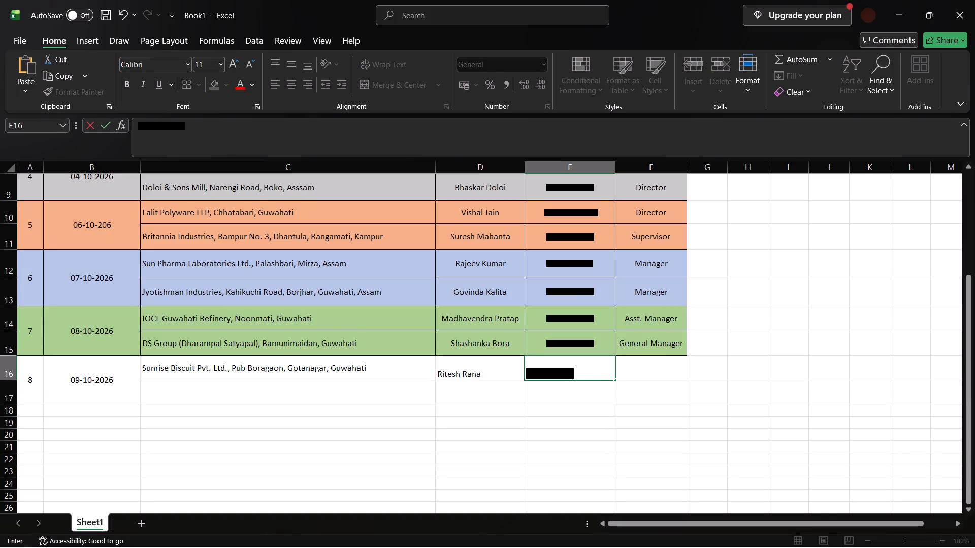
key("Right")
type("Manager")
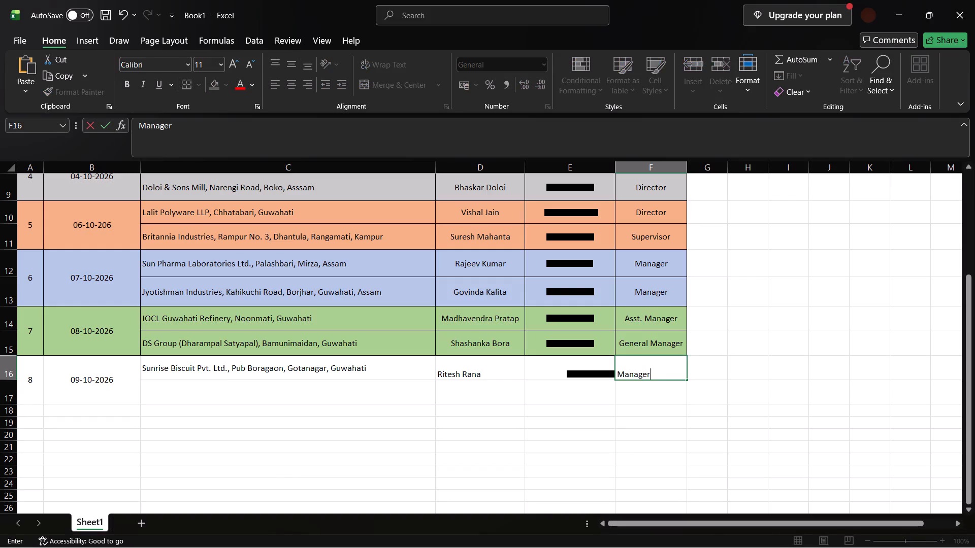
Centre the contact cells D16:F17 both horizontally and vertically, without merging them.
left_click_drag(475, 374, 640, 389)
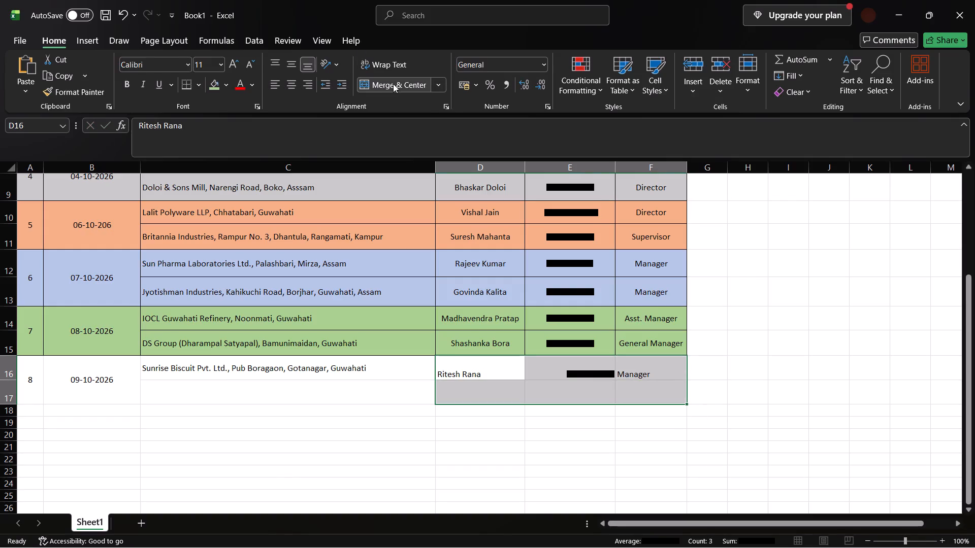
left_click(393, 84)
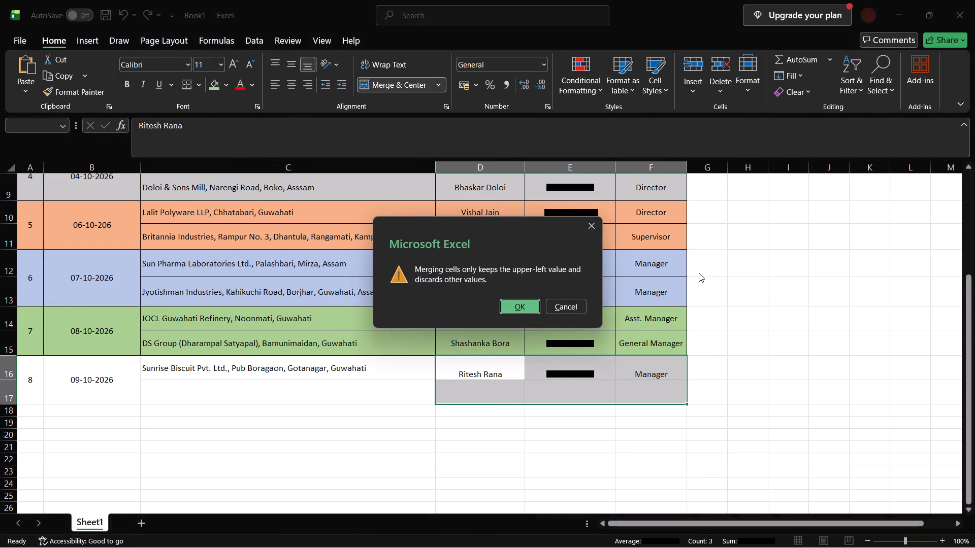
left_click(699, 273)
left_click(591, 224)
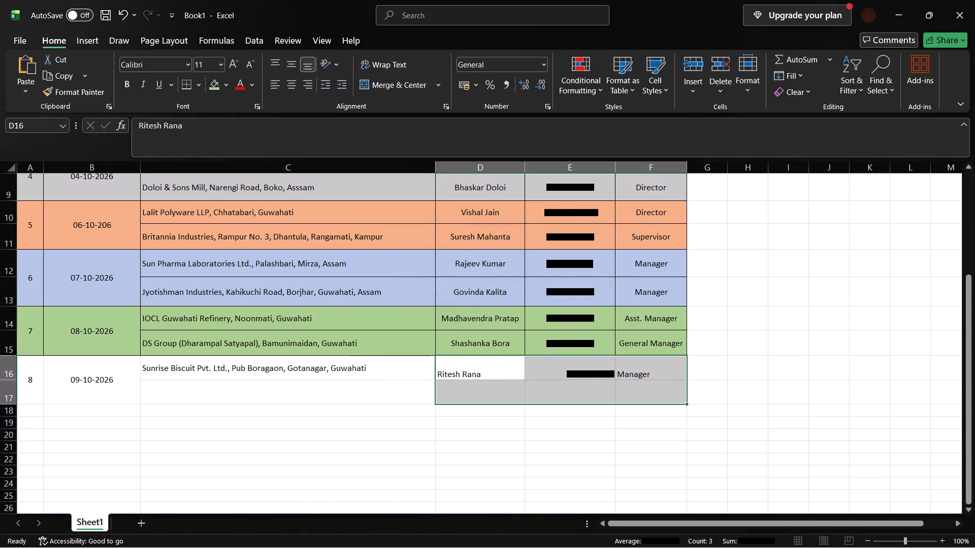
left_click(476, 21)
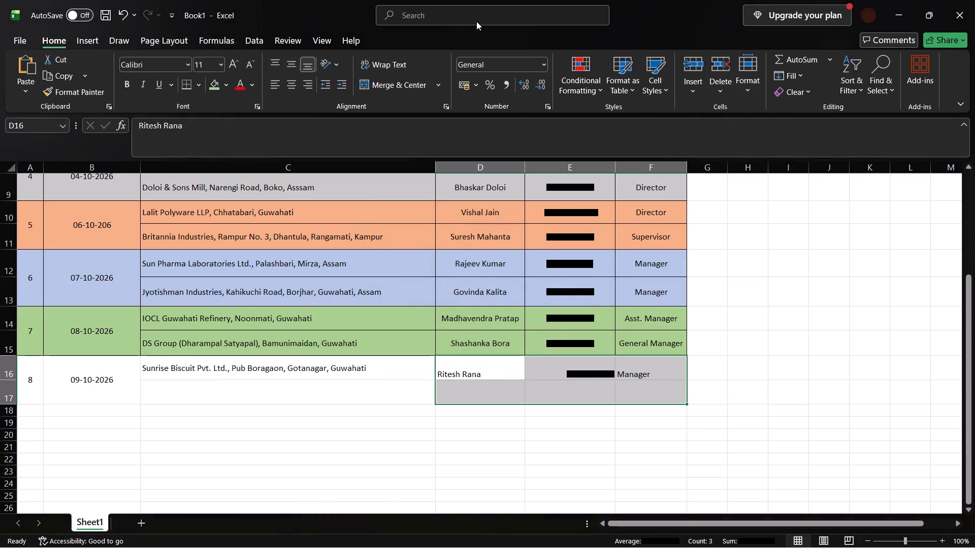
left_click(289, 68)
left_click(287, 81)
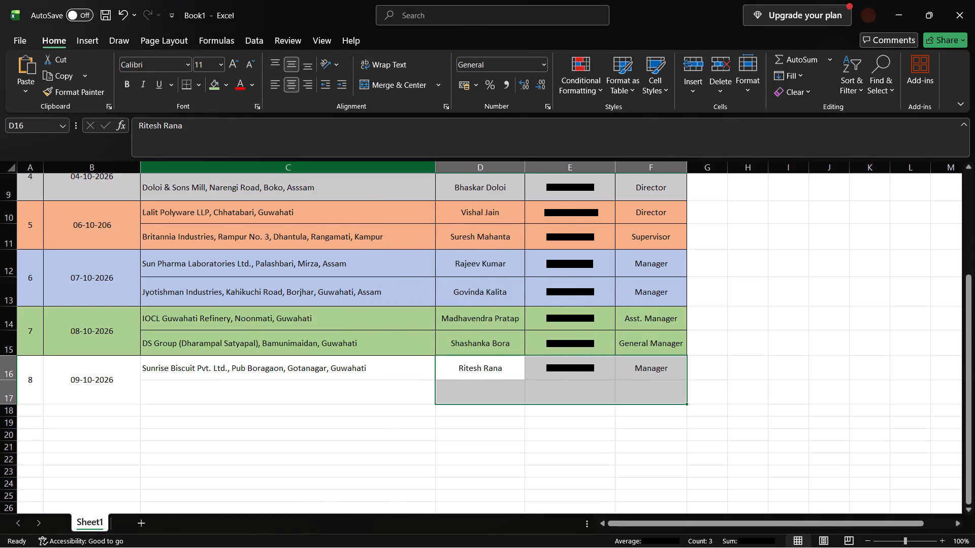
Enter the company details "Magnum Industries, Garbhanga, Rani Road, Guwahati" in C17 for the eighth entry.
left_click(203, 383)
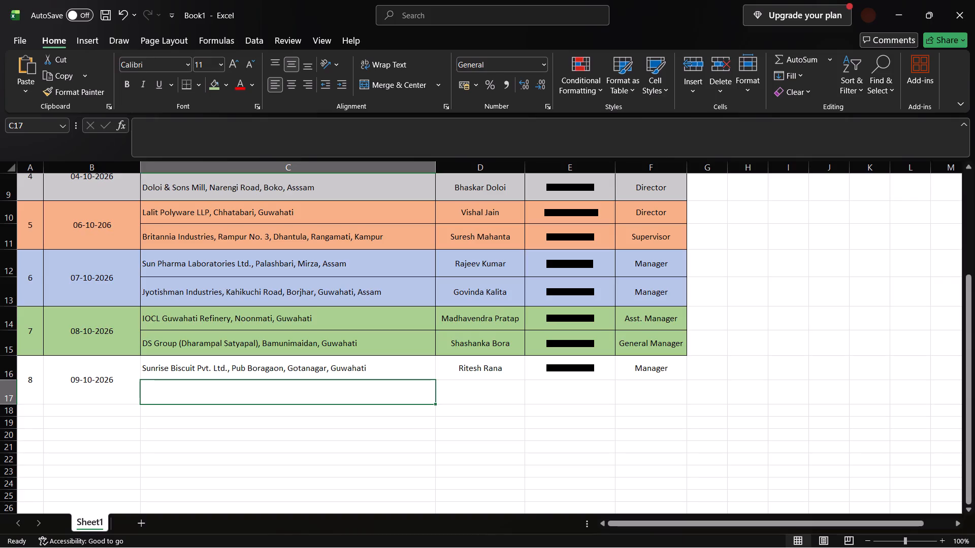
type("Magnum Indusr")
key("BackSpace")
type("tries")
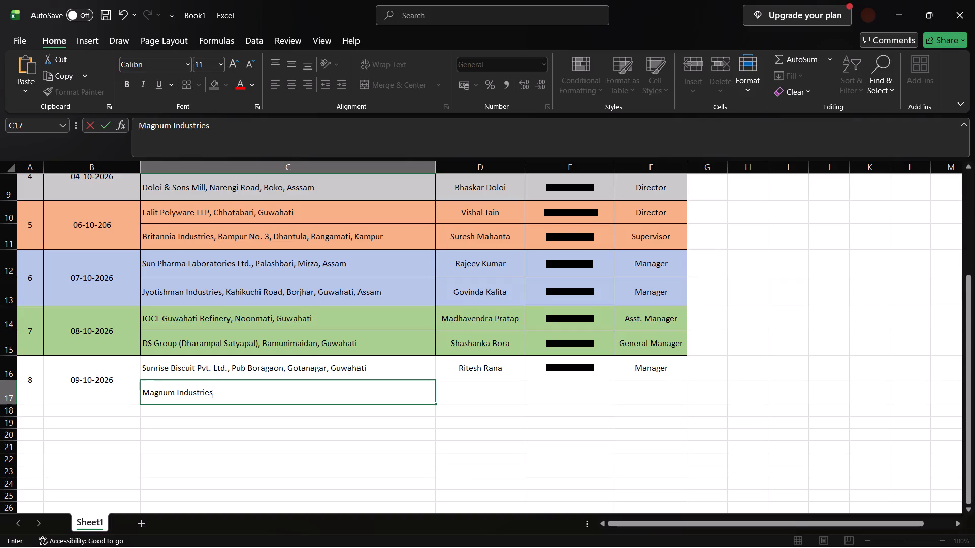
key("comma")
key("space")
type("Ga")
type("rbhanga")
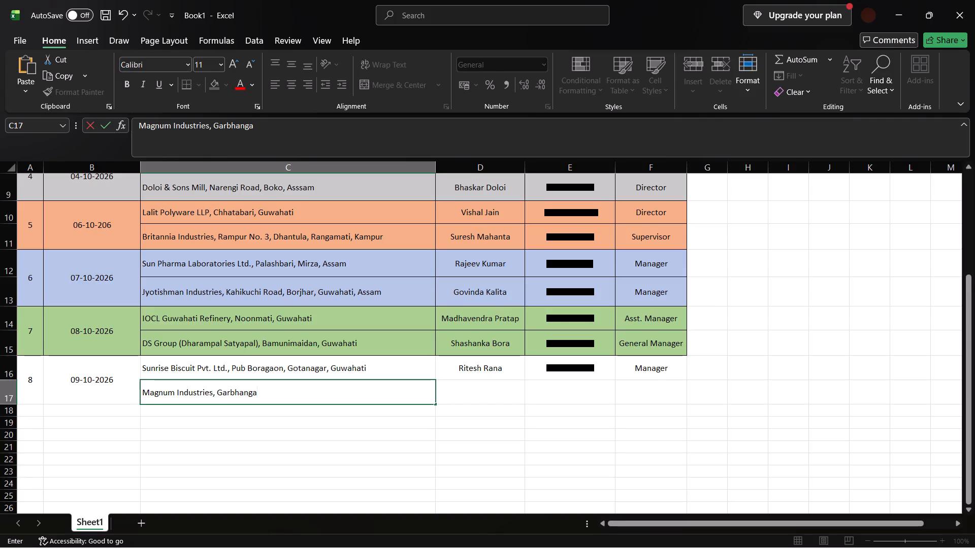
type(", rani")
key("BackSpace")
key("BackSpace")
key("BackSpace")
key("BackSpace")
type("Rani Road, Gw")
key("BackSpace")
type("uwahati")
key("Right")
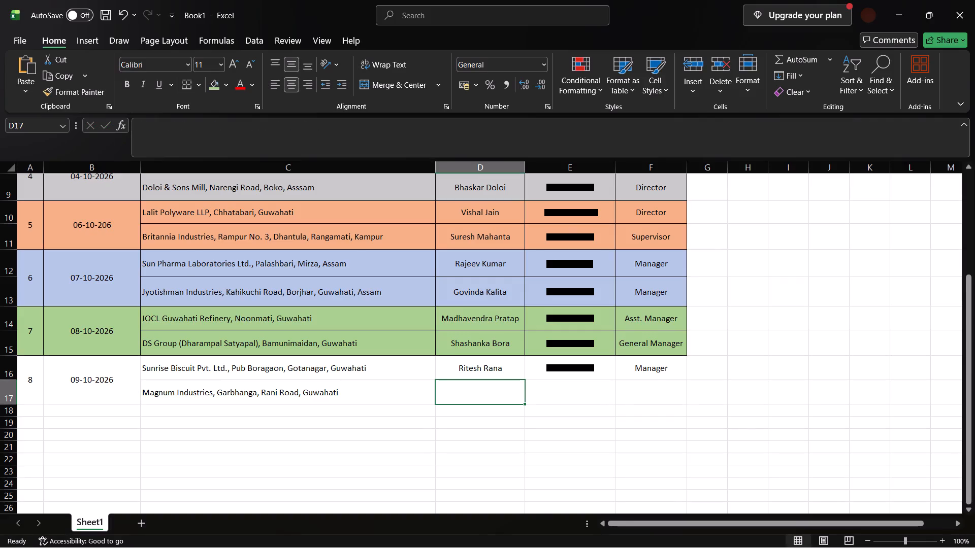
Enter the contact's name, phone number and the designation "Secretary" in D17:F17 for Magnum Industries.
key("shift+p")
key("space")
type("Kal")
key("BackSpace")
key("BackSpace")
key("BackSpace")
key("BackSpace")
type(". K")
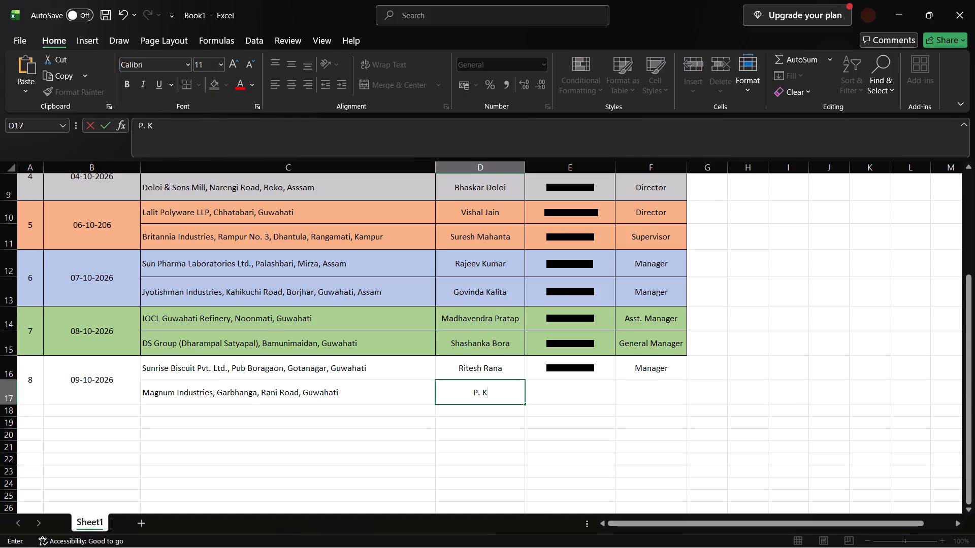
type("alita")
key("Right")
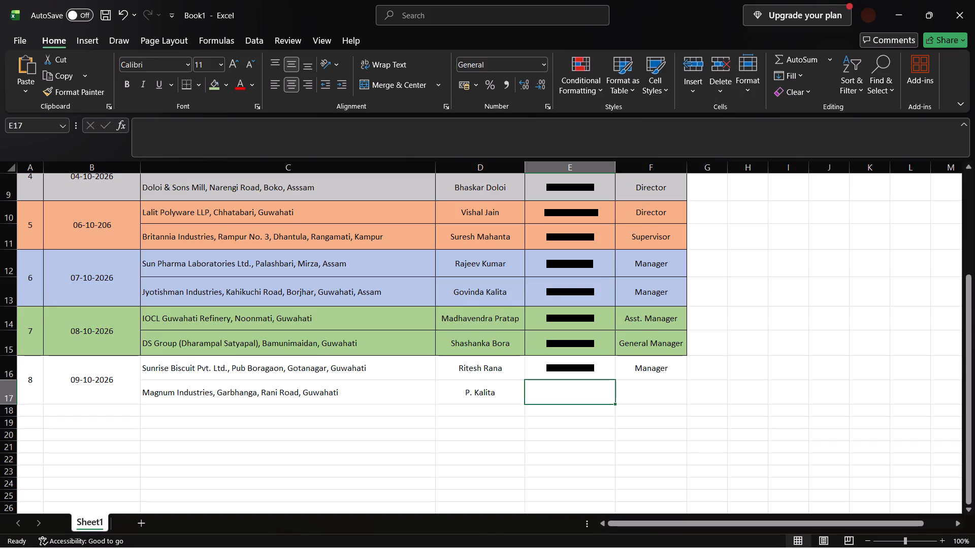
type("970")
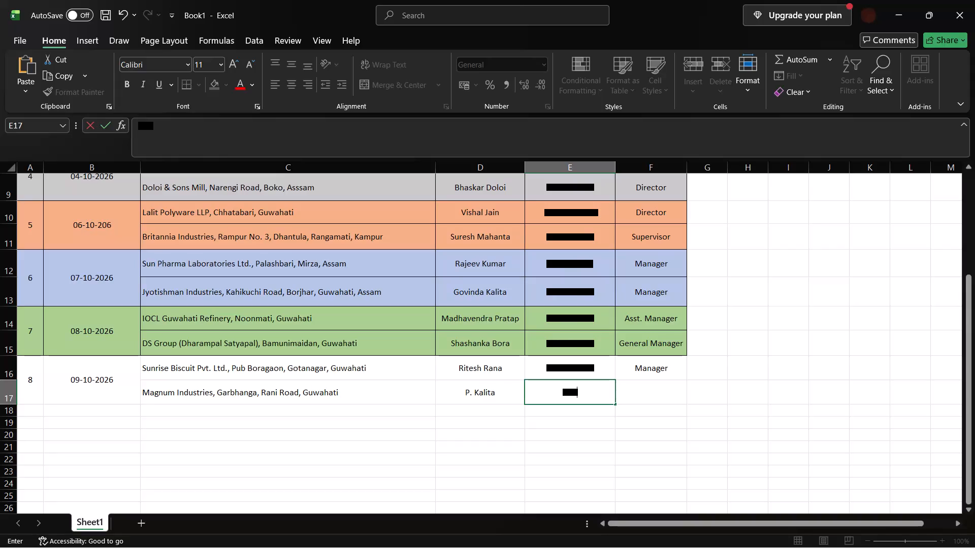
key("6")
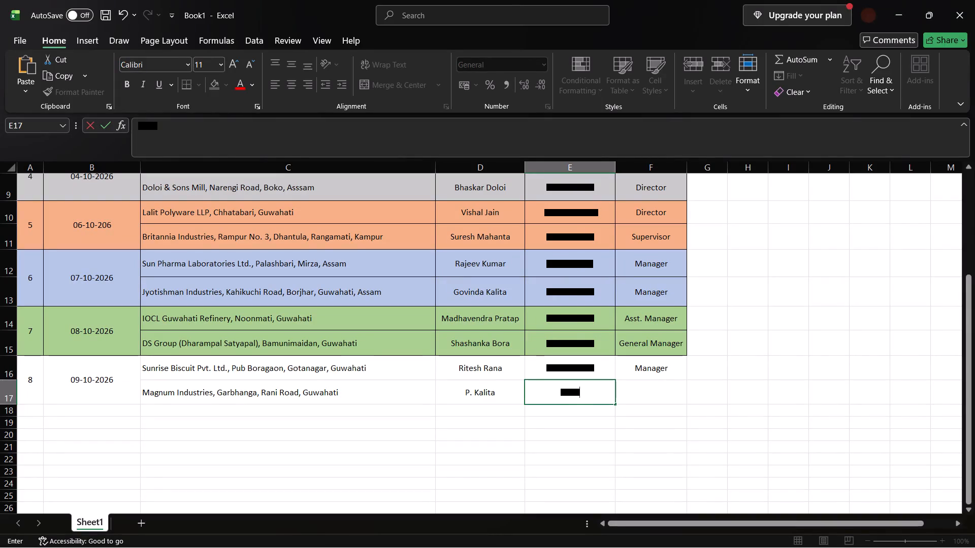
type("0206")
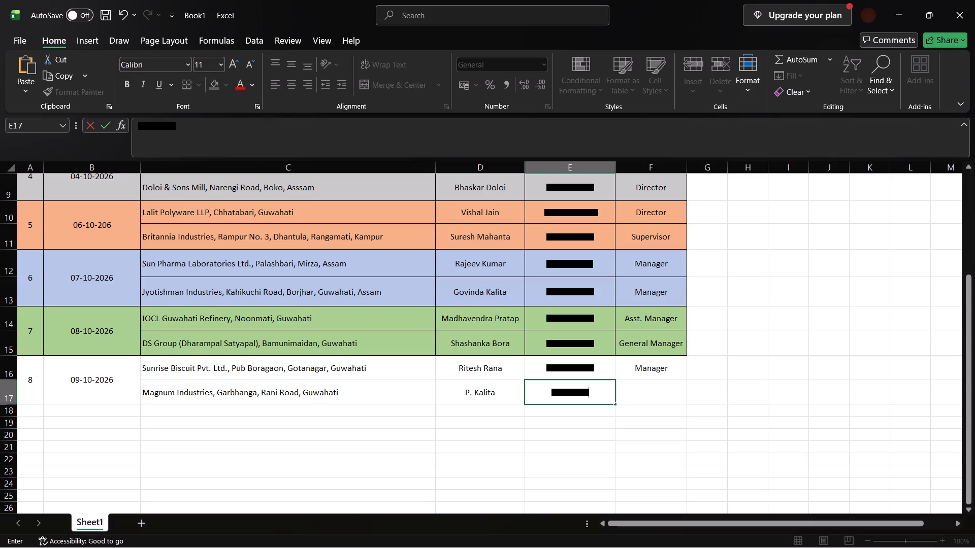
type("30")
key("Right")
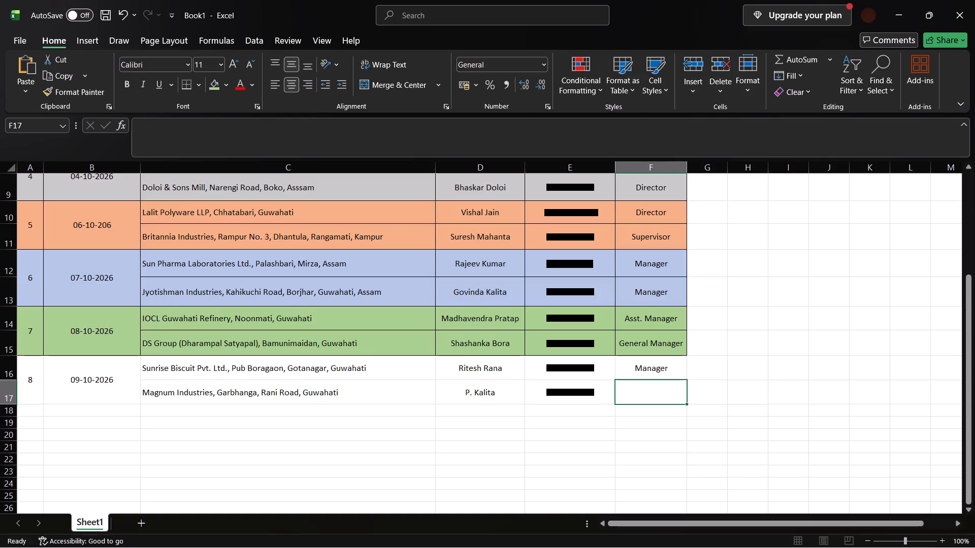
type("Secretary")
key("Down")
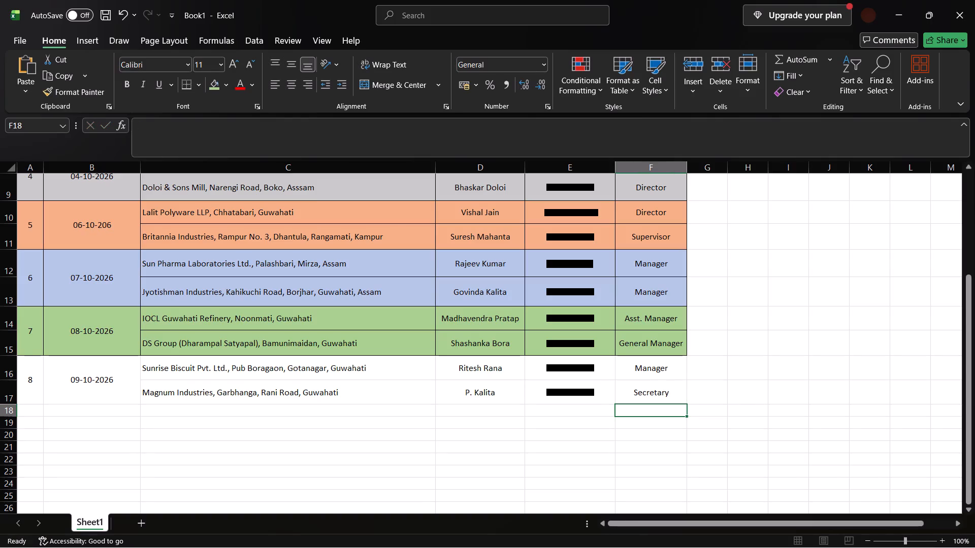
Give the eighth entry, A16:F17, a medium light gold theme fill.
left_click_drag(29, 372, 592, 384)
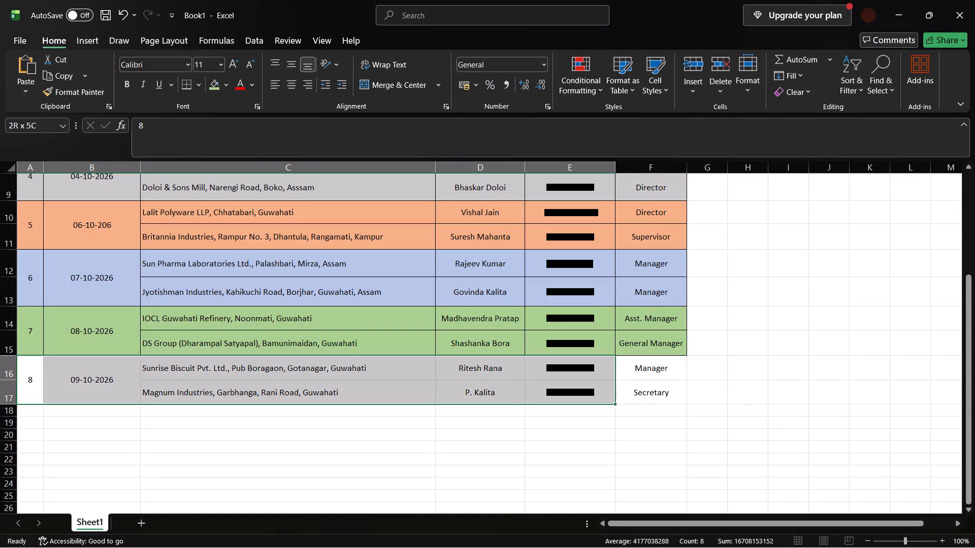
left_click_drag(592, 384, 638, 385)
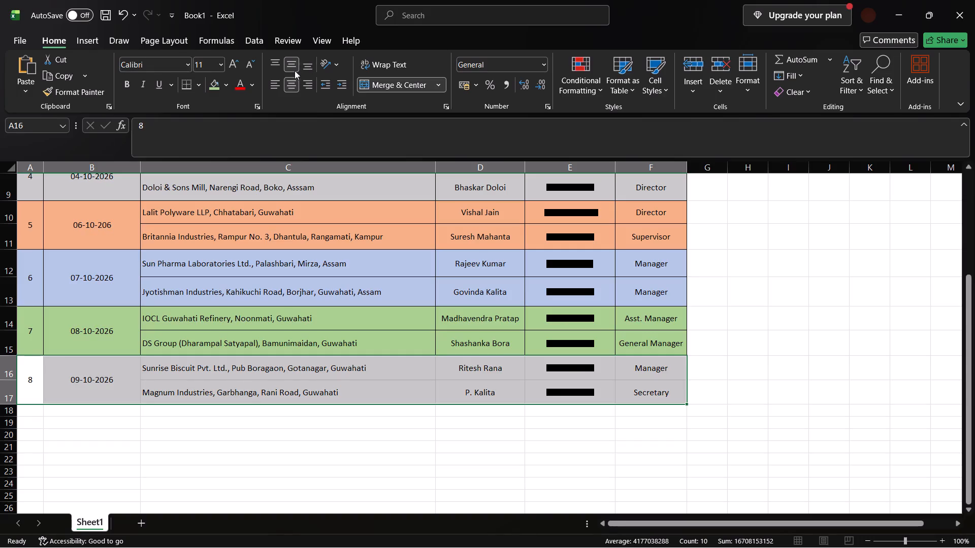
left_click(220, 84)
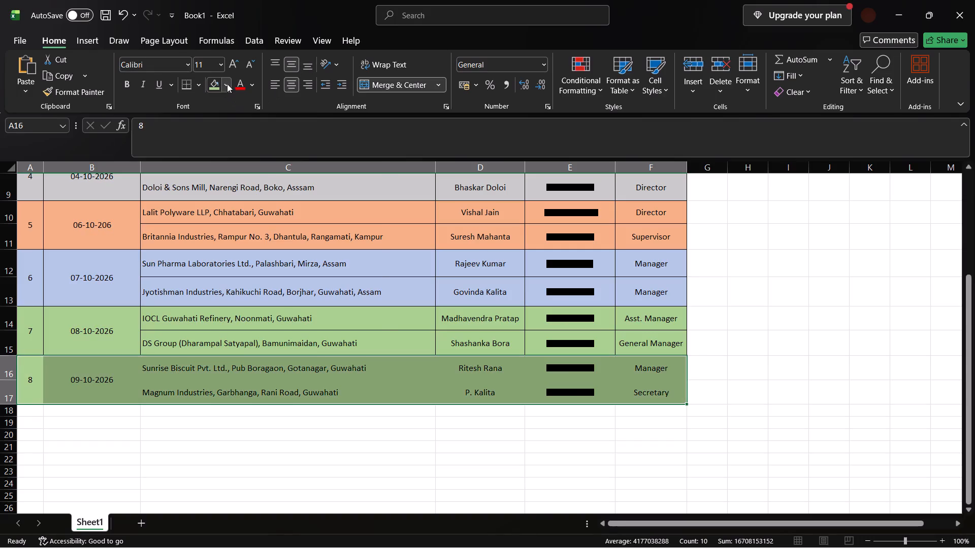
left_click(227, 84)
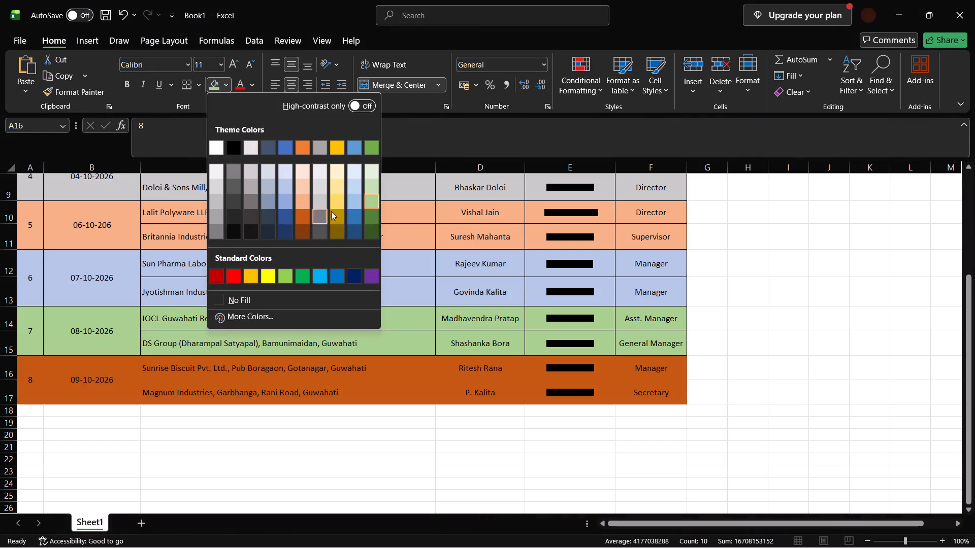
left_click(336, 200)
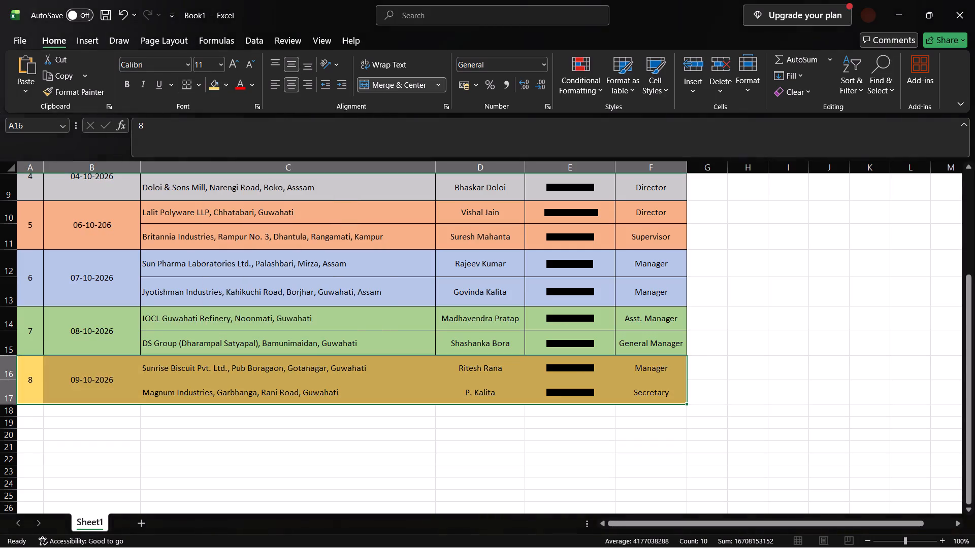
left_click(482, 23)
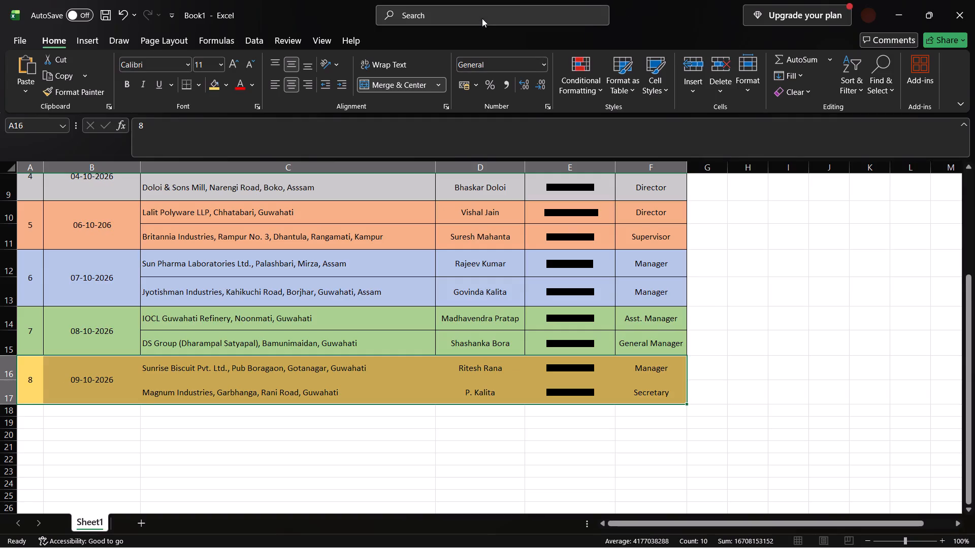
Apply All Borders to the eighth entry, A16:F17.
left_click(482, 16)
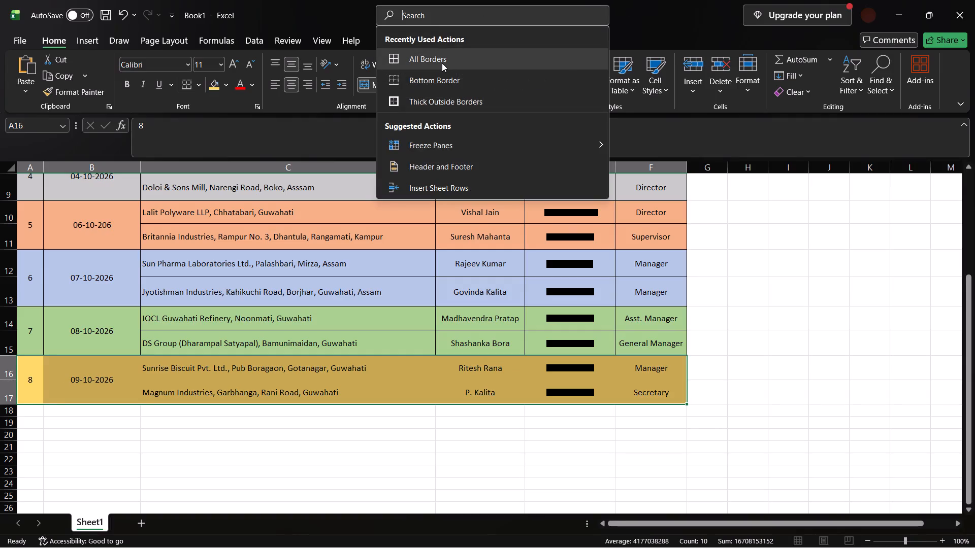
left_click(442, 63)
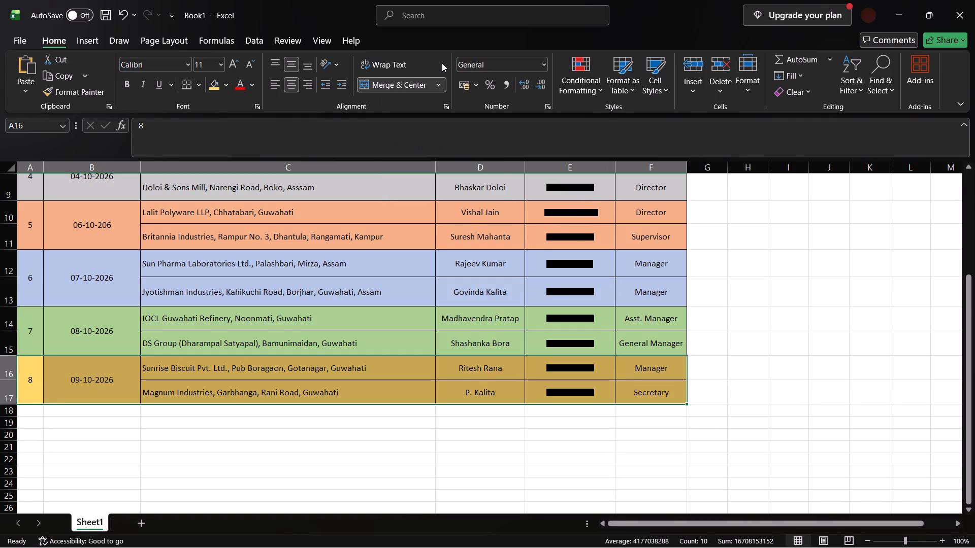
left_click(730, 326)
Save the workbook as Book1 in the Downloads folder.
scroll(508, 330, "up", 4)
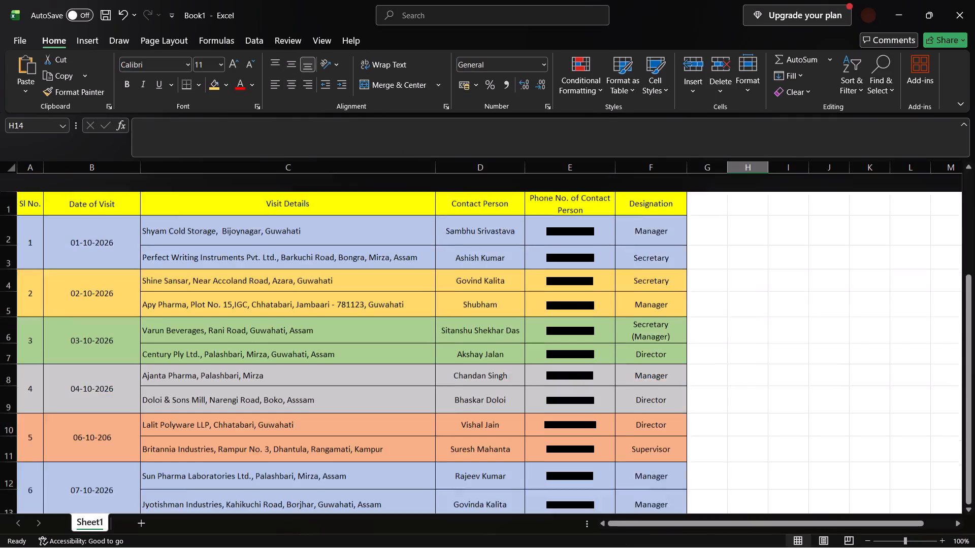
left_click(103, 16)
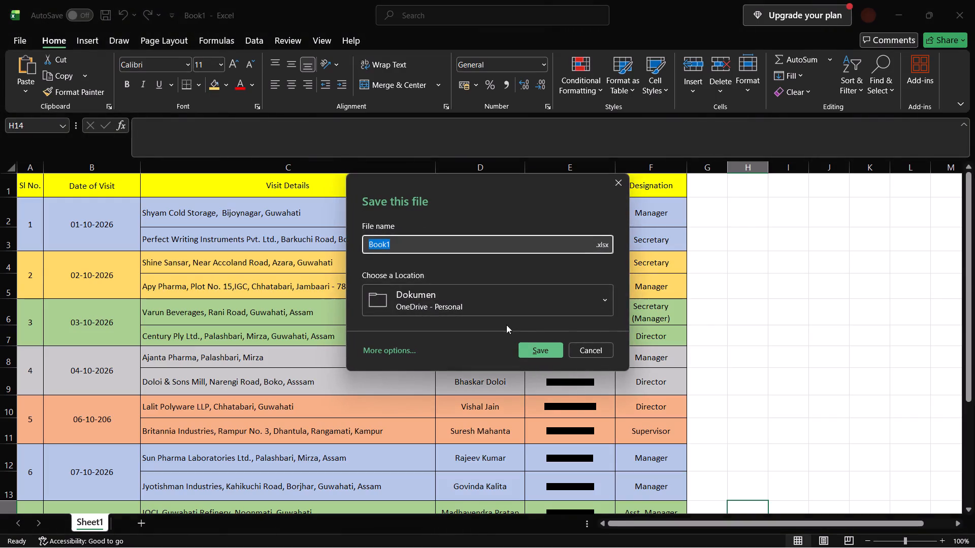
left_click(507, 305)
left_click(475, 363)
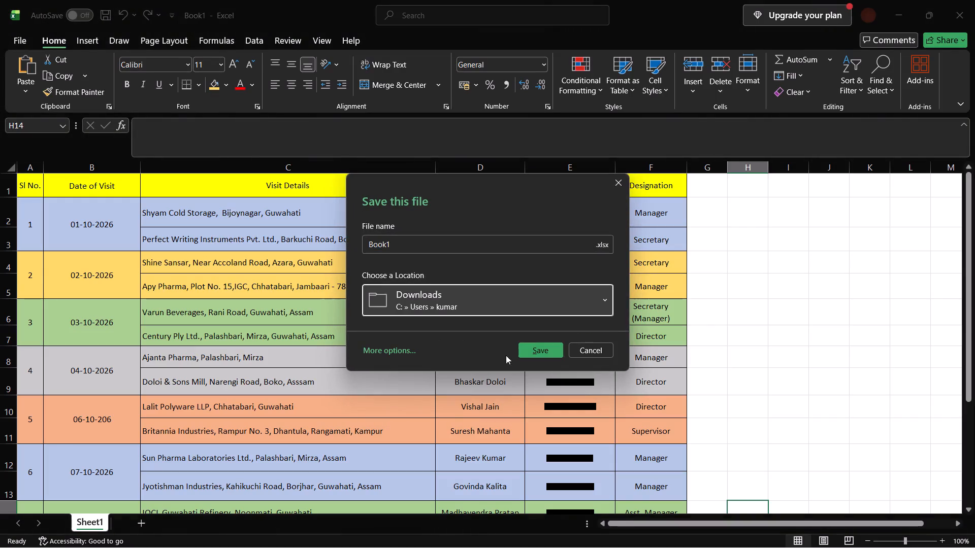
left_click(546, 346)
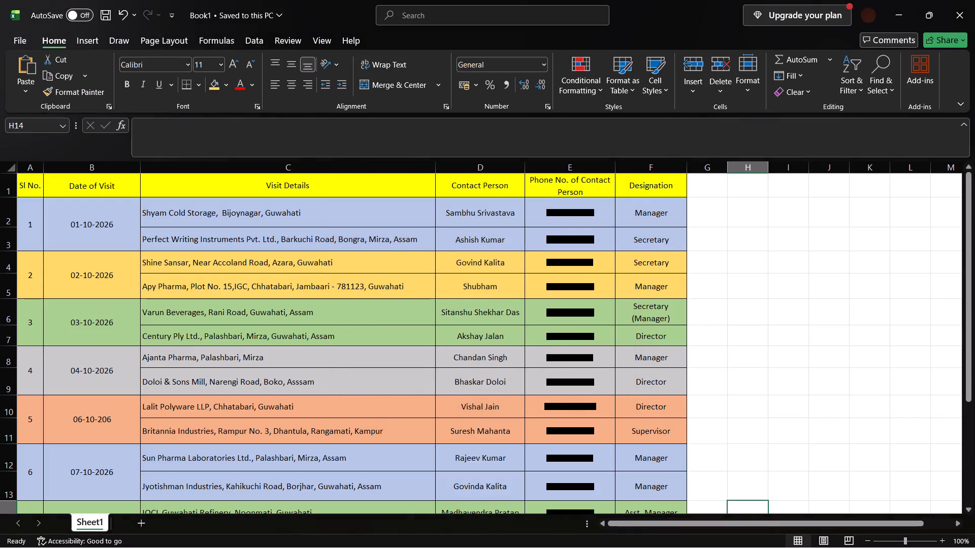
Format the header row A1:F1 as 14-point bold italic text.
left_click_drag(36, 188, 632, 186)
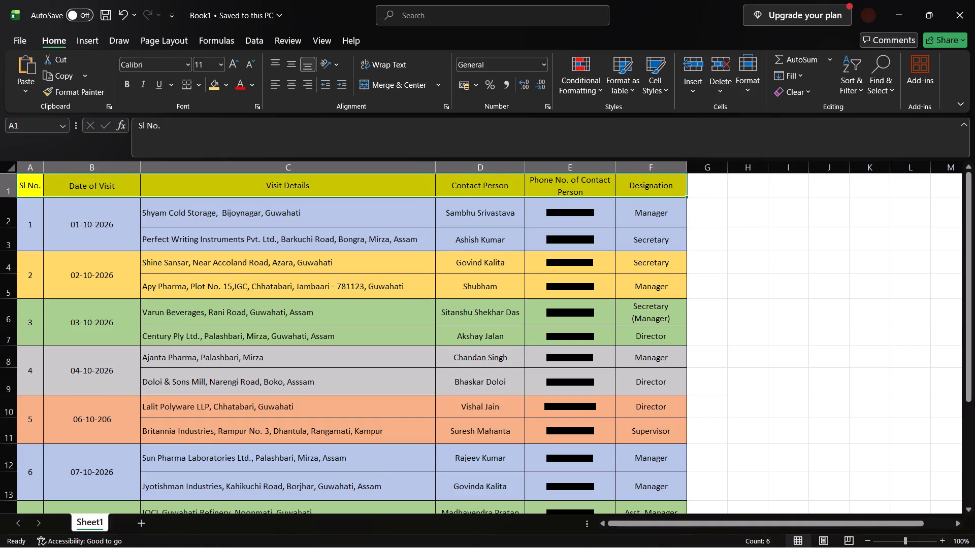
left_click(208, 63)
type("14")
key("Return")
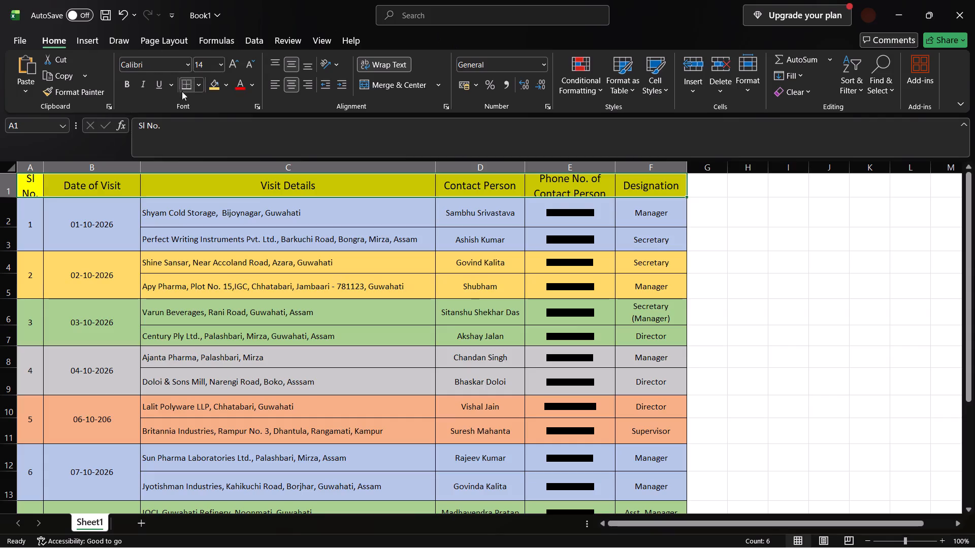
left_click(127, 84)
left_click(141, 83)
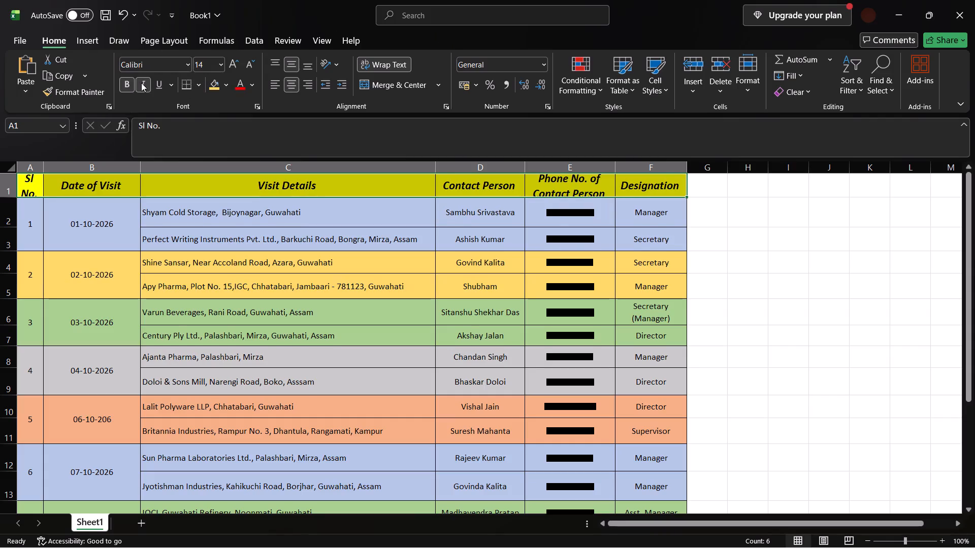
left_click(677, 360)
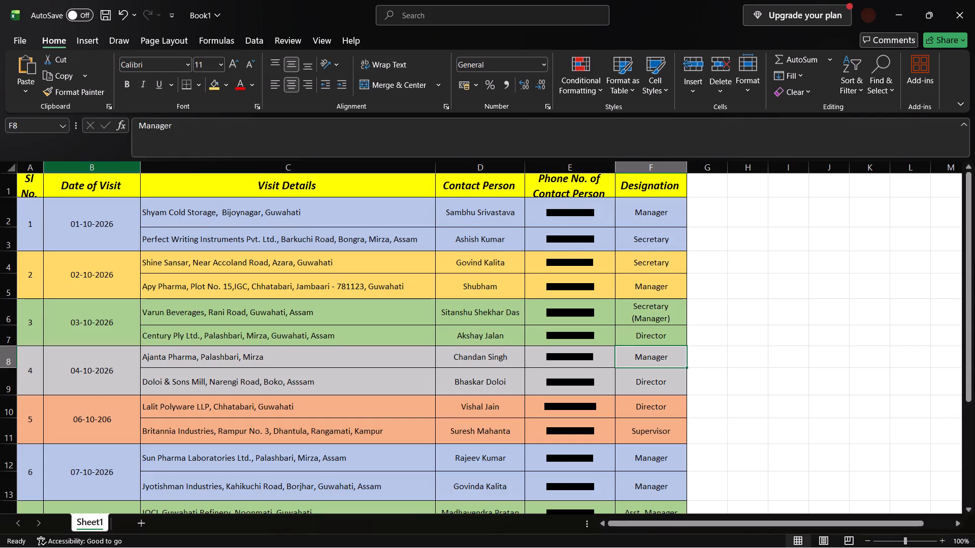
Increase the height of row 1 so the two-line headings fit.
left_click_drag(5, 198, 6, 210)
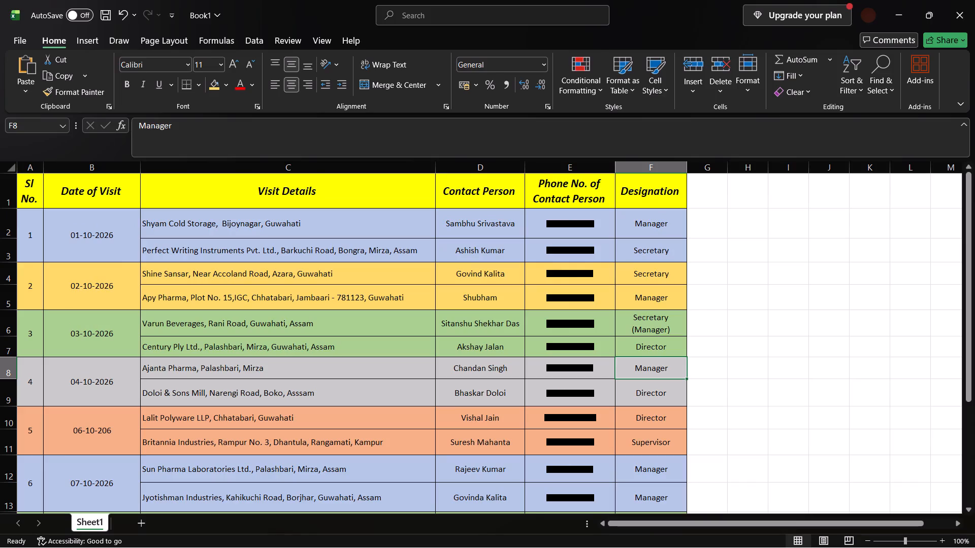
Save the updated Book1 workbook.
left_click(109, 14)
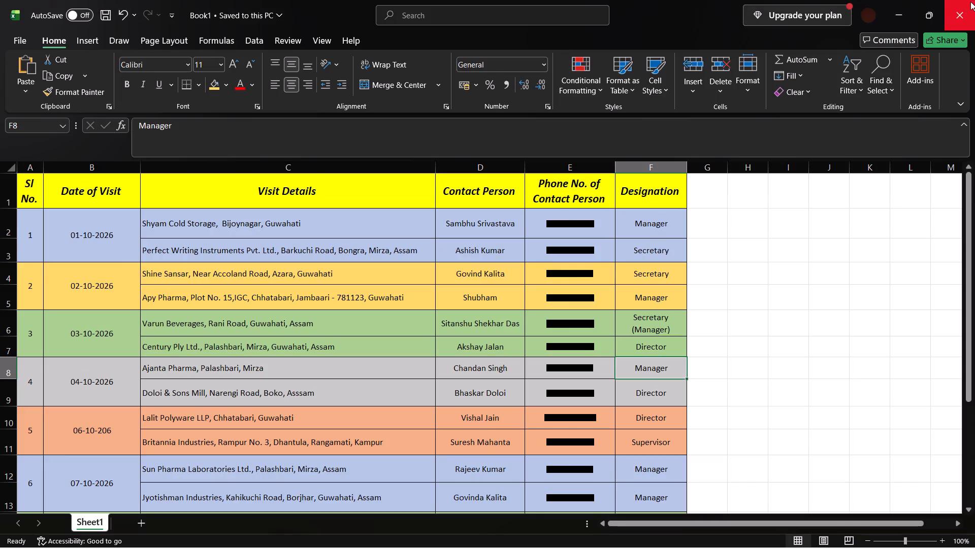
Close Book1 and the open "Expenses during B Tech" workbook.
left_click(970, 2)
left_click(970, 2)
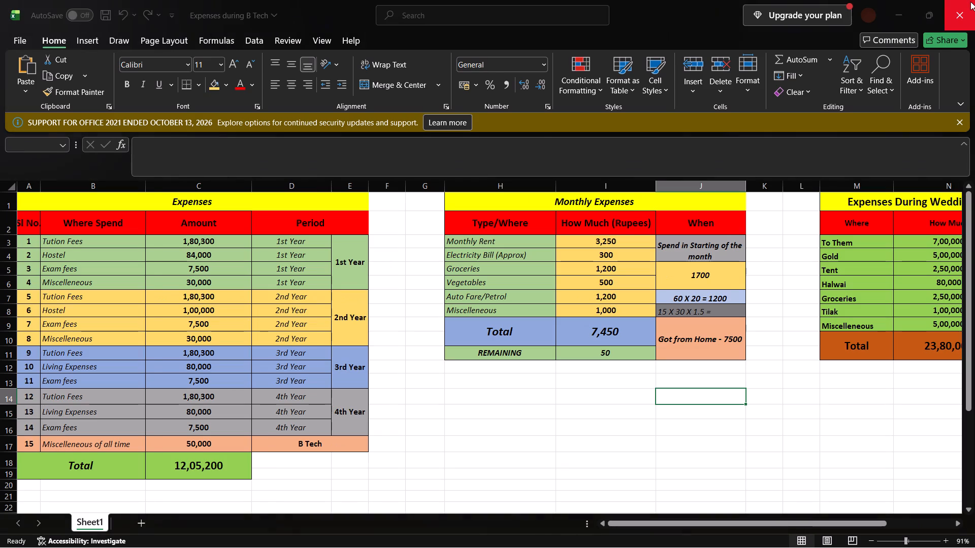